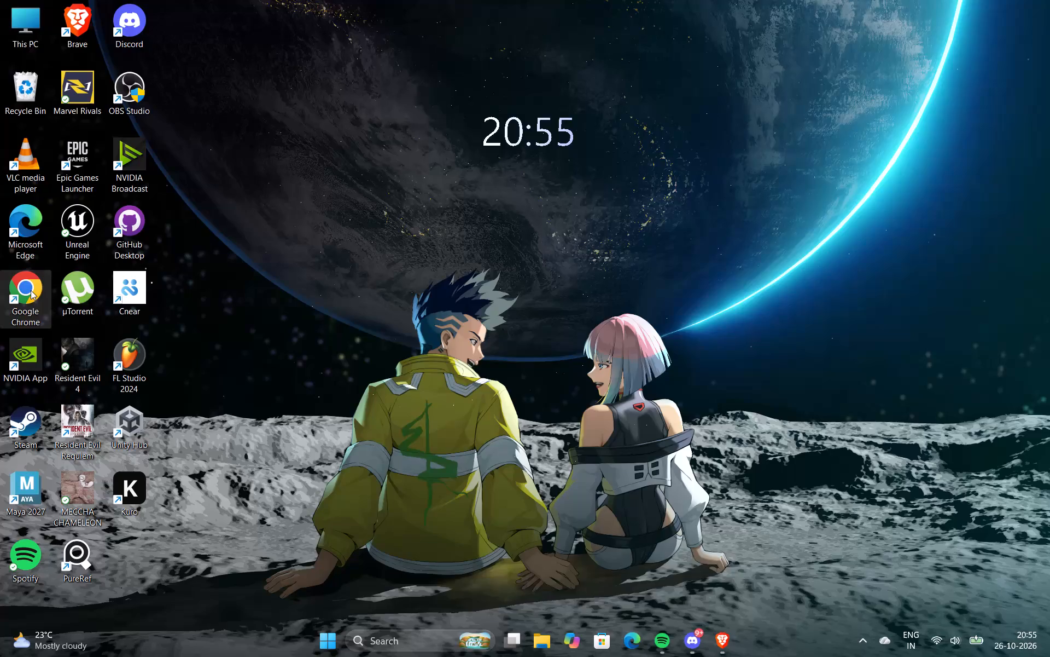
# Open Google Chrome and search Google for "canva pdf editor".
pyautogui.click(31, 290)
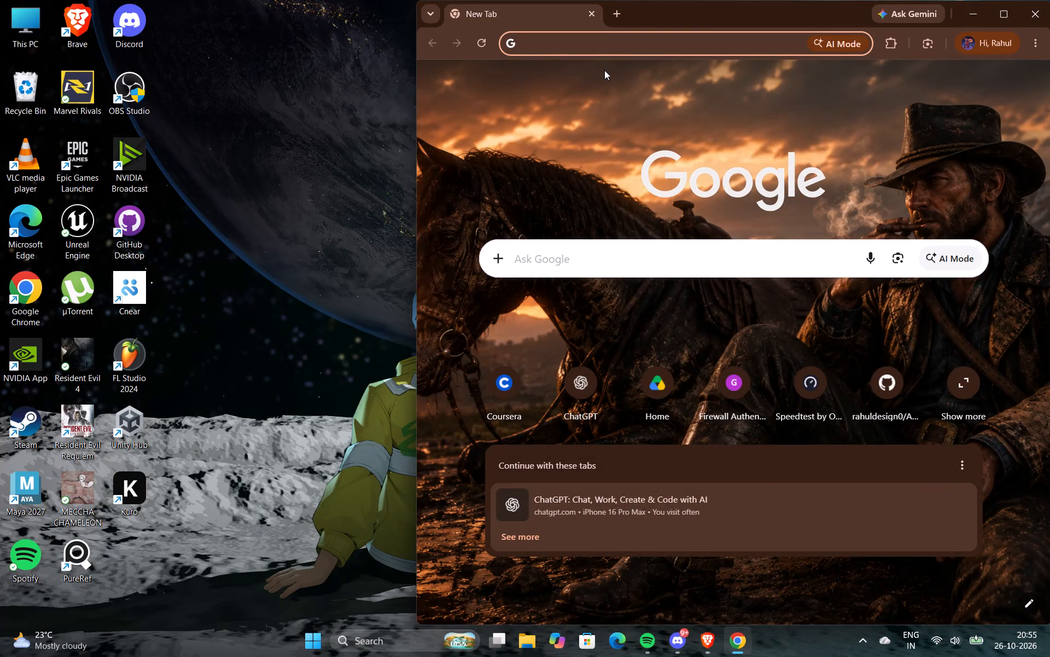
pyautogui.write('canva')
pyautogui.press('space')
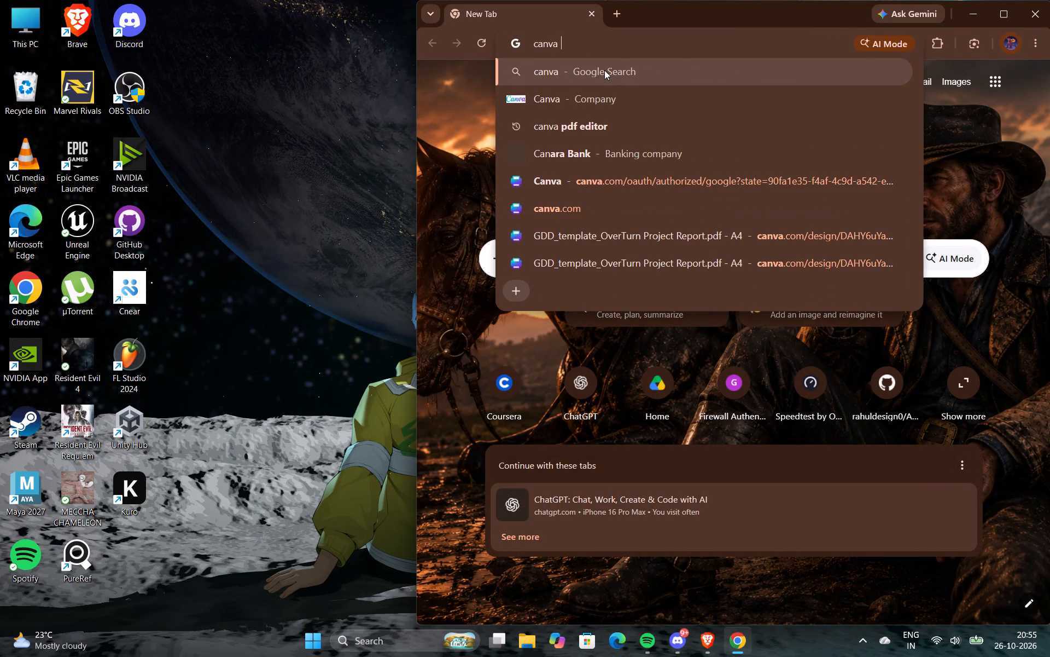
pyautogui.press('Down')
pyautogui.press('Down')
pyautogui.press('Return')
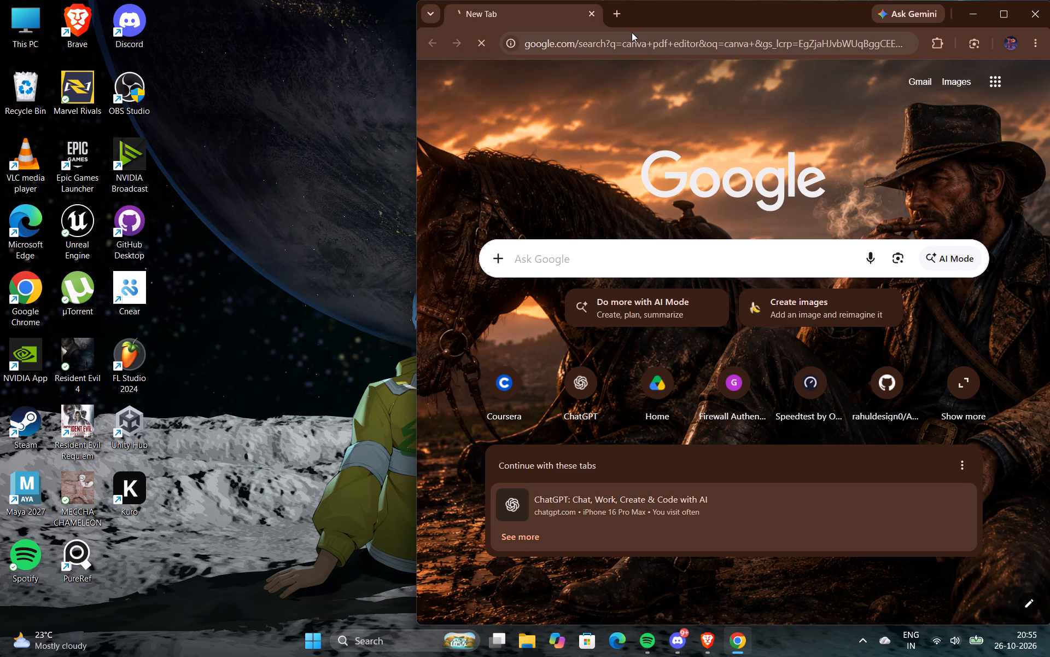
# Switch to Spotify and start playing the song "Tum Ho Toh".
pyautogui.click(931, 655)
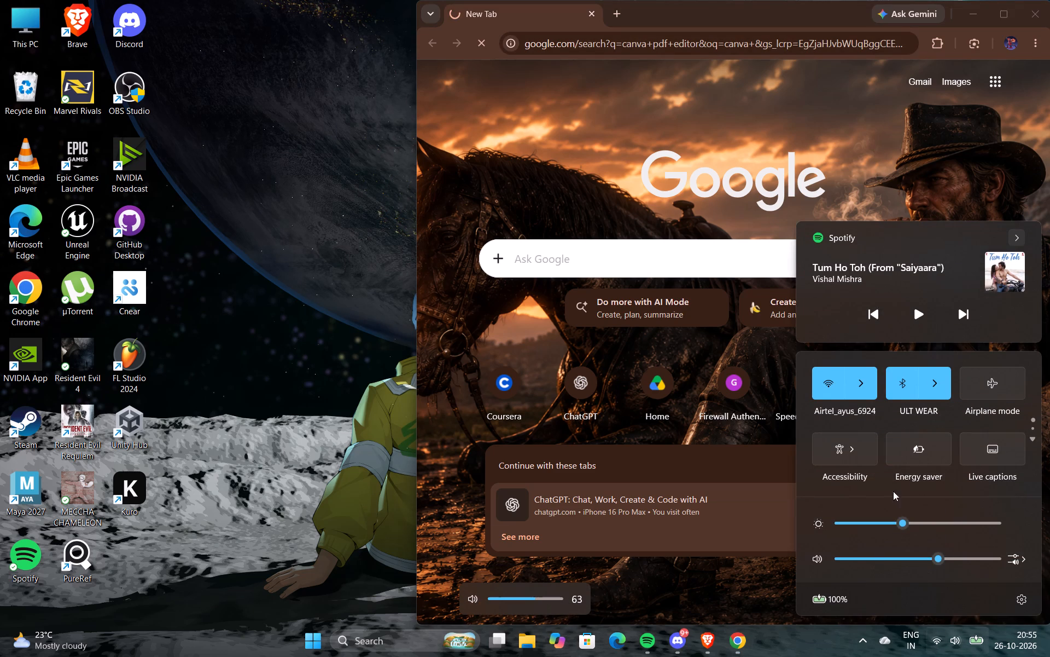
pyautogui.click(638, 642)
pyautogui.click(773, 505)
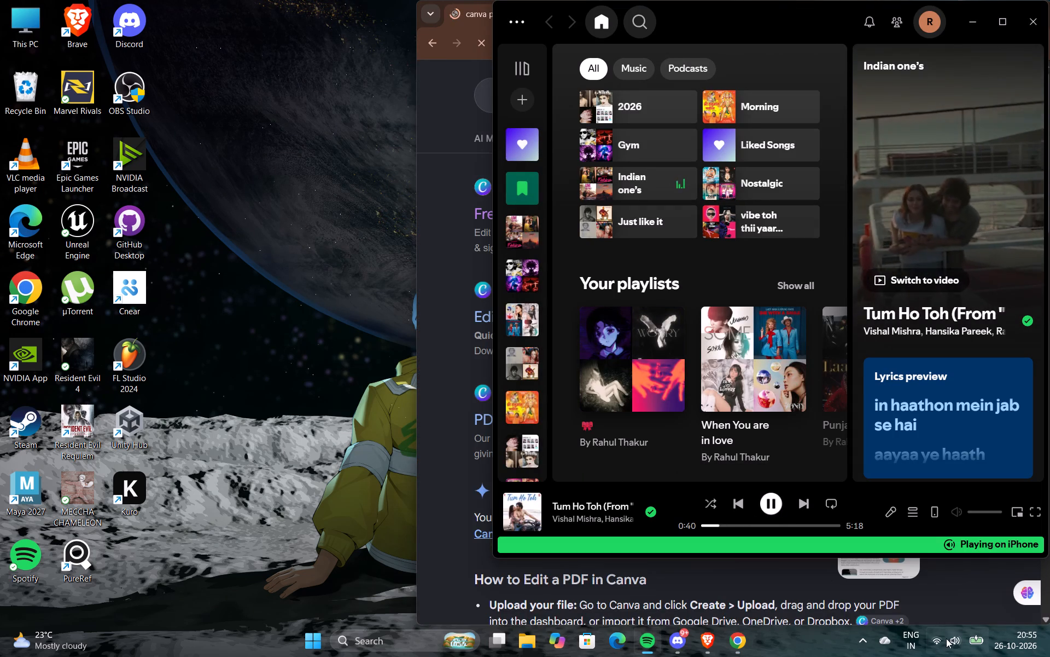
# Set the Windows sound output device to Headphones (ULT WEAR).
pyautogui.press('ctrl+super+v')
pyautogui.click(909, 418)
pyautogui.click(912, 442)
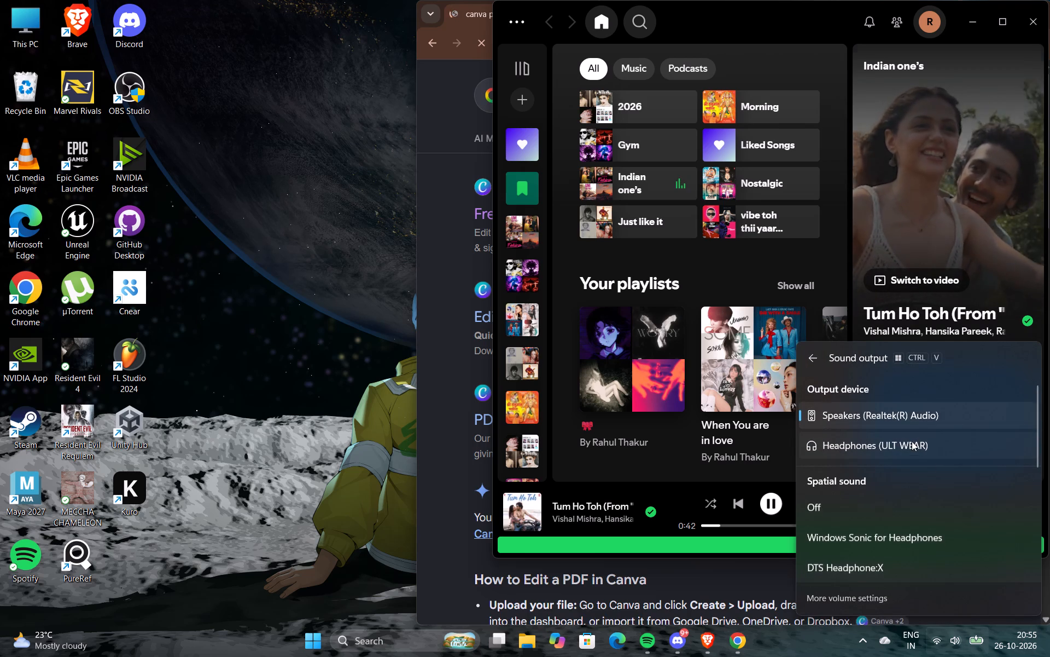
pyautogui.click(917, 417)
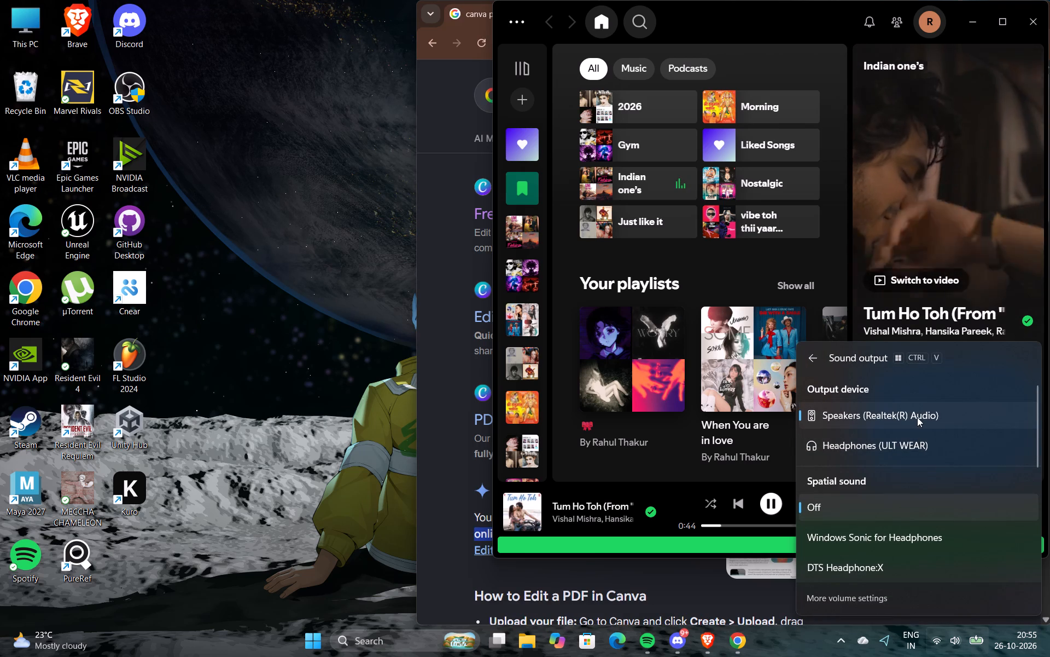
pyautogui.click(915, 440)
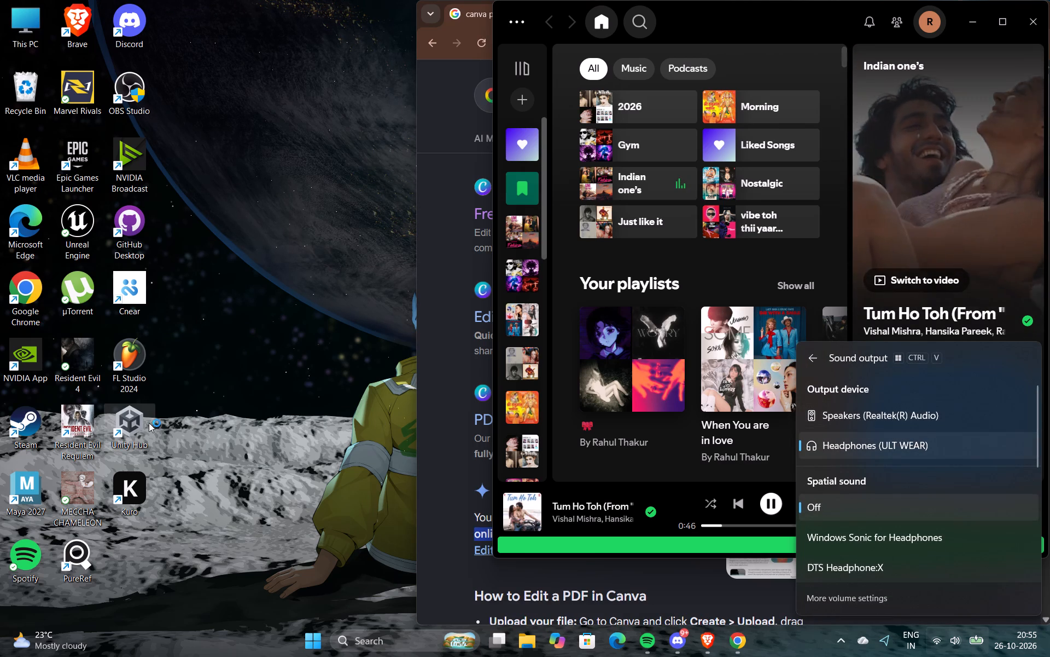
pyautogui.click(150, 423)
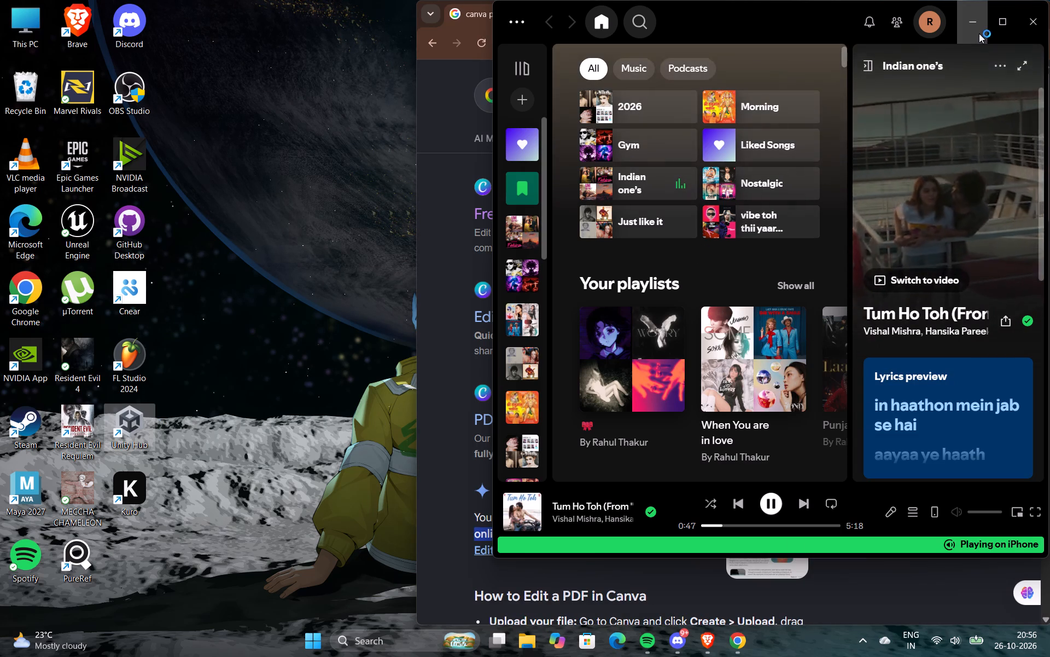
# Move Spotify's playback from the iPhone to this computer's ULT WEAR headphones, and minimise Spotify.
pyautogui.click(930, 519)
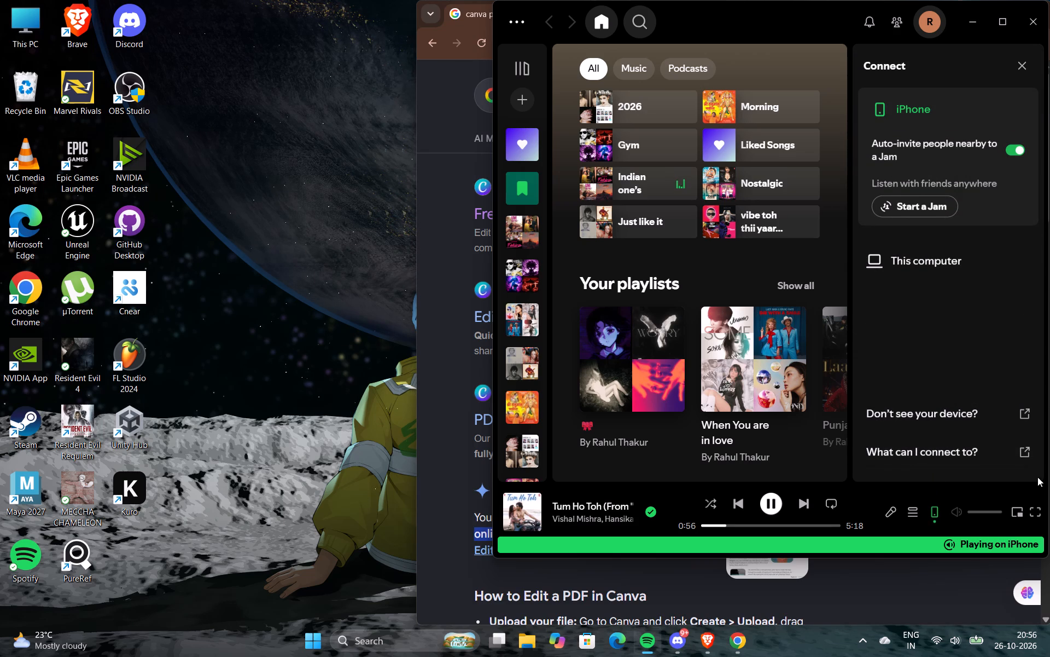
pyautogui.click(781, 512)
pyautogui.click(777, 517)
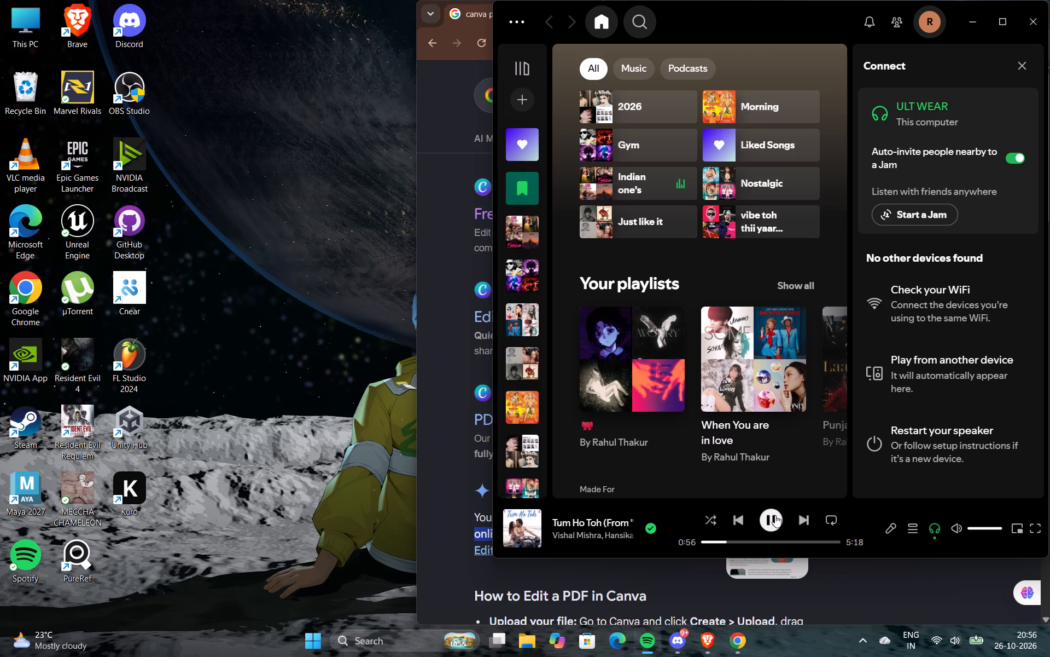
pyautogui.click(979, 21)
# Open Canva's "Free Online PDF Editor - Edit PDFs with ease" search result in Chrome and maximise the browser window.
pyautogui.click(645, 207)
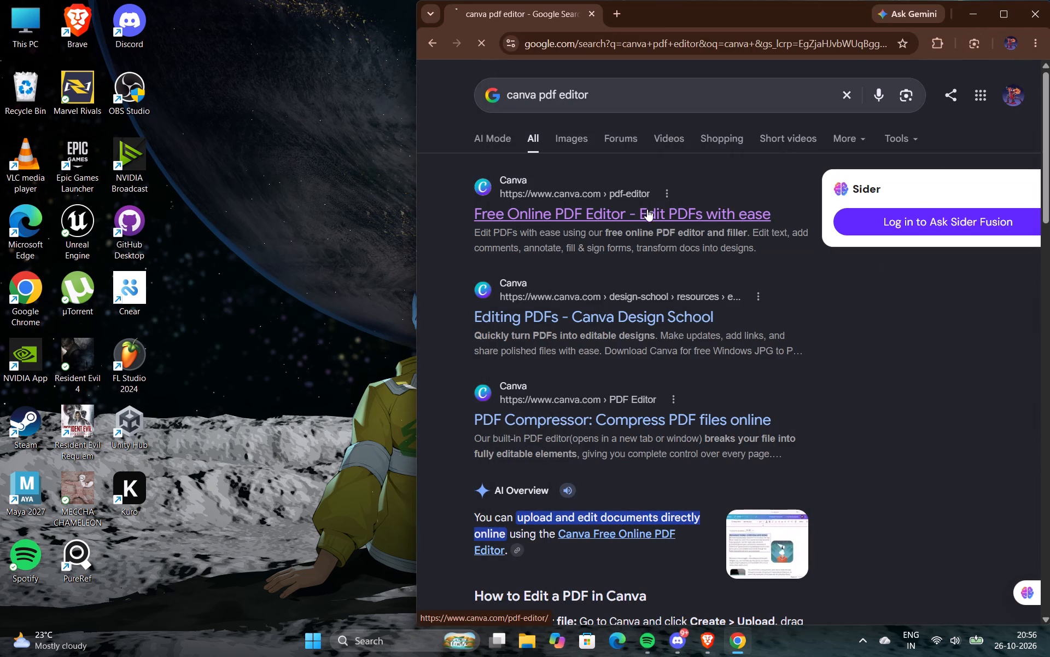
pyautogui.click(1017, 20)
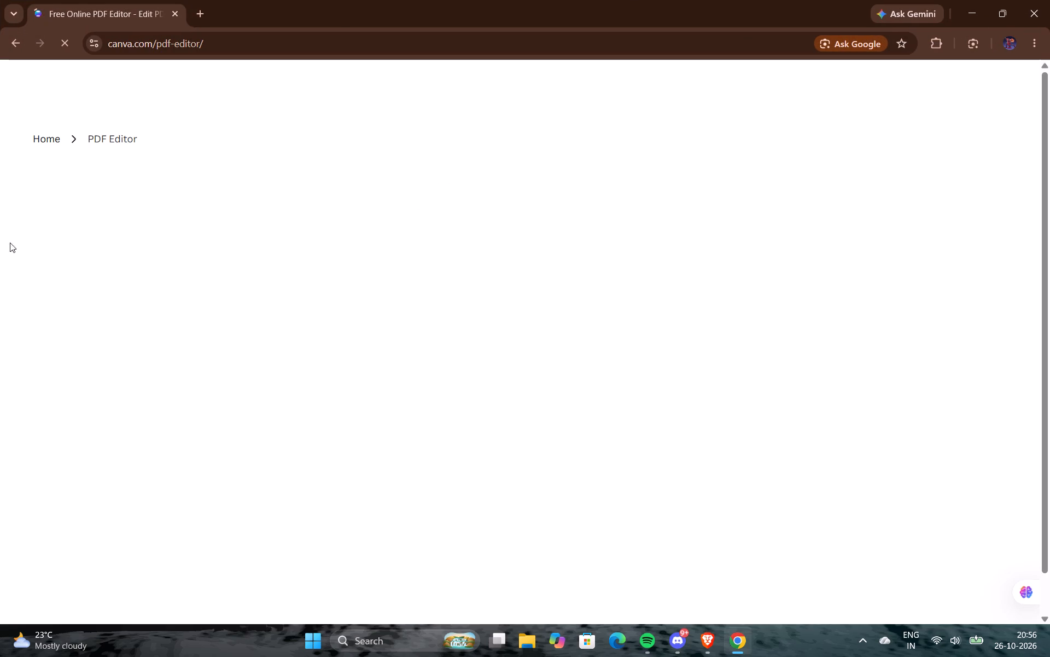
# Upload a PDF file from the computer to Canva's PDF editor.
pyautogui.click(553, 342)
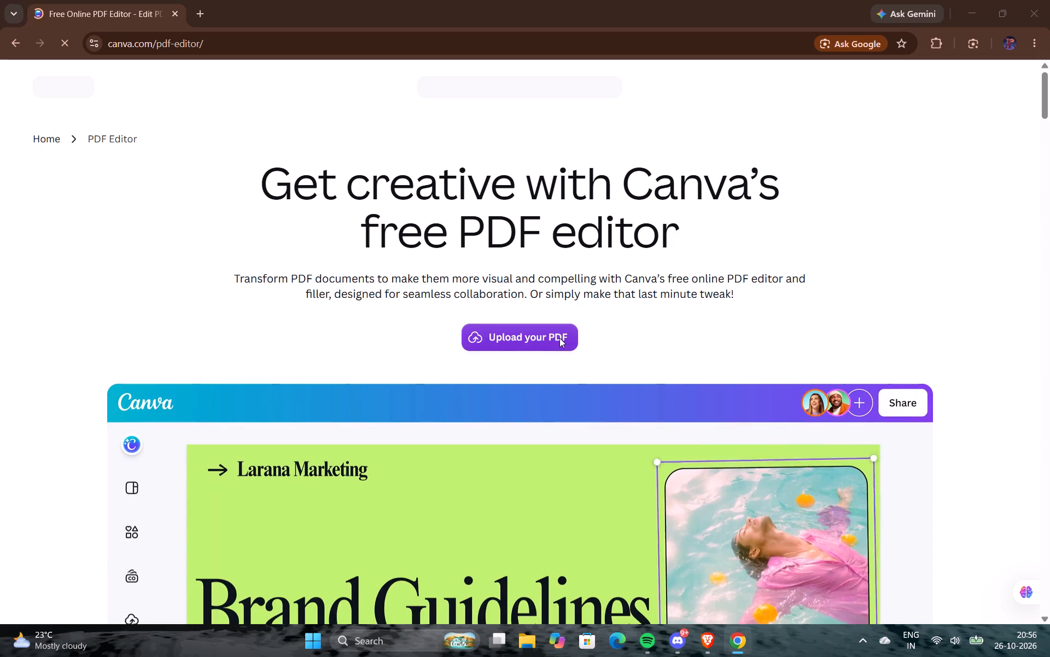
pyautogui.click(314, 223)
pyautogui.click(547, 397)
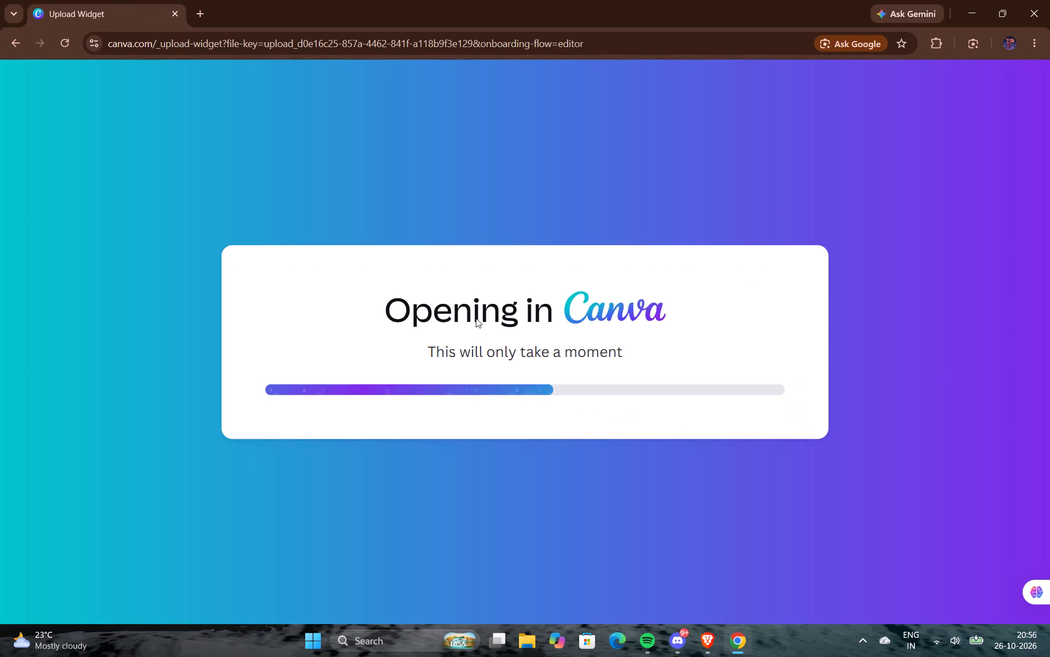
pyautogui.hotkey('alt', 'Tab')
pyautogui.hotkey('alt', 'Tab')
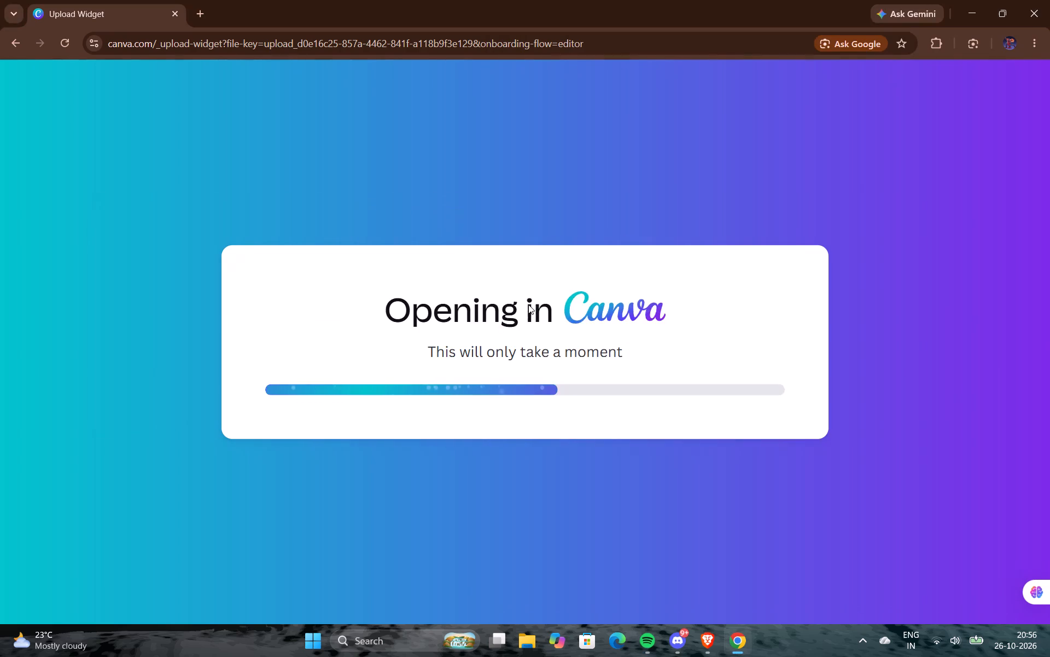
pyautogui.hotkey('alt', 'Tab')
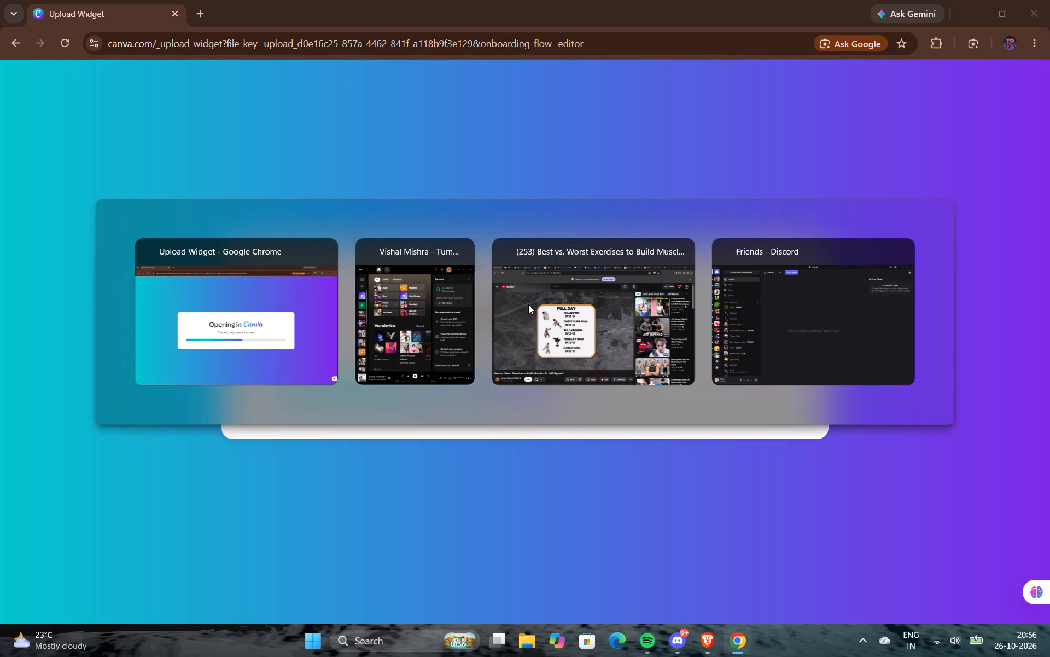
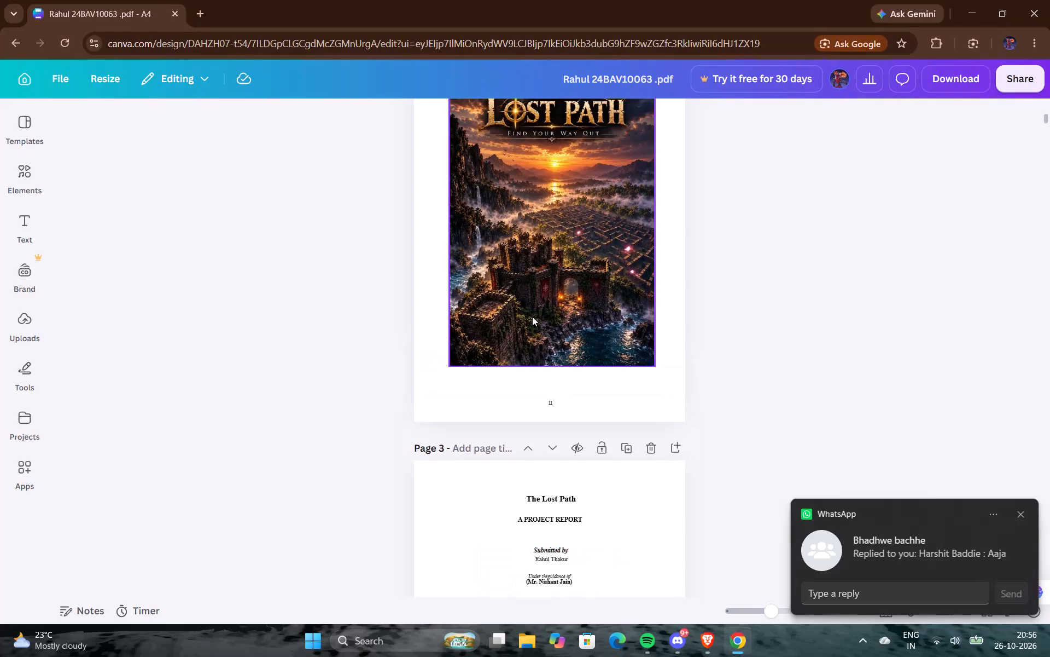
# Review the imported PDF's opening pages, from the cover image through the declaration, project summary and index, for layout and text errors.
pyautogui.keyDown('ctrl'); pyautogui.scroll(1, 532, 316); pyautogui.keyUp('ctrl')
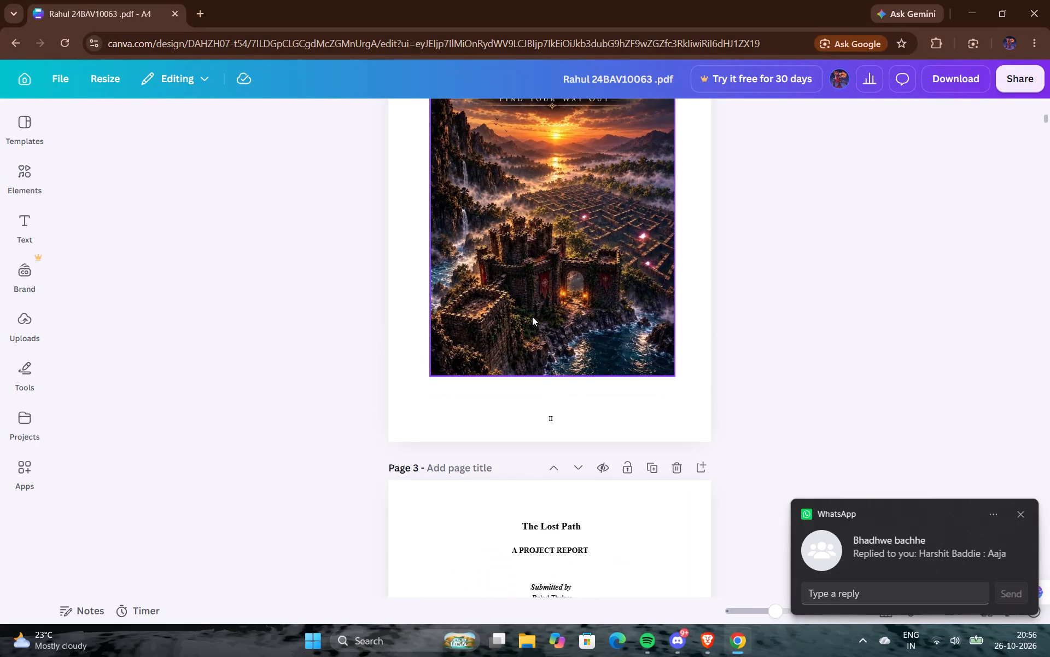
pyautogui.keyDown('ctrl'); pyautogui.scroll(3, 532, 316); pyautogui.keyUp('ctrl')
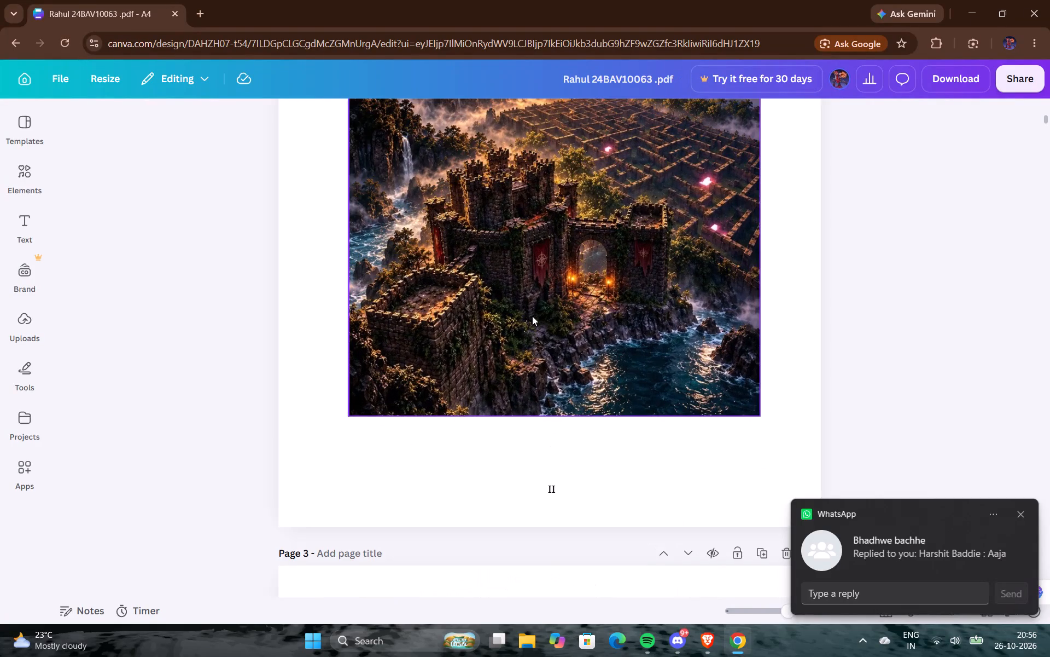
pyautogui.keyDown('ctrl'); pyautogui.scroll(1, 532, 316); pyautogui.keyUp('ctrl')
pyautogui.scroll(-11, 531, 316)
pyautogui.scroll(-13, 530, 317)
pyautogui.scroll(-20, 529, 317)
pyautogui.scroll(-2, 528, 317)
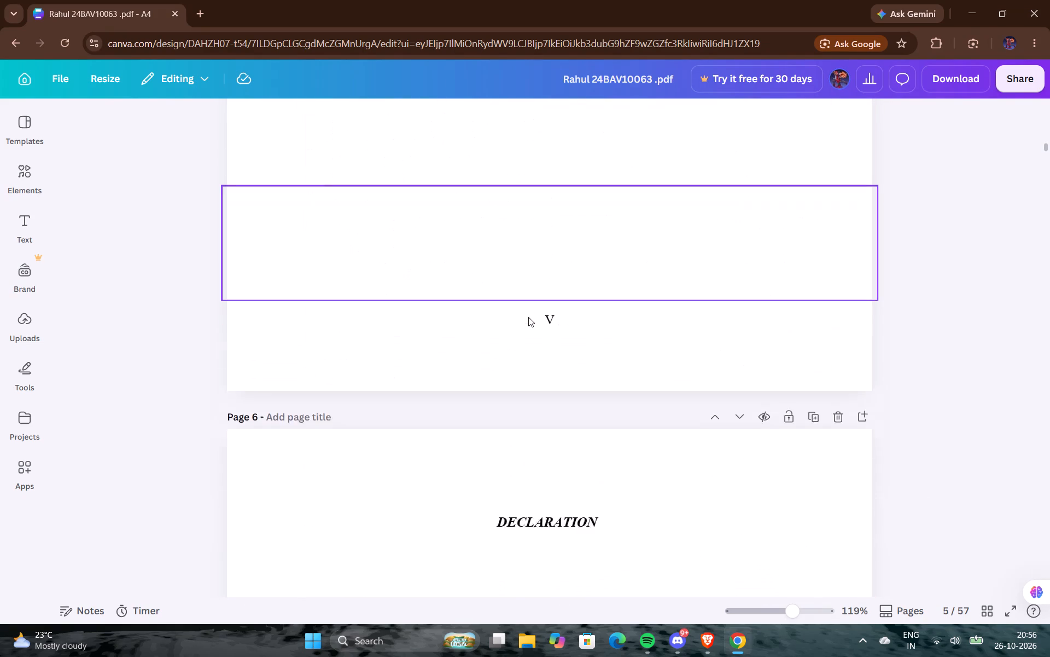
pyautogui.scroll(-13, 528, 317)
pyautogui.scroll(13, 527, 313)
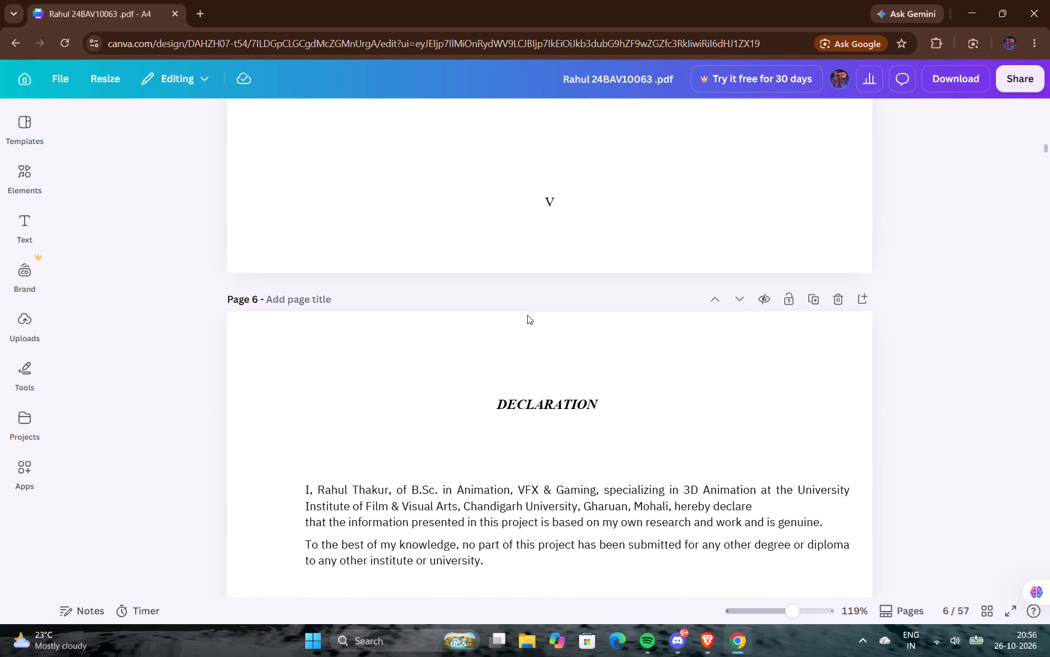
pyautogui.scroll(-4, 527, 333)
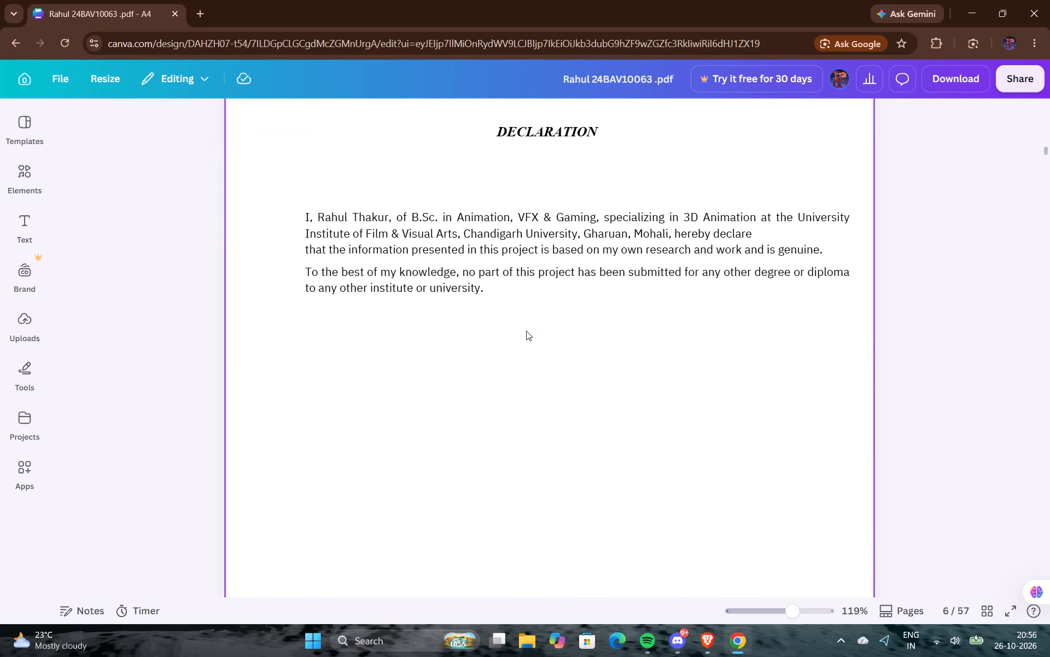
pyautogui.scroll(-17, 524, 333)
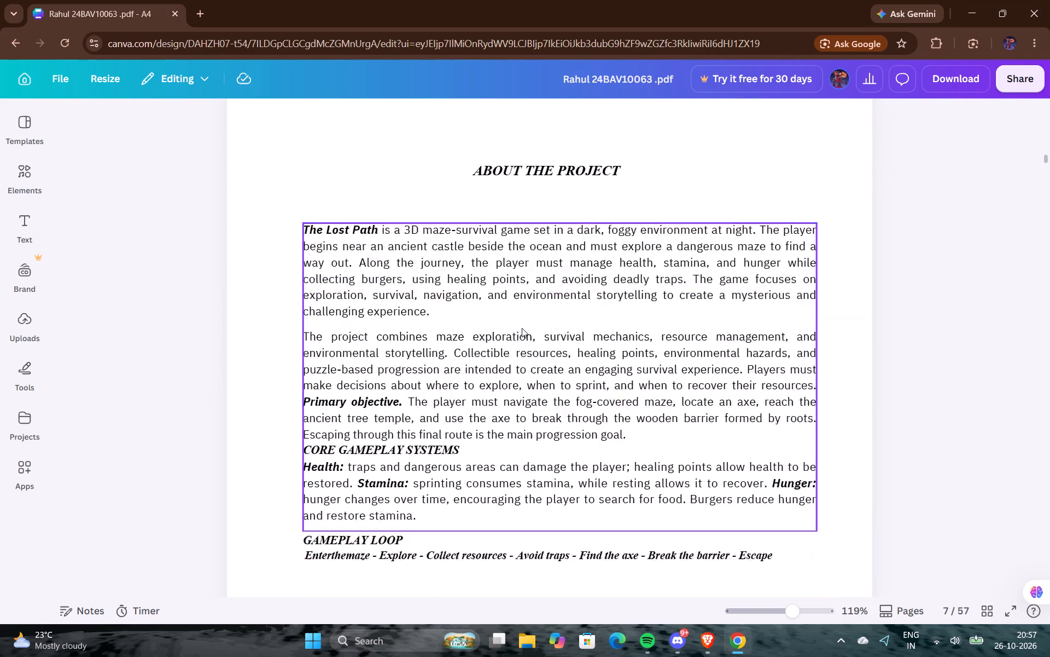
pyautogui.scroll(-16, 522, 328)
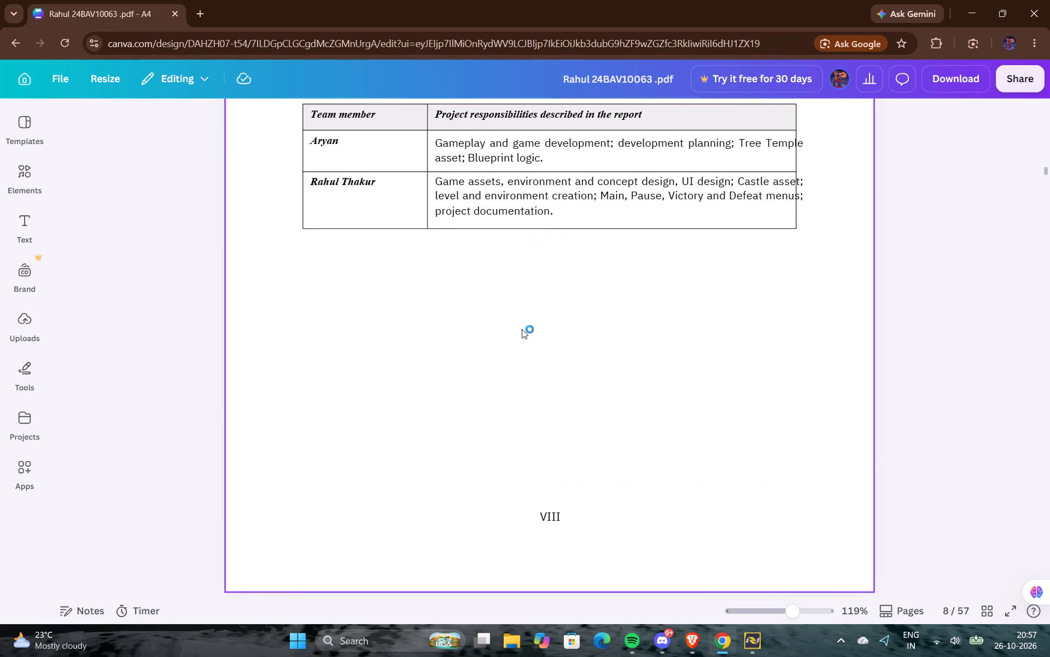
pyautogui.scroll(-9, 522, 329)
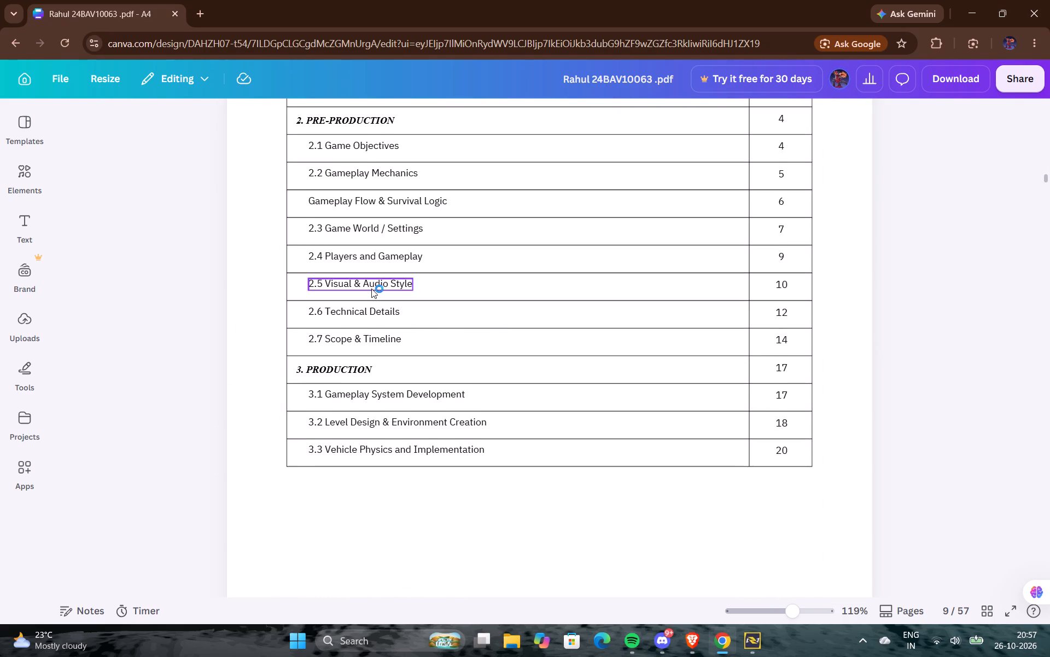
pyautogui.click(372, 289)
pyautogui.click(270, 302)
# On page 11, move the "Third-Person Player Control" text clear of the overlapping "Perspective:" label, keeping it on the same line.
pyautogui.scroll(-3, 396, 321)
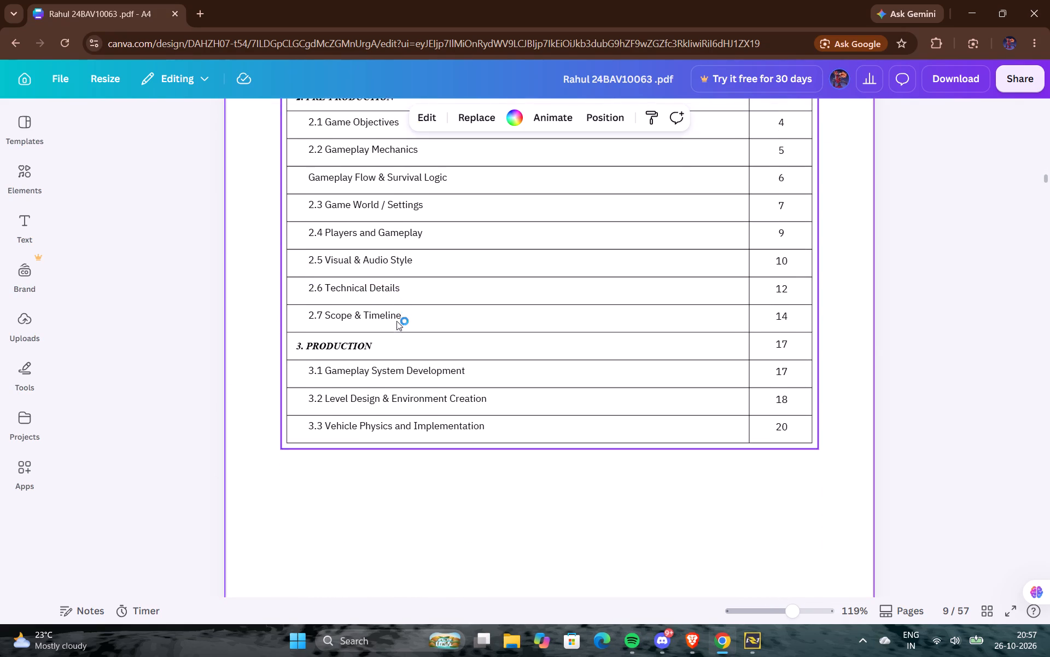
pyautogui.scroll(-19, 396, 321)
pyautogui.scroll(3, 398, 323)
pyautogui.click(383, 498)
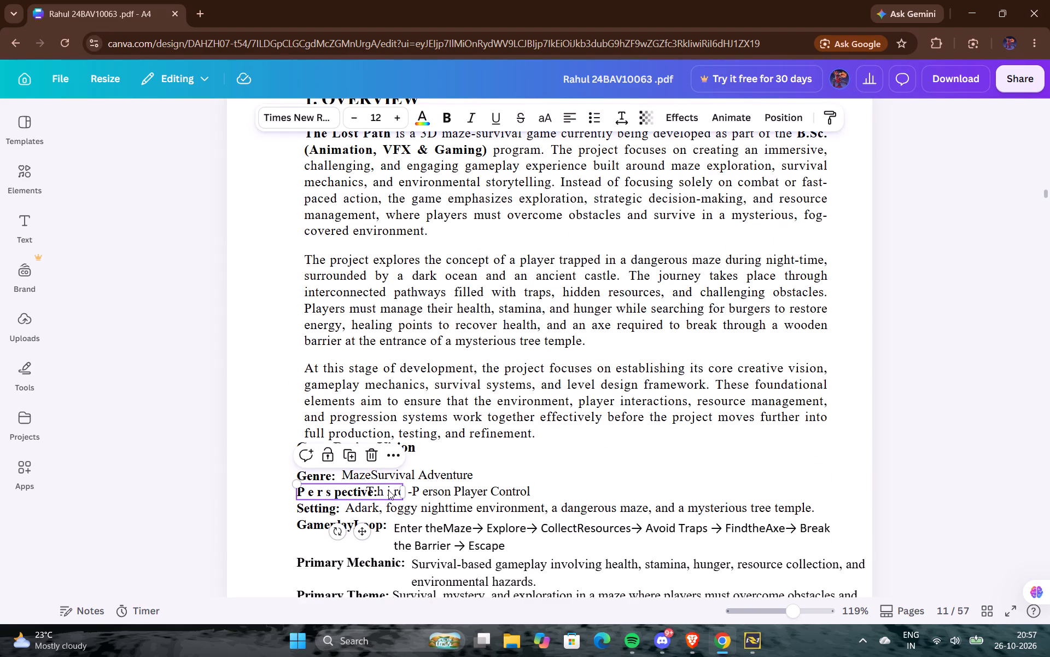
pyautogui.click(448, 491)
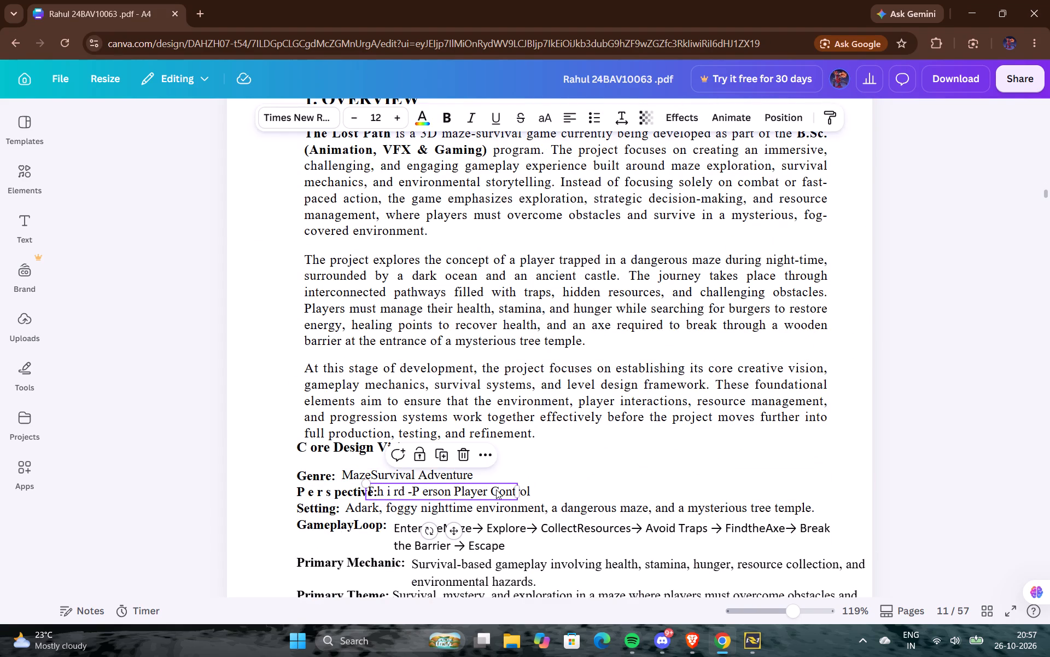
pyautogui.keyDown('shift'); pyautogui.moveTo(465, 489); pyautogui.dragTo(485, 490); pyautogui.keyUp('shift')
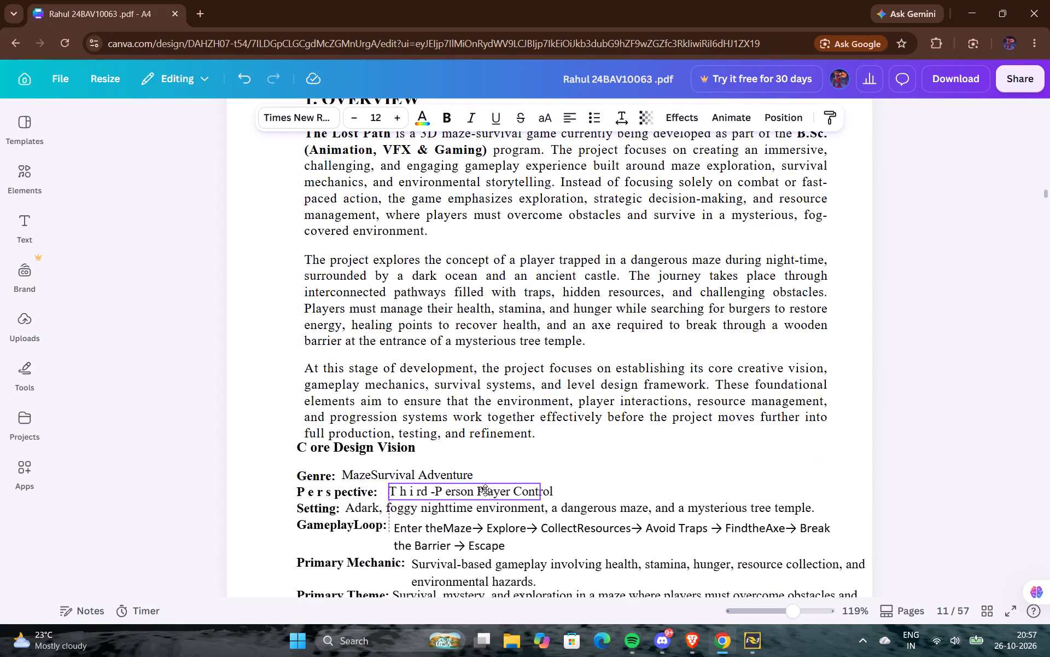
pyautogui.keyDown('shift'); pyautogui.moveTo(485, 490); pyautogui.dragTo(482, 490); pyautogui.keyUp('shift')
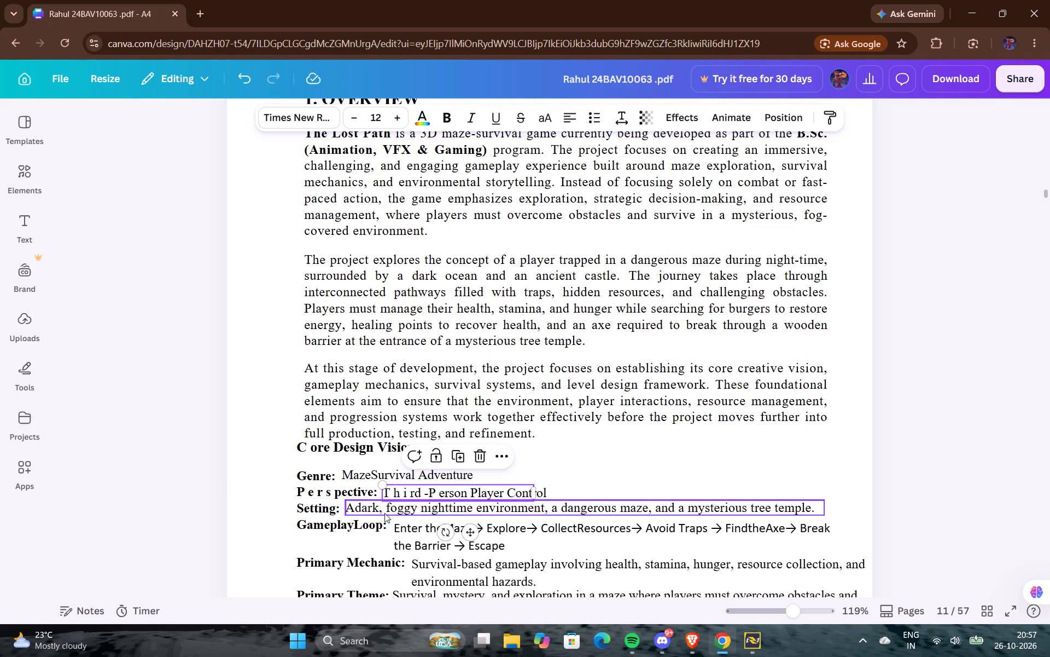
# Insert the missing space in the Setting line on page 11 so that "Adark" reads "A dark".
pyautogui.click(359, 508)
pyautogui.click(355, 507)
pyautogui.click(351, 508)
pyautogui.press('space')
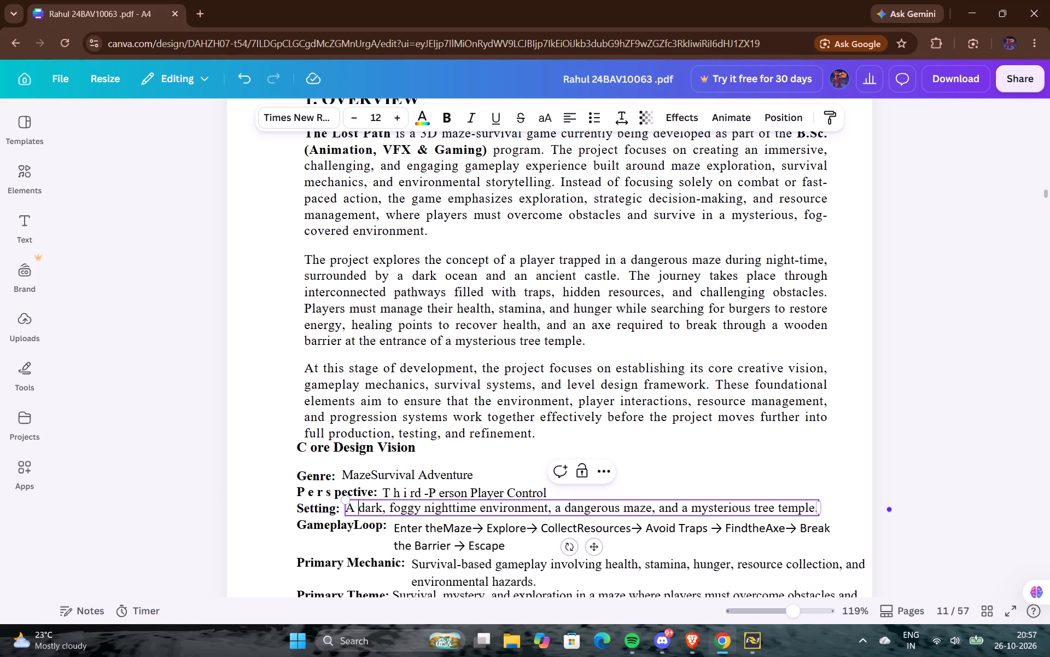
pyautogui.click(650, 459)
# Check the rest of page 11 and look back over the index and team contributions pages.
pyautogui.scroll(-2, 592, 478)
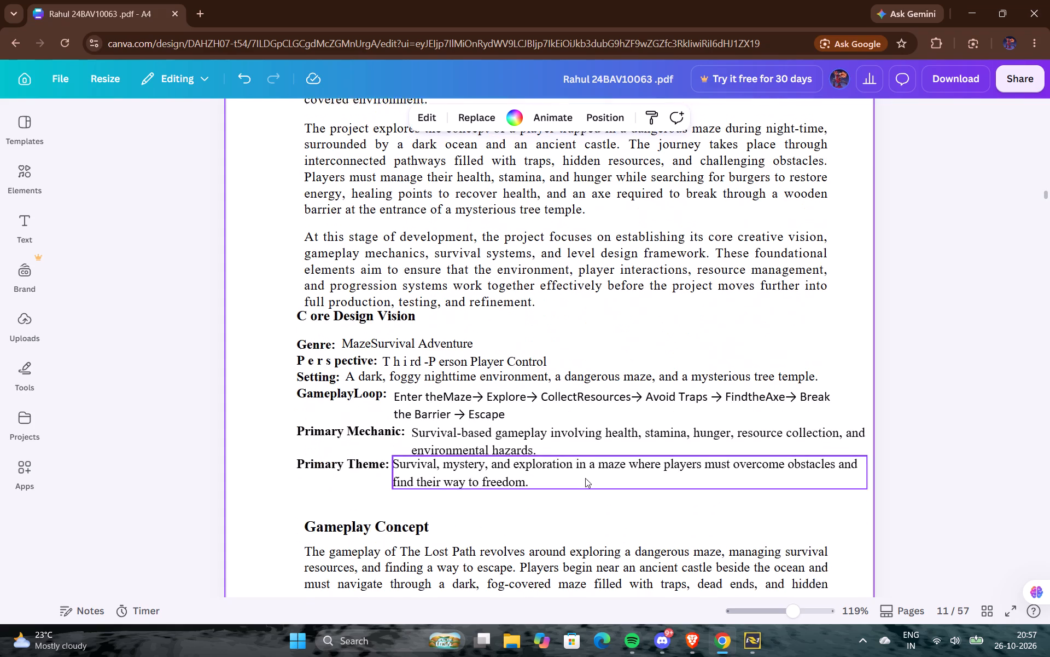
pyautogui.scroll(-1, 492, 464)
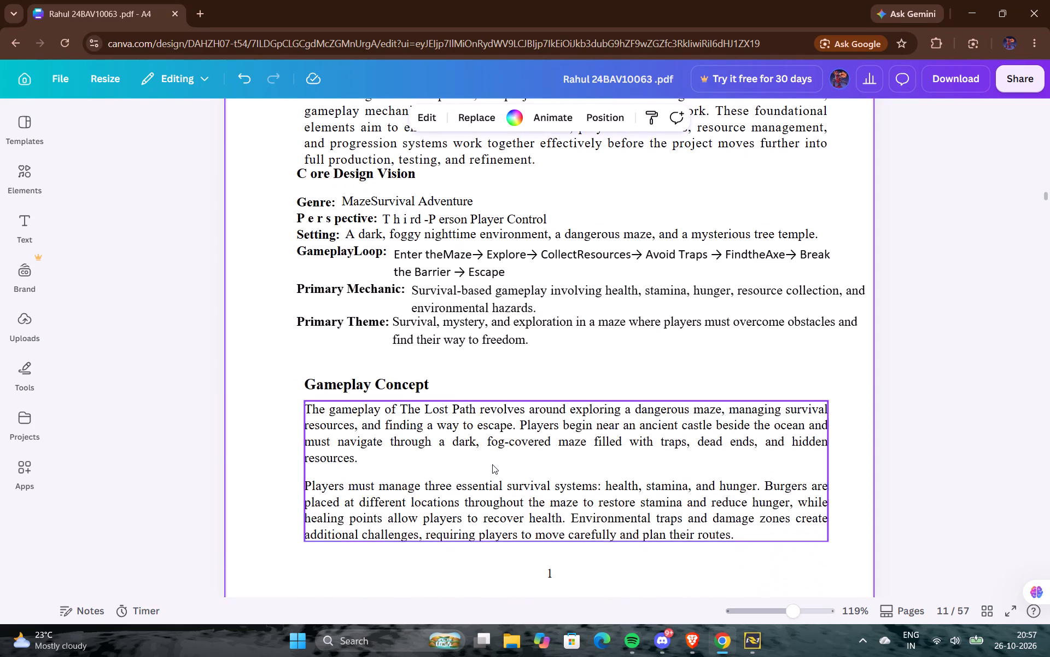
pyautogui.scroll(-2, 492, 464)
pyautogui.scroll(5, 492, 463)
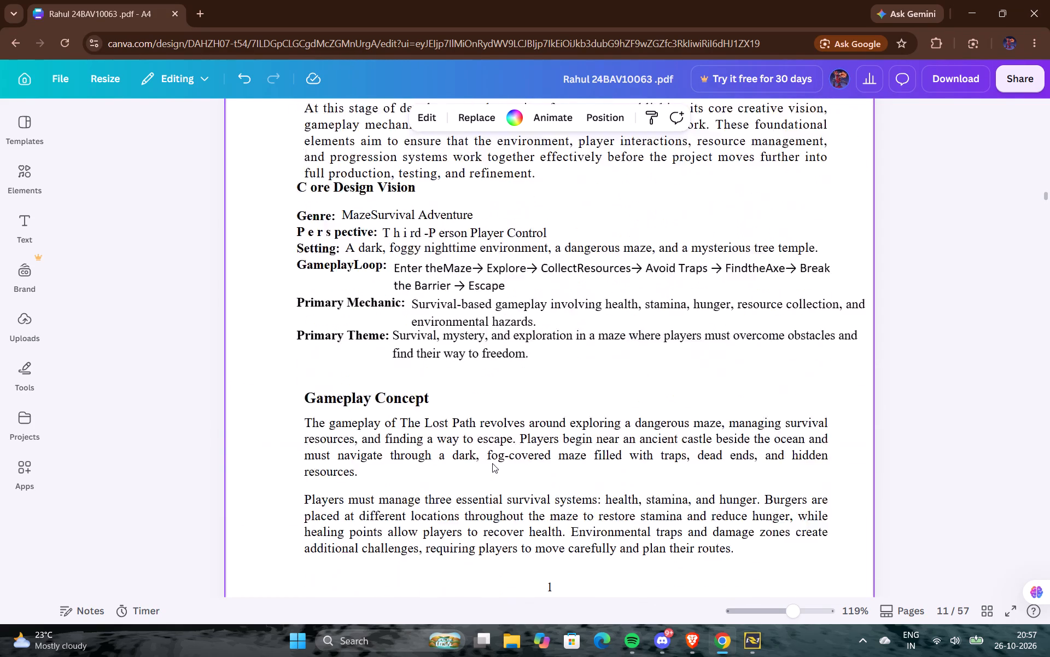
pyautogui.scroll(-4, 492, 463)
pyautogui.scroll(18, 506, 459)
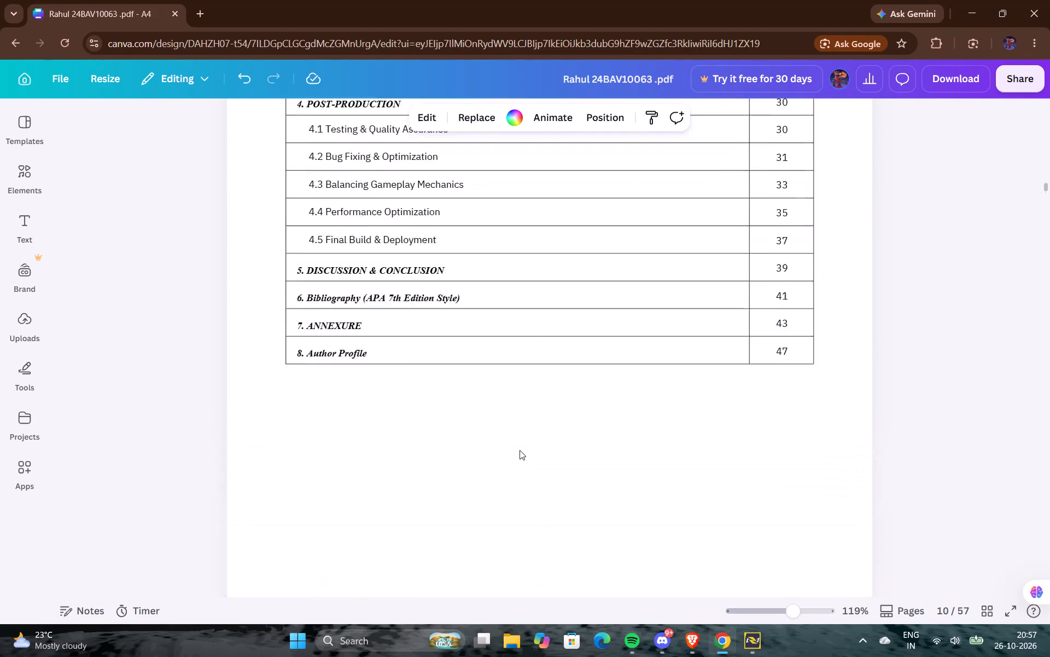
pyautogui.scroll(15, 520, 450)
pyautogui.scroll(12, 520, 449)
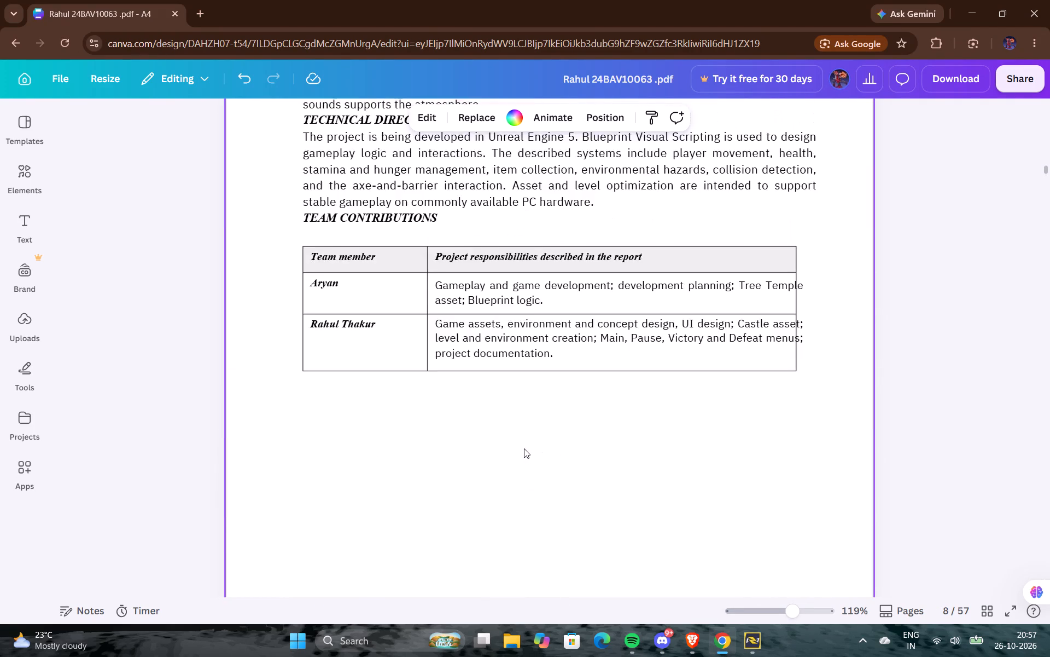
pyautogui.scroll(6, 524, 448)
# Examine the report pages from the continued index through section 2.5 Visual & Audio Style for layout and text errors.
pyautogui.scroll(-20, 524, 448)
pyautogui.scroll(-9, 524, 448)
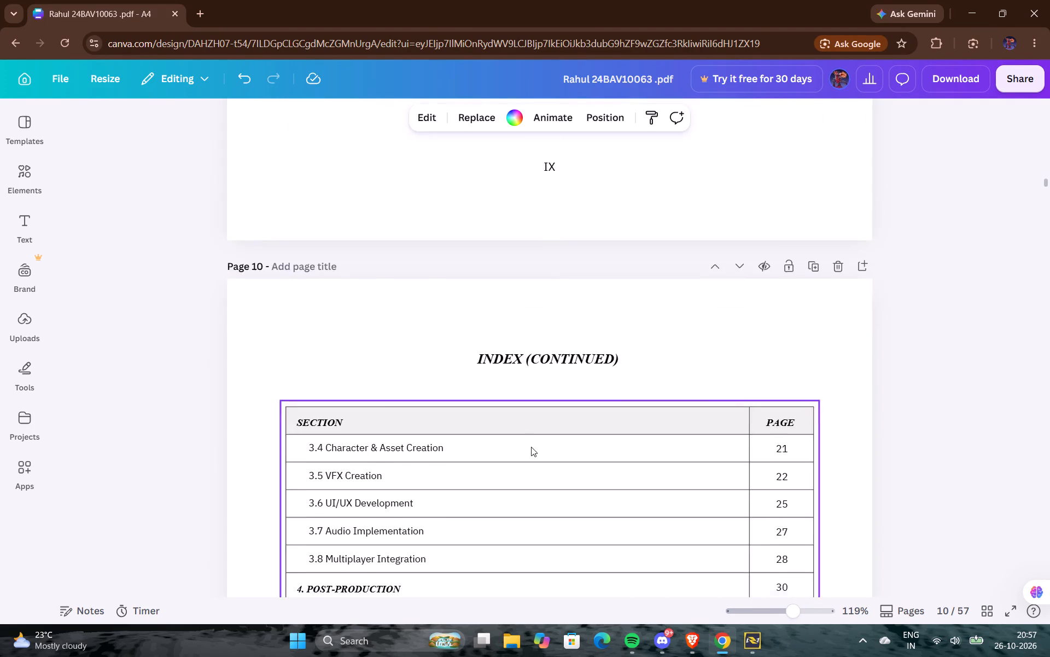
pyautogui.scroll(-20, 531, 447)
pyautogui.scroll(-14, 531, 447)
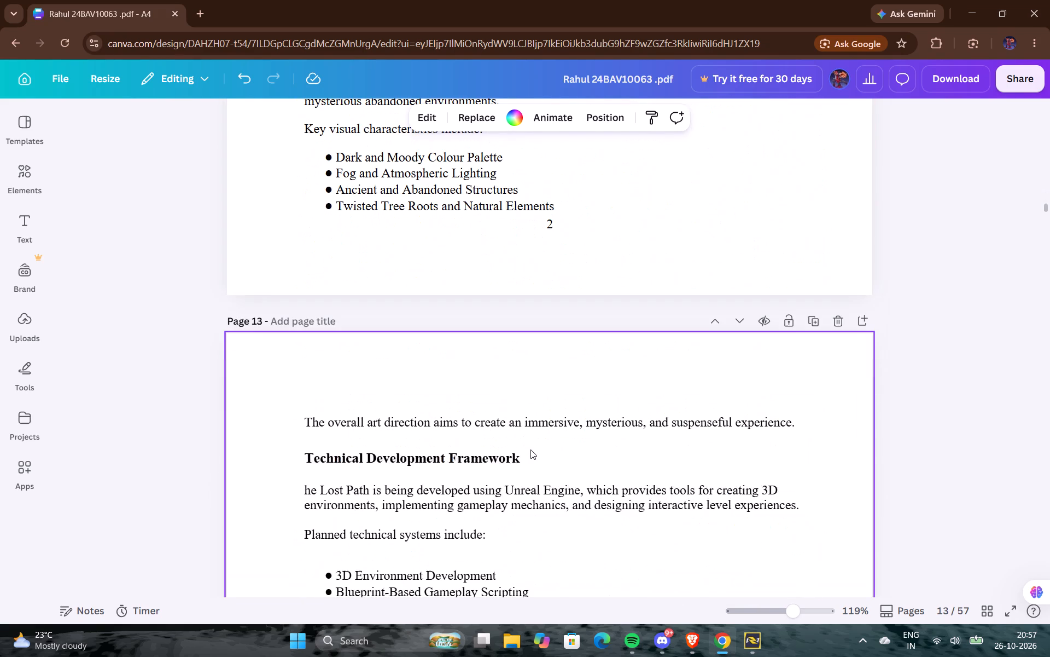
pyautogui.scroll(-6, 530, 449)
pyautogui.scroll(-20, 530, 449)
pyautogui.scroll(-4, 530, 449)
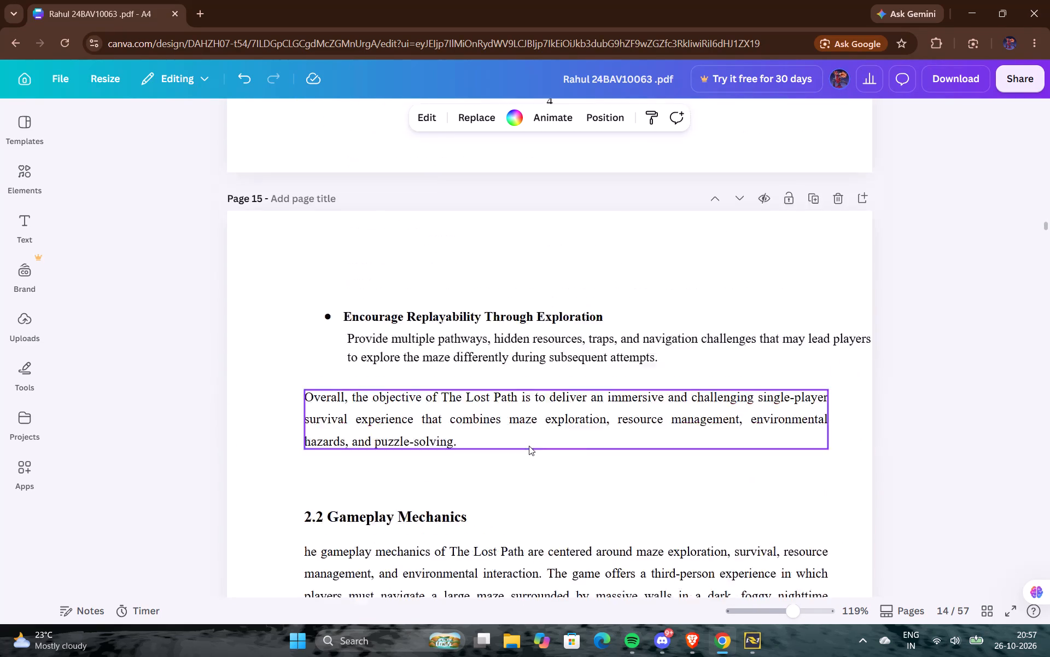
pyautogui.scroll(4, 529, 446)
pyautogui.scroll(-11, 529, 446)
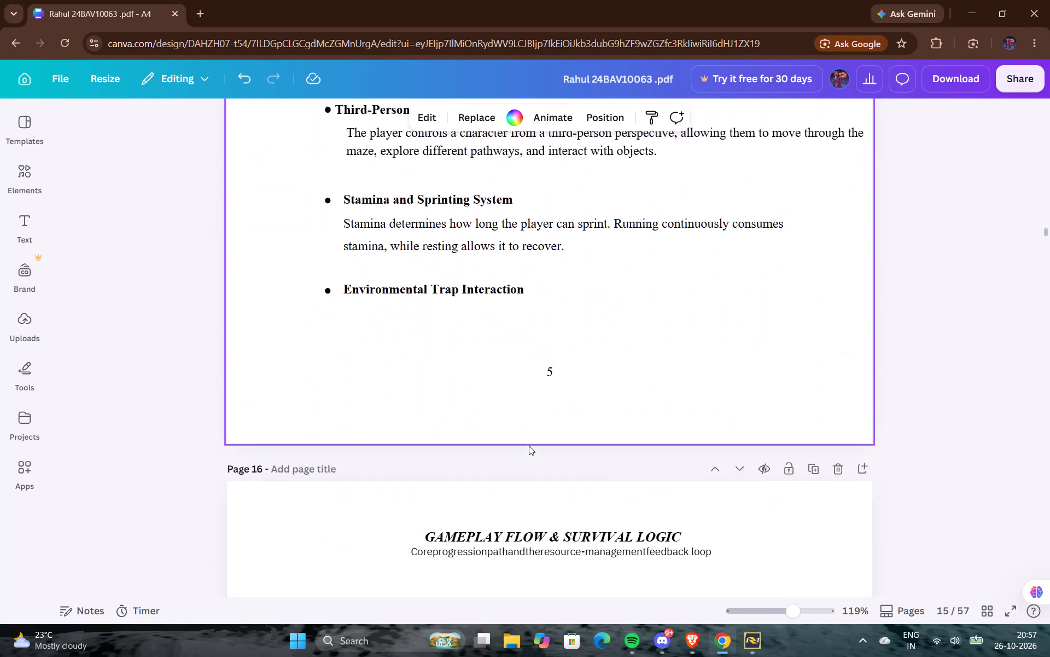
pyautogui.scroll(7, 529, 446)
pyautogui.scroll(-19, 529, 446)
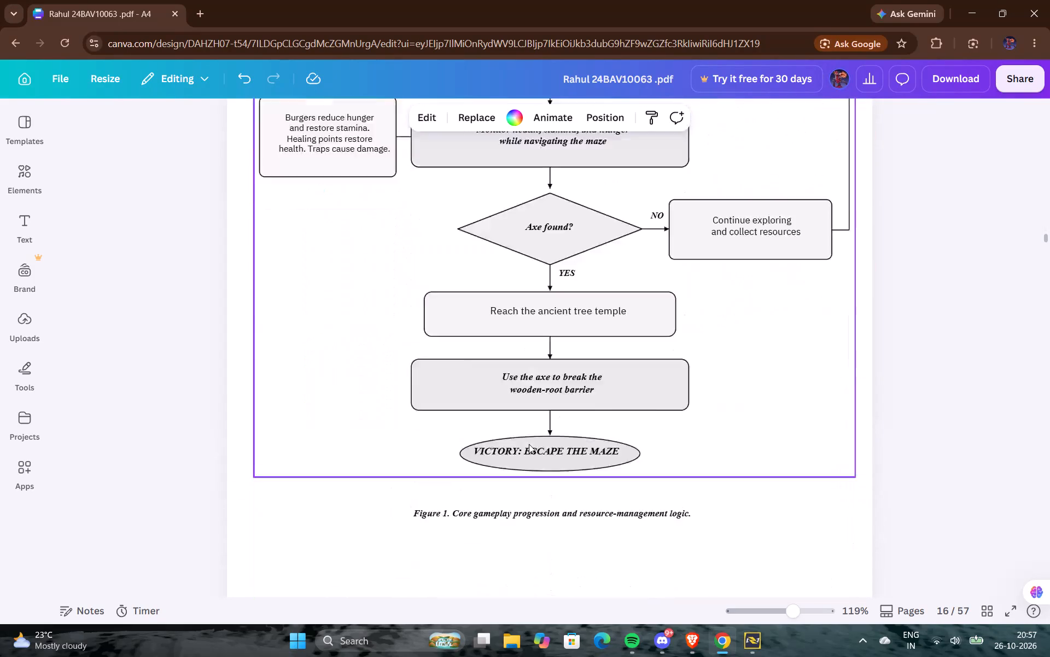
pyautogui.scroll(-17, 529, 444)
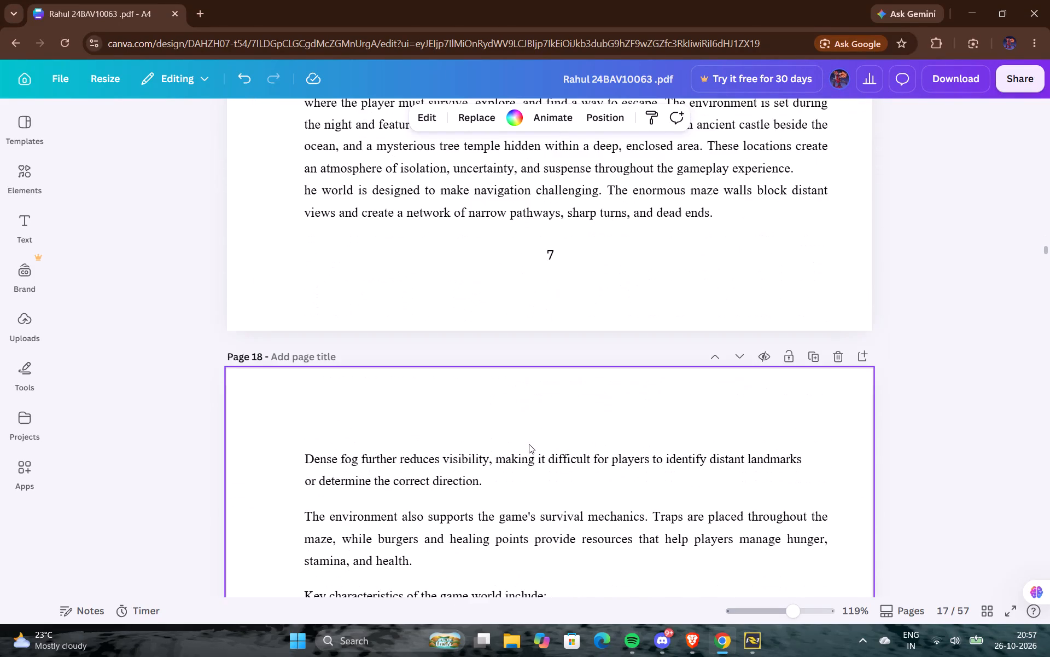
pyautogui.scroll(-20, 529, 444)
pyautogui.scroll(-14, 529, 444)
pyautogui.scroll(3, 526, 444)
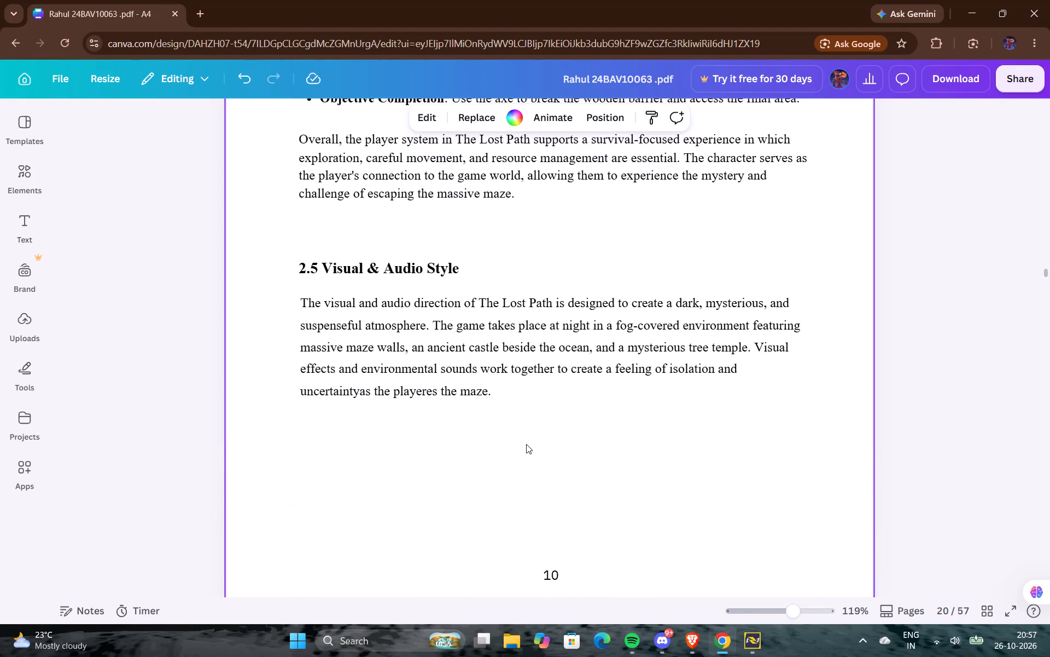
pyautogui.scroll(12, 526, 444)
pyautogui.scroll(-7, 526, 444)
# On page 23, move the "Unreal Engine's Blueprint system" text block up directly beneath the "Coregameplaysystems" line and align their left edges.
pyautogui.moveTo(1047, 268); pyautogui.dragTo(1047, 292)
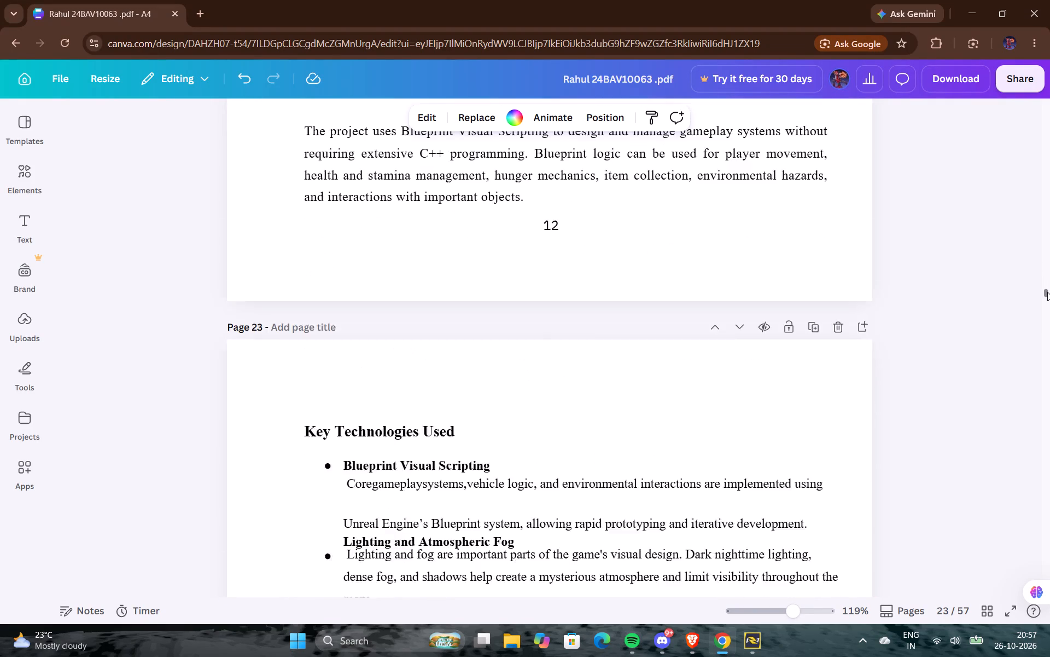
pyautogui.moveTo(1047, 292); pyautogui.dragTo(1048, 295)
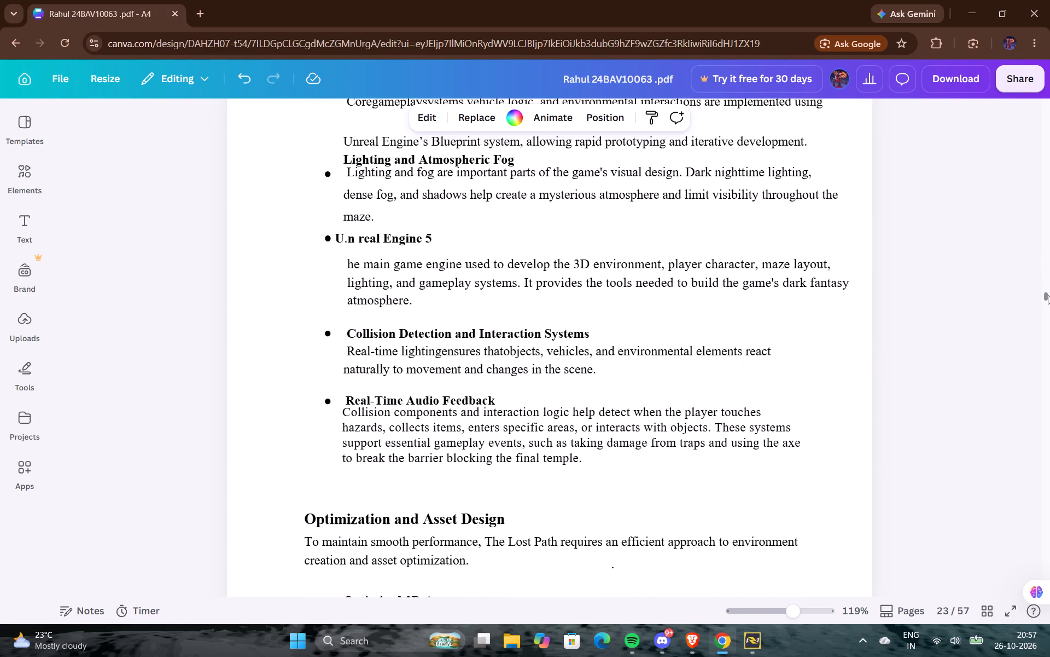
pyautogui.moveTo(1048, 295); pyautogui.dragTo(1048, 293)
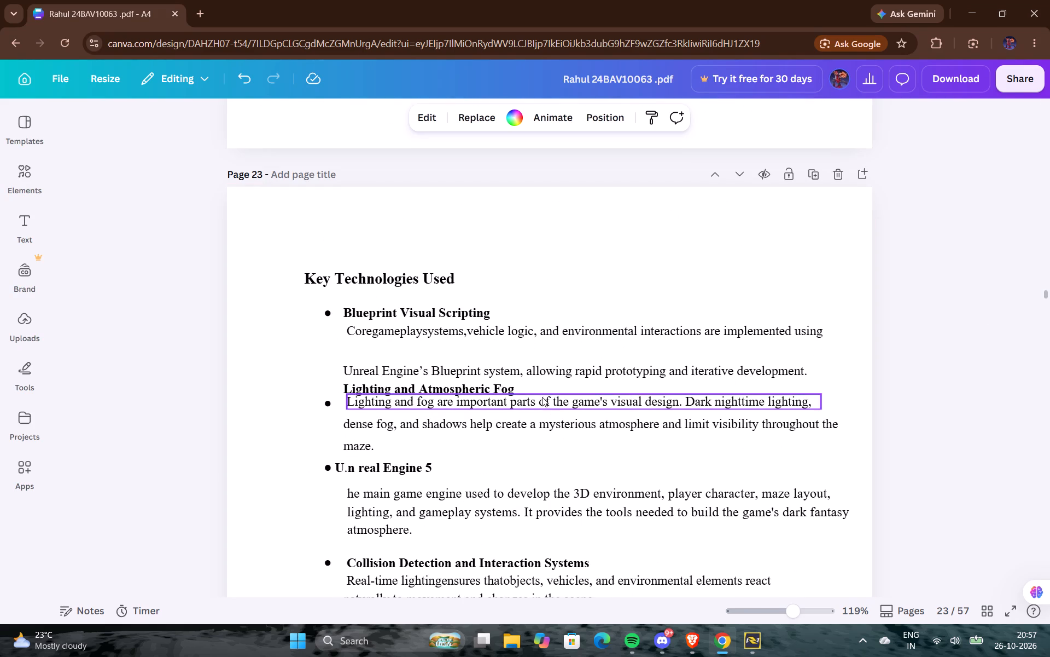
pyautogui.click(513, 371)
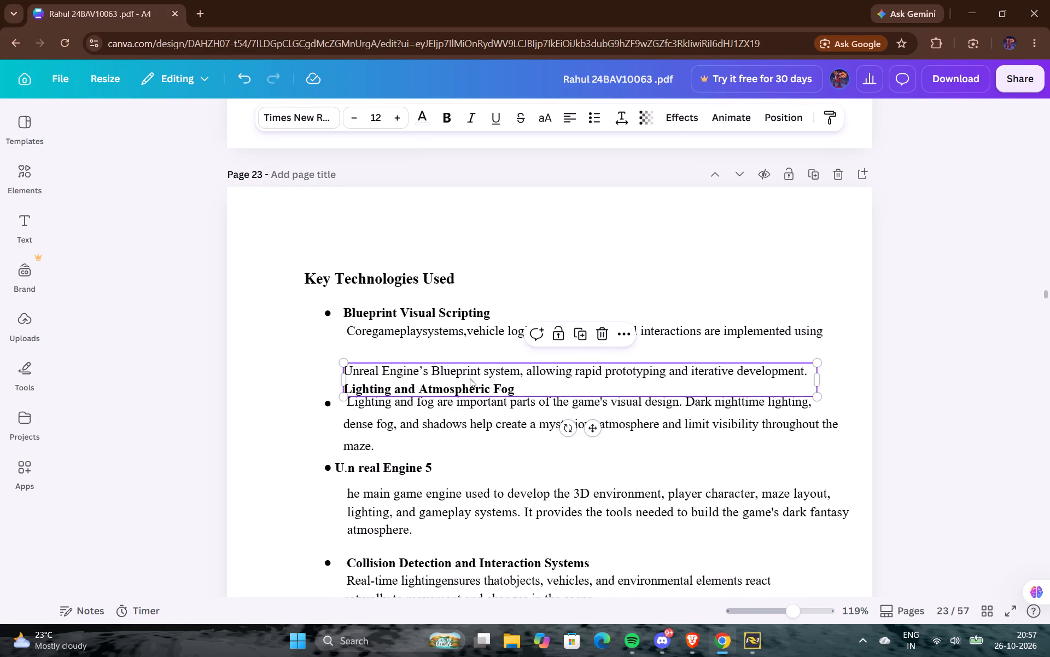
pyautogui.keyDown('shift'); pyautogui.moveTo(470, 378); pyautogui.dragTo(469, 354); pyautogui.keyUp('shift')
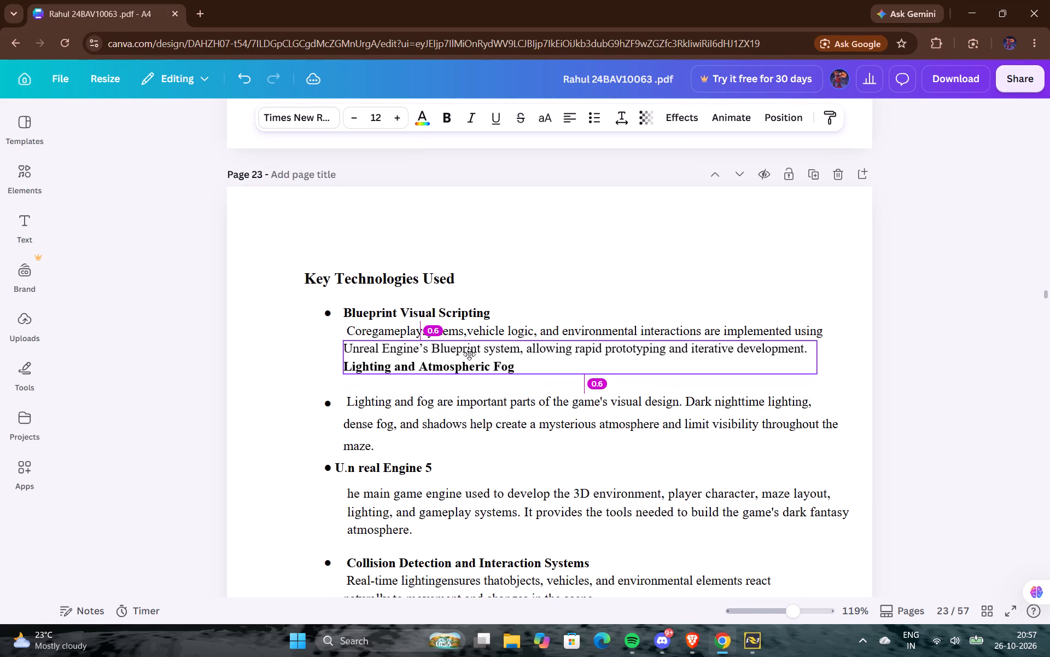
pyautogui.keyDown('shift'); pyautogui.moveTo(469, 354); pyautogui.dragTo(480, 354); pyautogui.keyUp('shift')
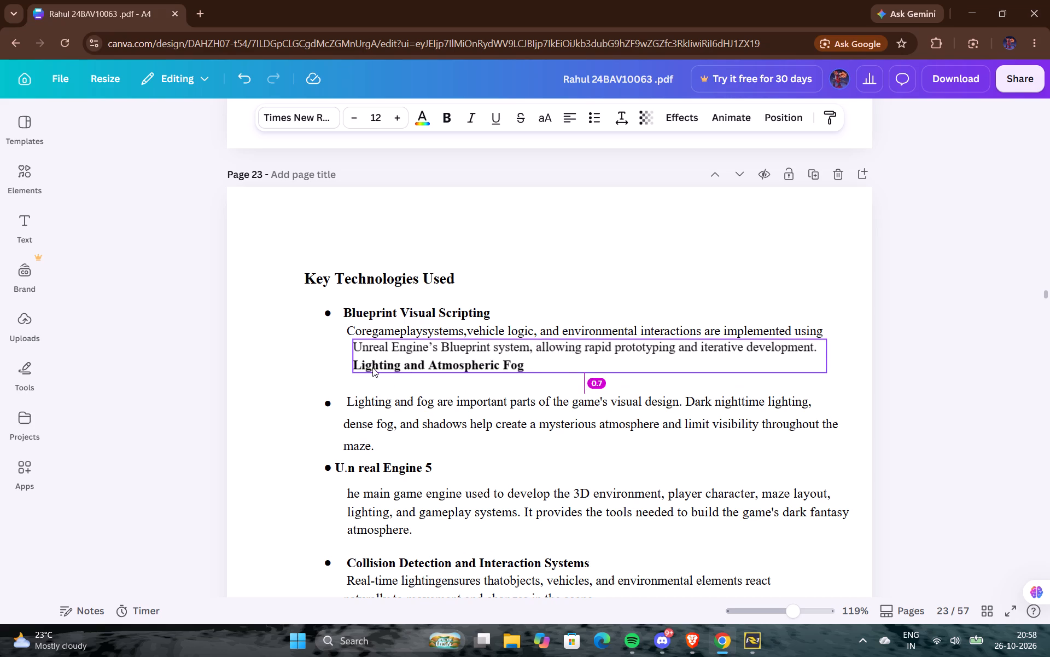
pyautogui.click(304, 367)
pyautogui.click(424, 360)
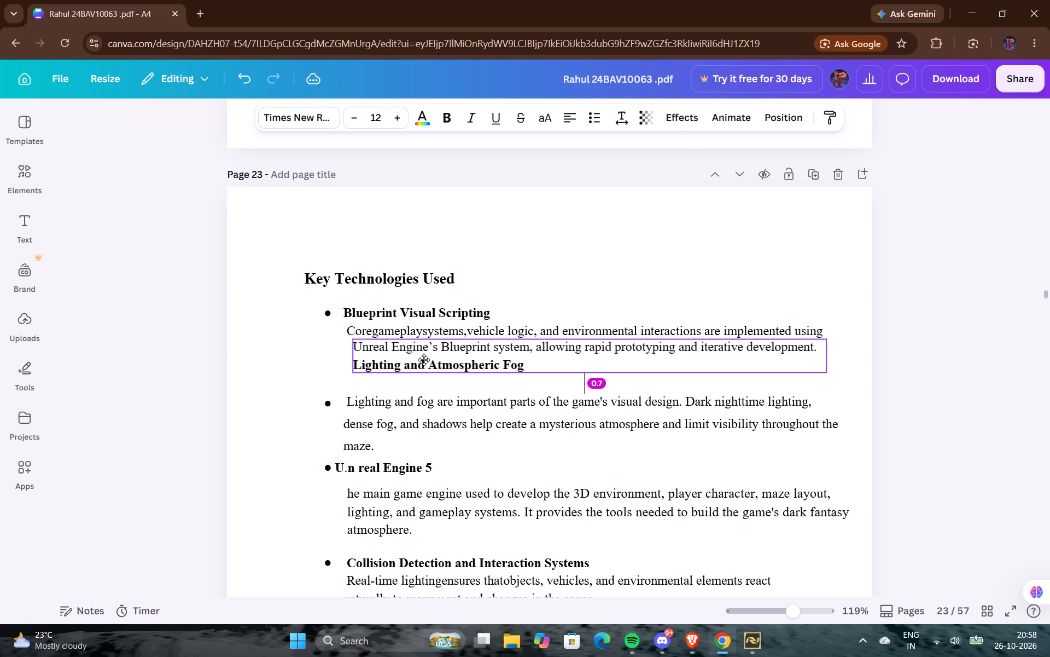
pyautogui.click(279, 366)
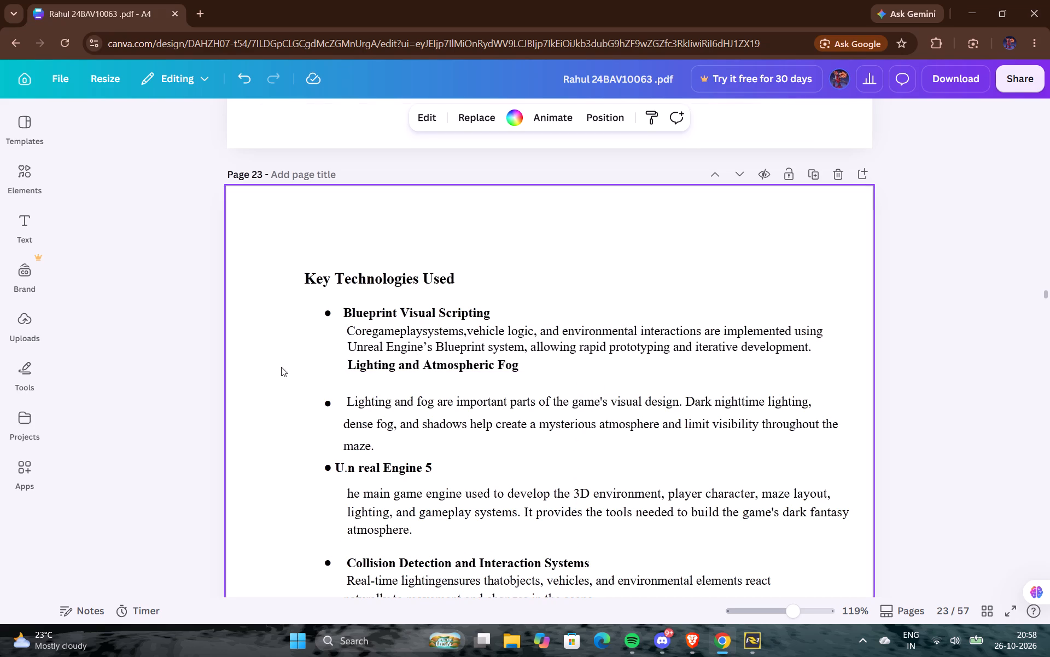
# On page 23, insert a blank line between the "Unreal Engine's Blueprint system" sentence and the "Lighting and Atmospheric Fog" heading.
pyautogui.doubleClick(424, 365)
pyautogui.click(582, 368)
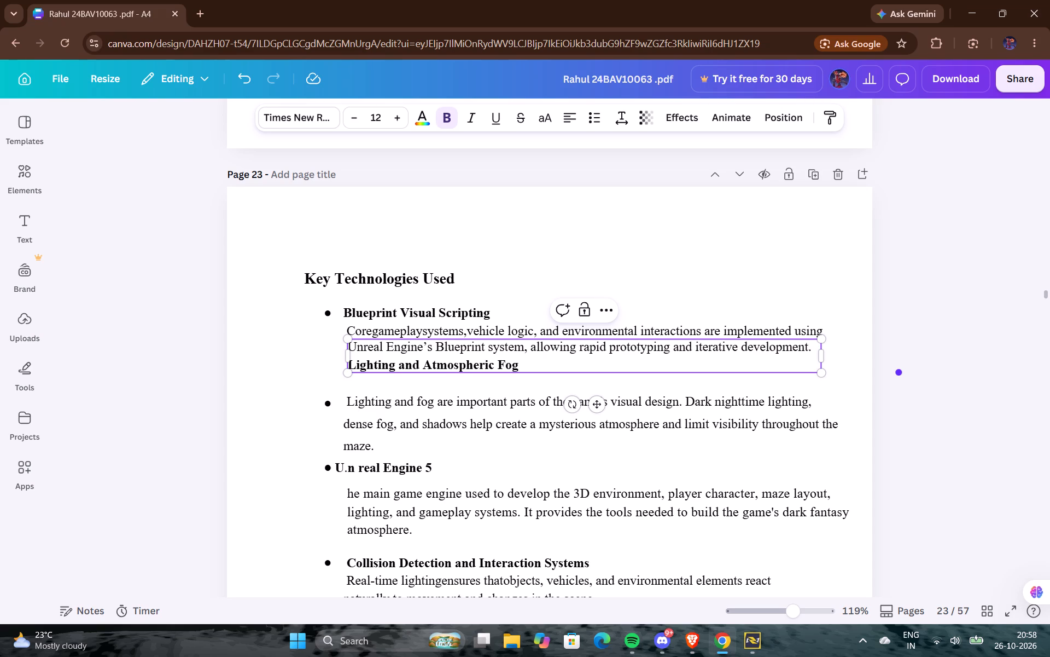
pyautogui.click(814, 350)
pyautogui.press('Return')
pyautogui.press('Return')
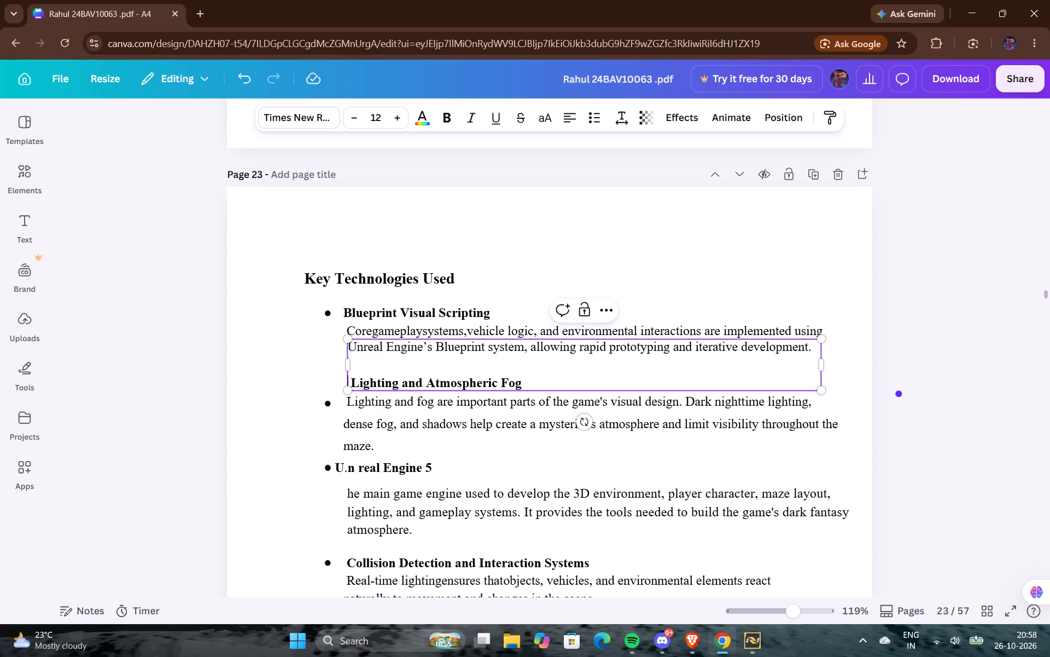
pyautogui.click(285, 369)
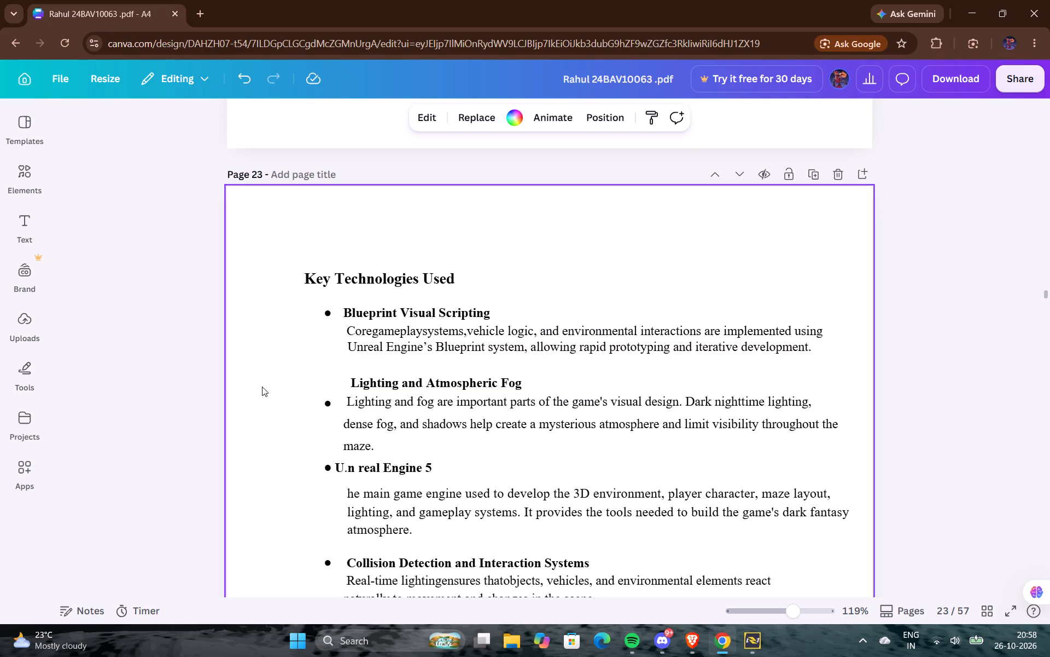
# Examine the rest of page 23, section 2.7 Scope & Timeline and page 25 for layout and text errors.
pyautogui.scroll(-2, 254, 386)
pyautogui.scroll(-2, 311, 365)
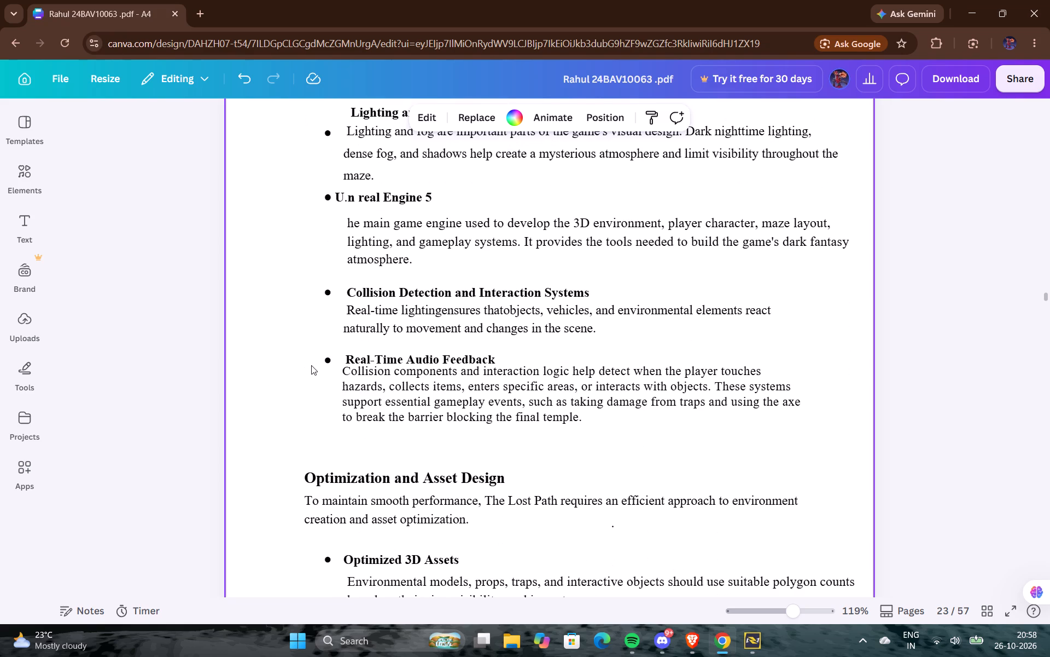
pyautogui.scroll(-8, 311, 365)
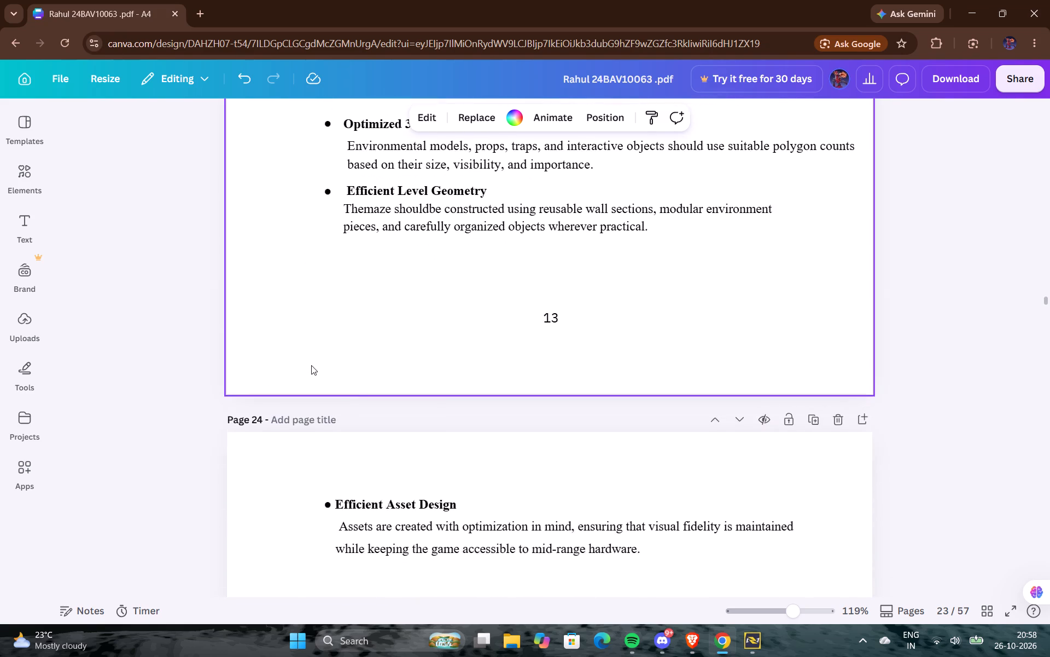
pyautogui.scroll(-7, 311, 365)
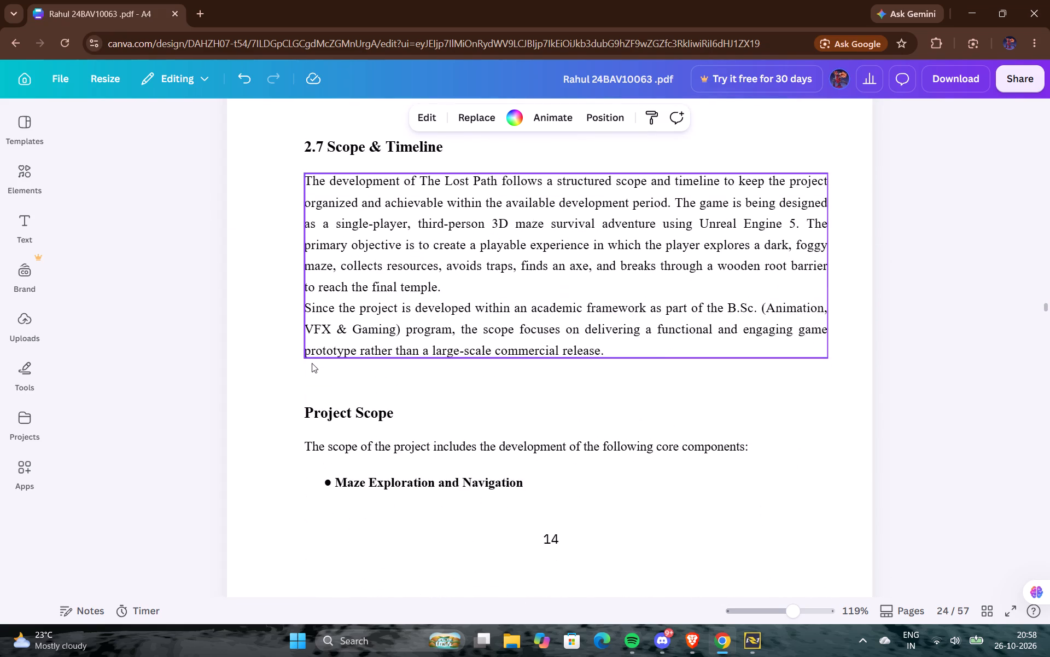
pyautogui.scroll(-7, 312, 363)
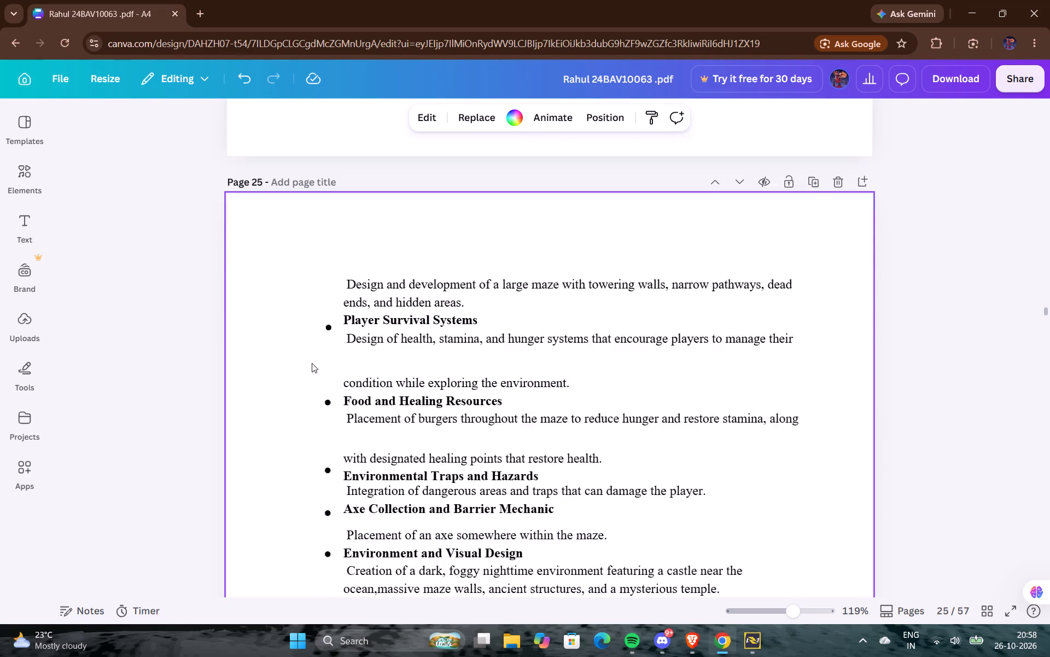
pyautogui.scroll(-4, 312, 363)
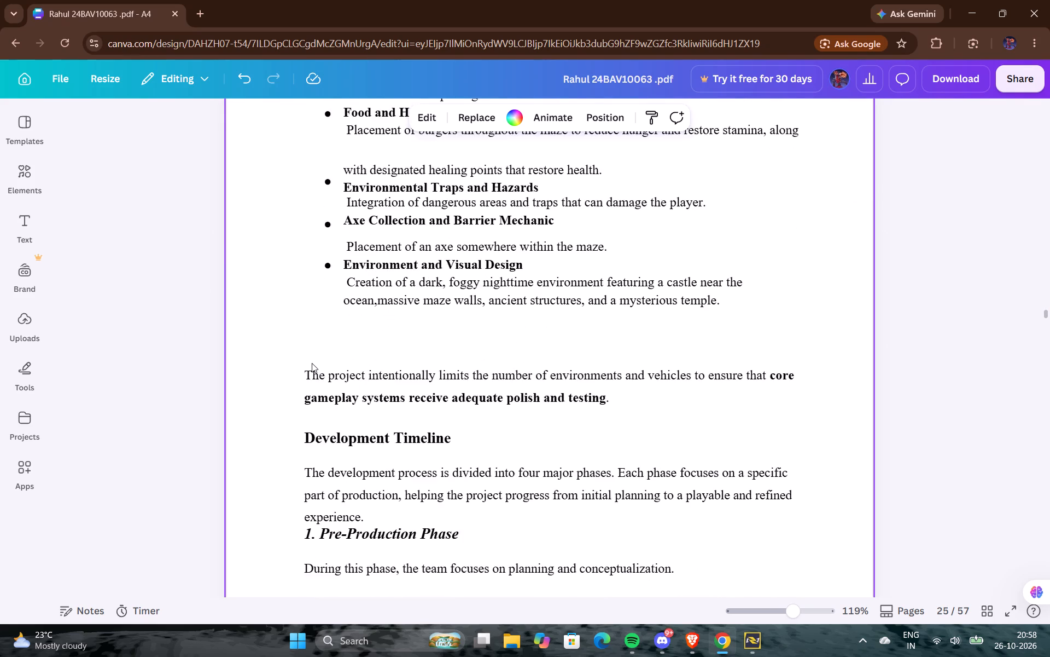
# On page 25, move the "Design and development of a large maze" text block and its bullet down to meet the "condition while exploring" line.
pyautogui.scroll(3, 312, 363)
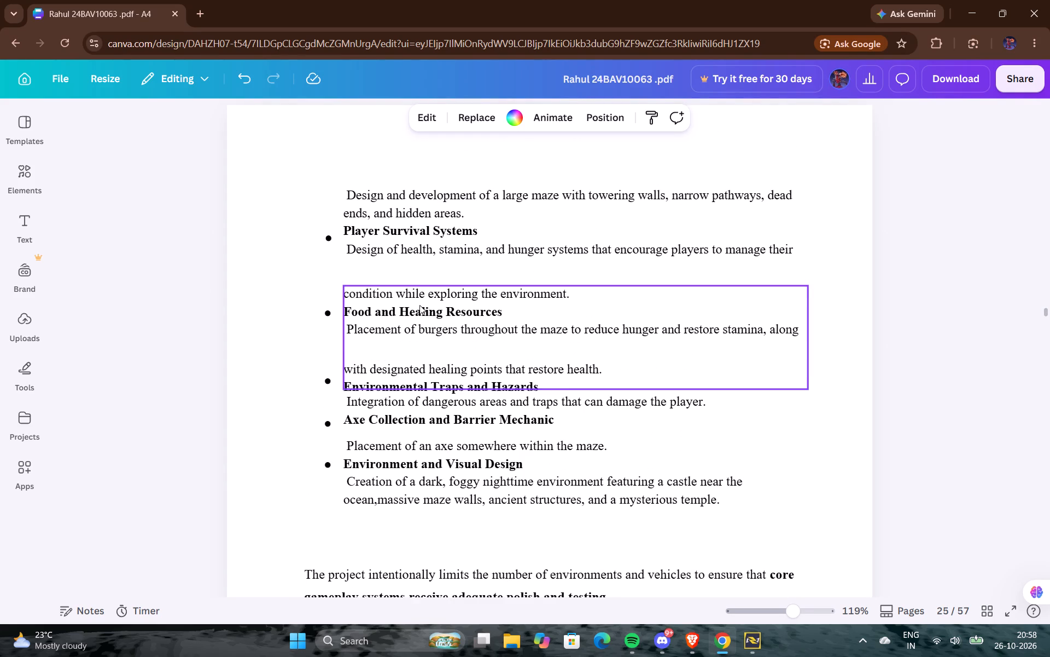
pyautogui.scroll(1, 357, 295)
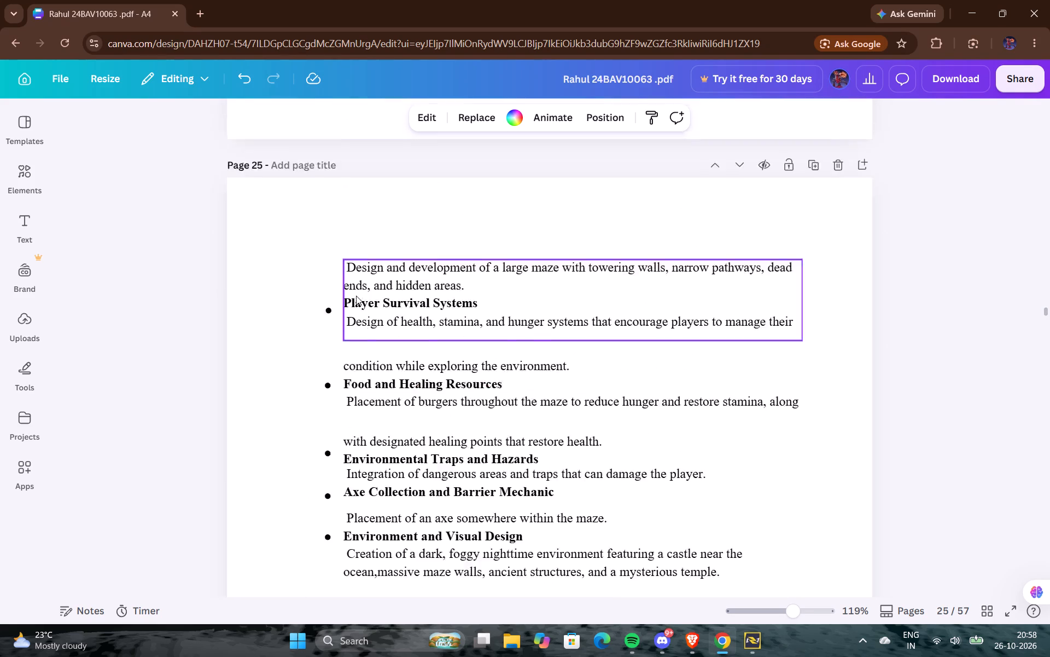
pyautogui.scroll(1, 356, 296)
pyautogui.scroll(-1, 356, 296)
pyautogui.click(395, 397)
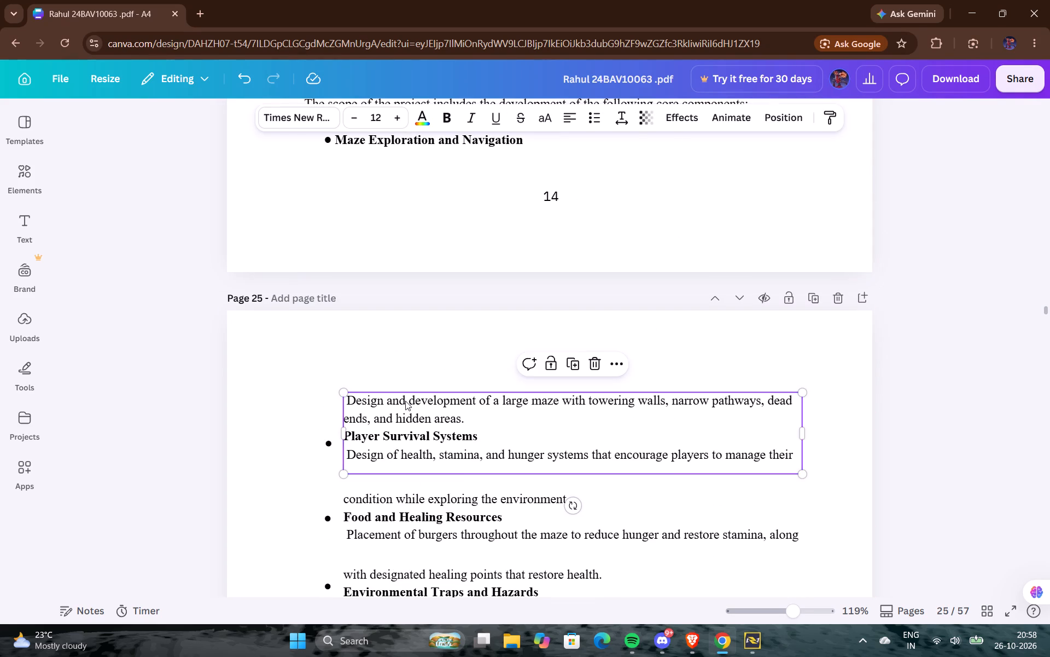
pyautogui.scroll(-3, 409, 419)
pyautogui.scroll(2, 410, 381)
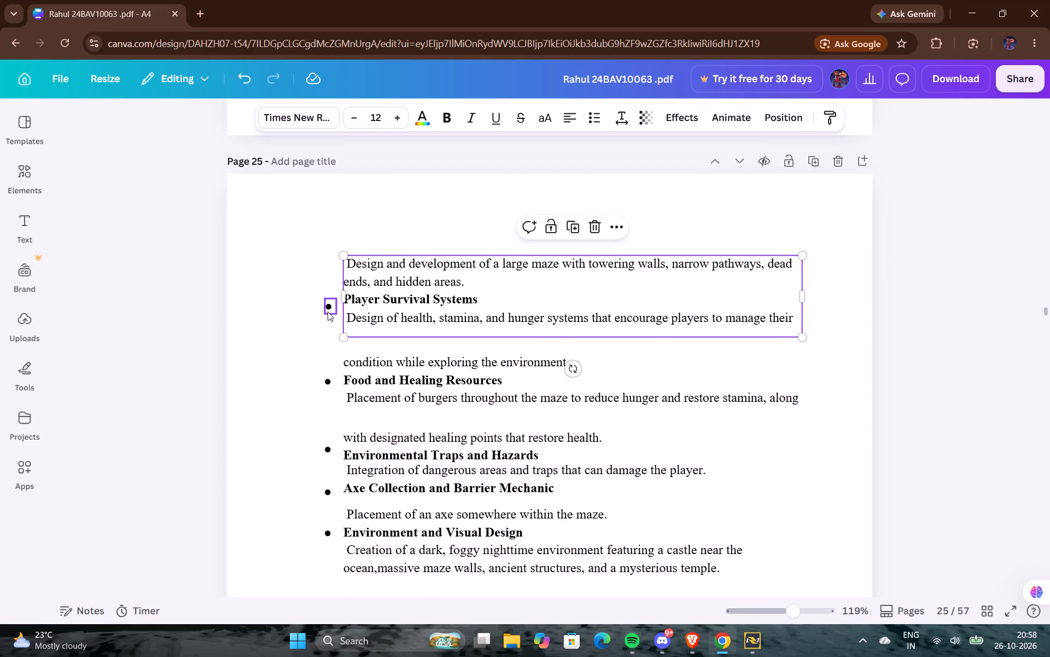
pyautogui.keyDown('shift'); pyautogui.moveTo(328, 312); pyautogui.dragTo(322, 312); pyautogui.keyUp('shift')
pyautogui.hotkey('ctrl', 'z')
pyautogui.moveTo(433, 272); pyautogui.dragTo(433, 278)
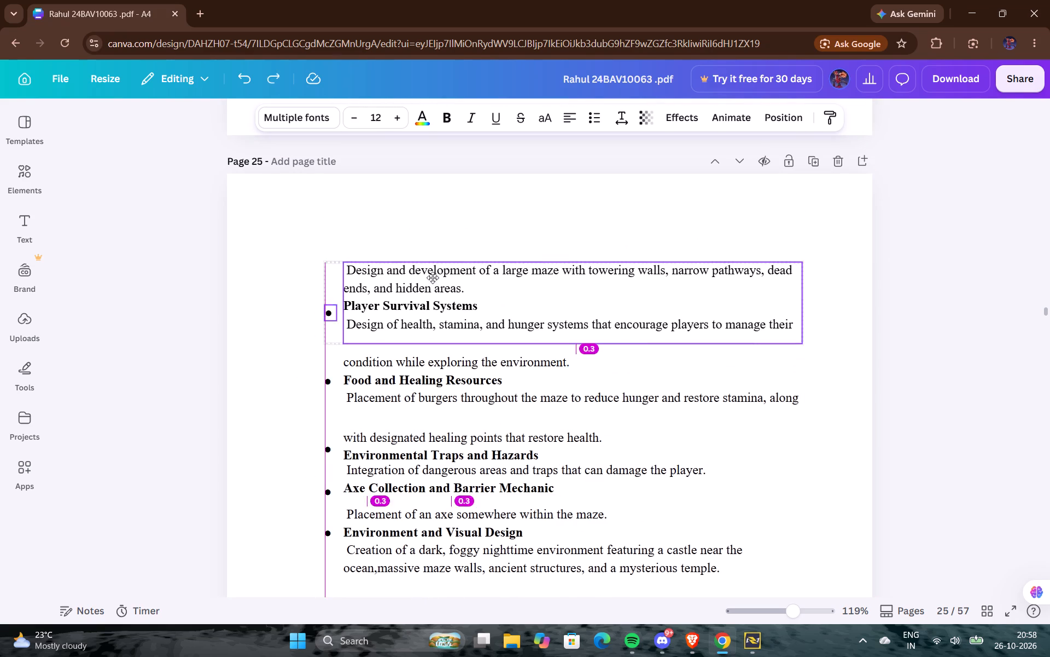
pyautogui.moveTo(433, 278); pyautogui.dragTo(430, 297)
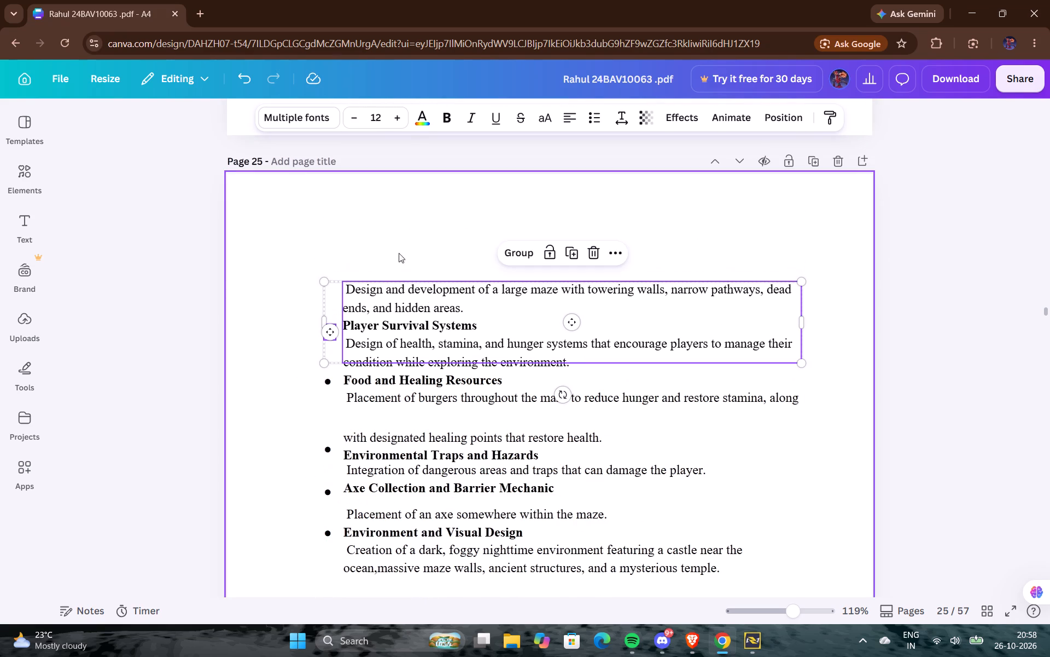
pyautogui.click(388, 244)
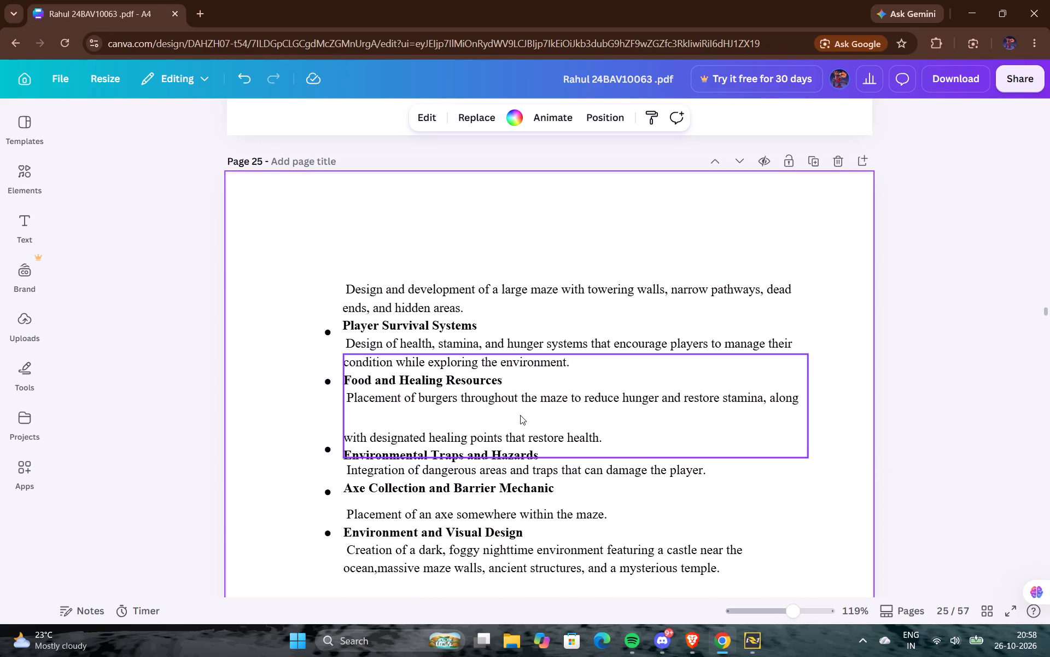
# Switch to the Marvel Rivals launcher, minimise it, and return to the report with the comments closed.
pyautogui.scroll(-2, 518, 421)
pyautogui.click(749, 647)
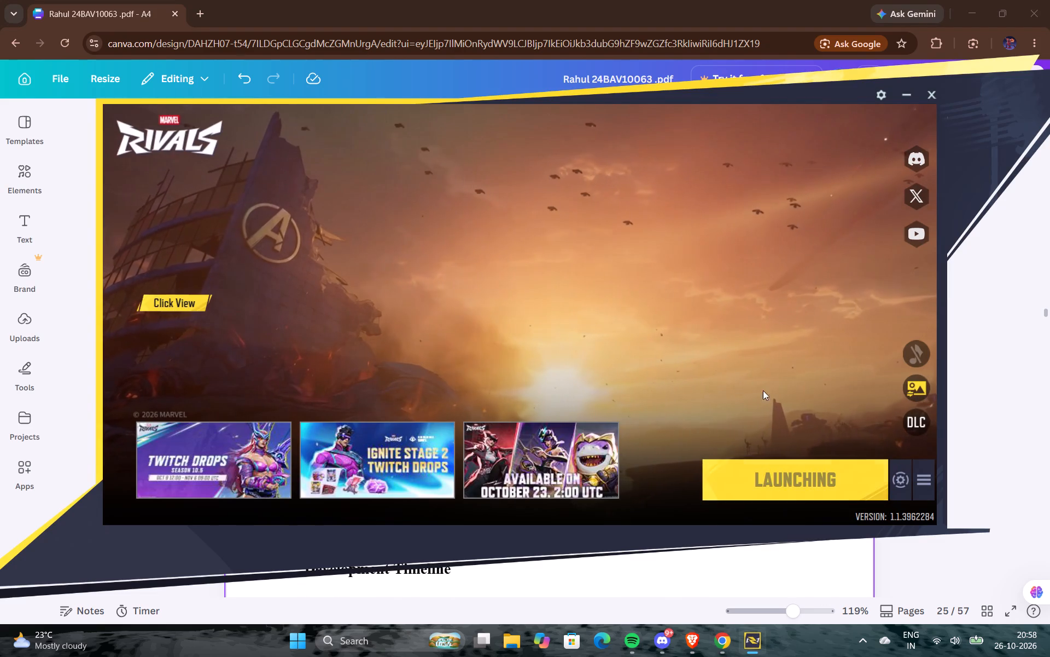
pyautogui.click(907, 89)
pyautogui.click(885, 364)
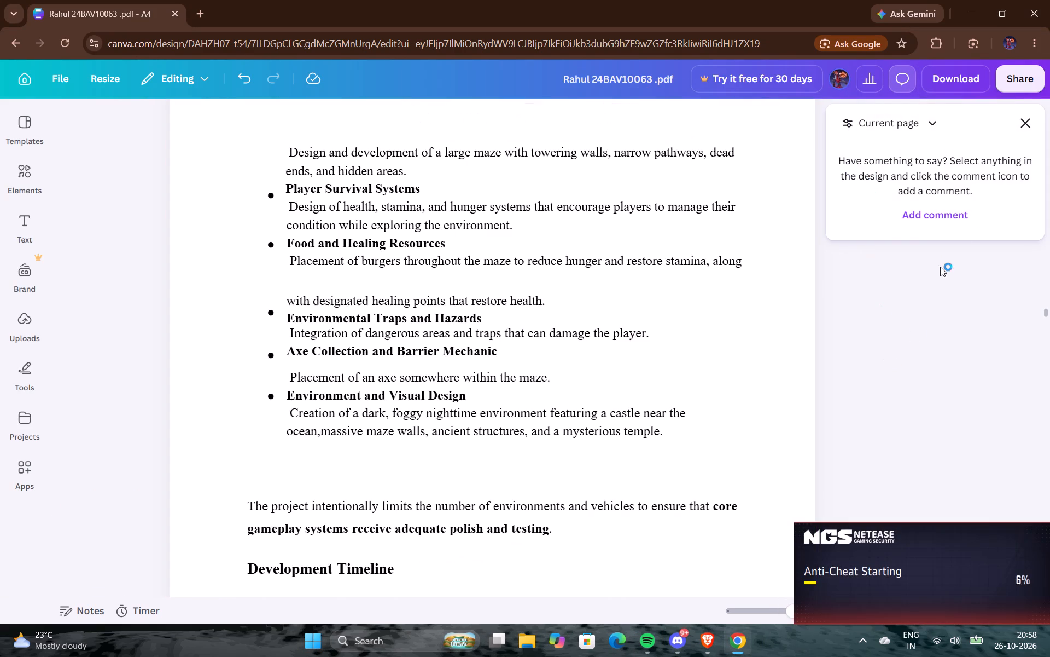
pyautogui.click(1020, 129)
# In page 26's Production Phase list, insert a line break after "Assetcreation and optimization" so each bullet starts its own line.
pyautogui.scroll(-2, 664, 320)
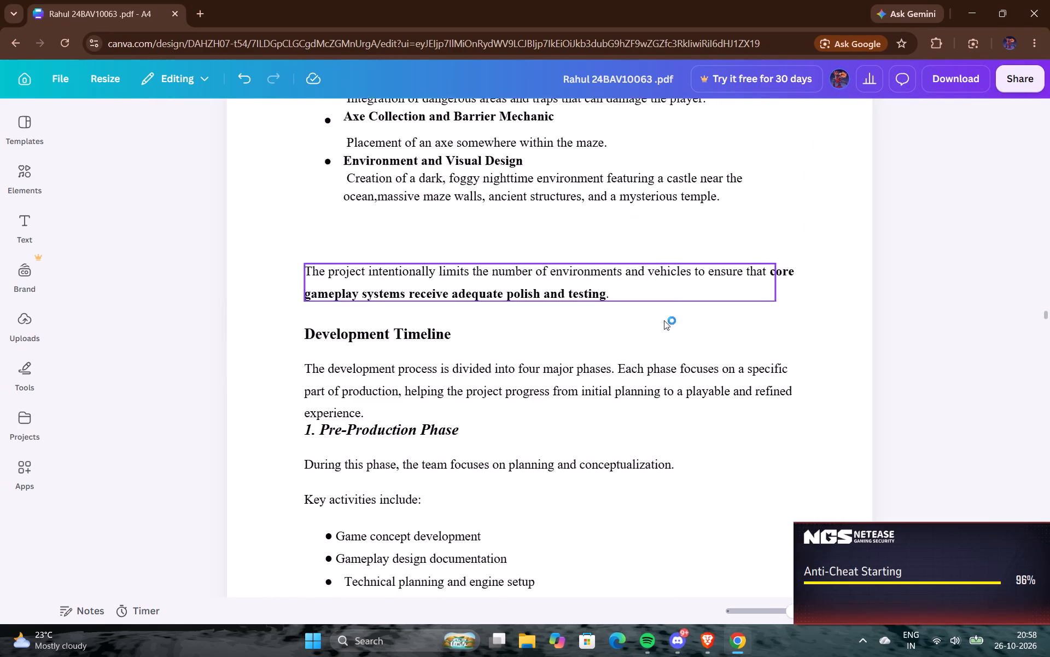
pyautogui.scroll(-3, 632, 333)
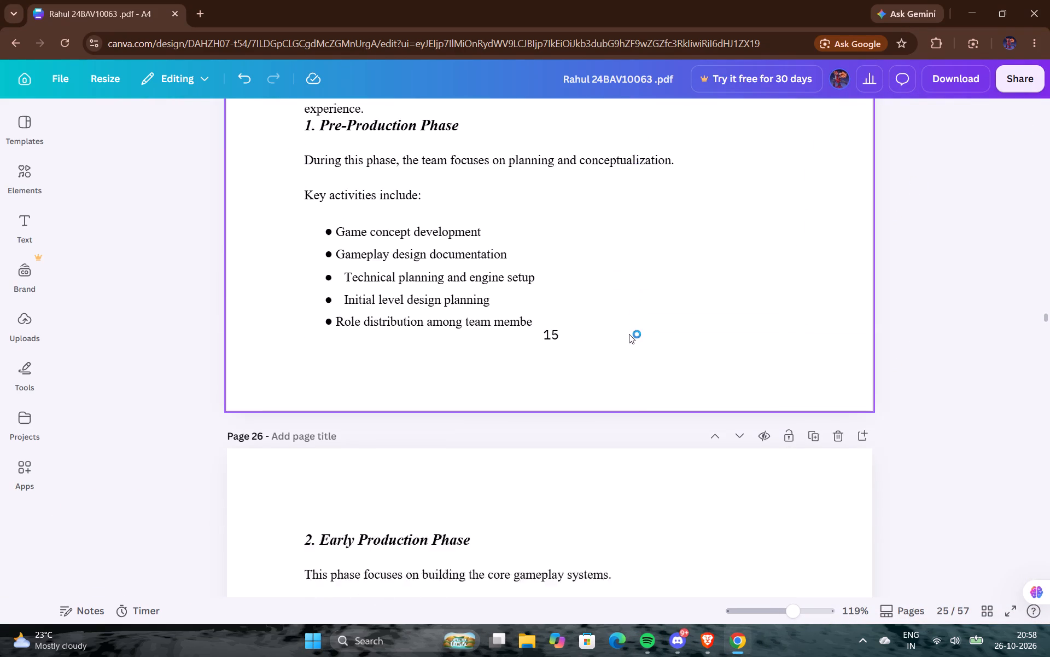
pyautogui.scroll(-5, 629, 334)
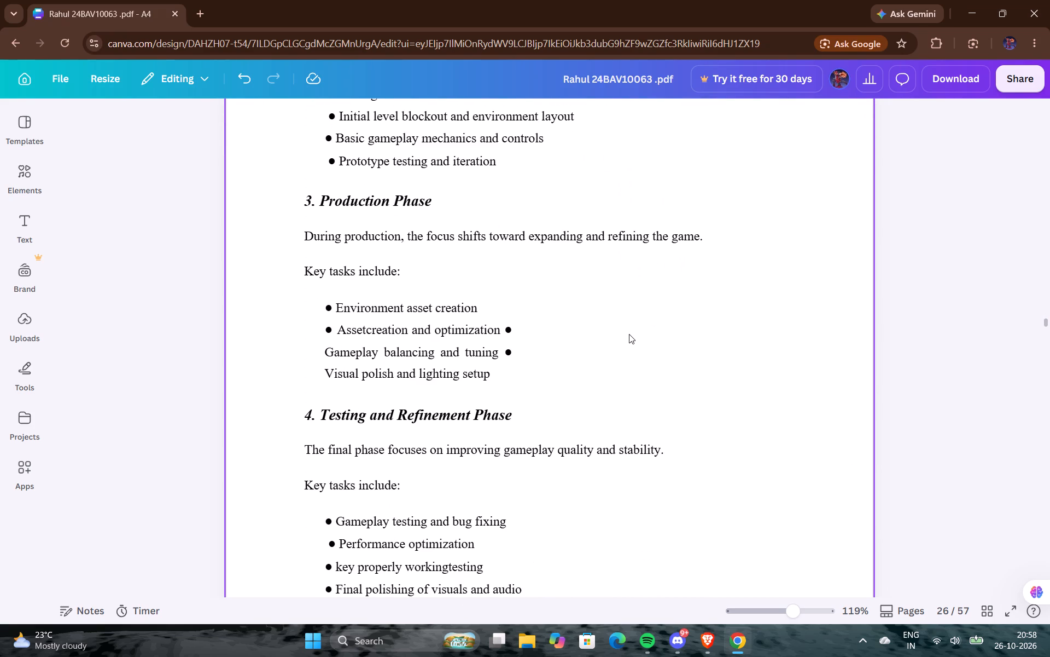
pyautogui.click(503, 327)
pyautogui.click(503, 327)
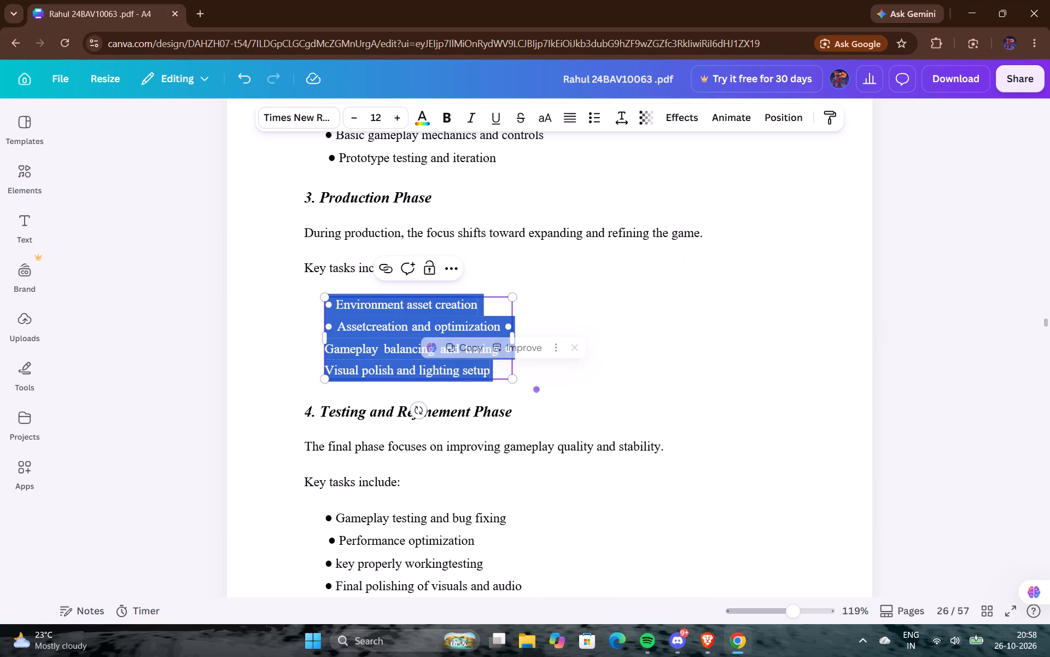
pyautogui.click(503, 327)
pyautogui.click(503, 327)
pyautogui.click(516, 324)
pyautogui.click(498, 324)
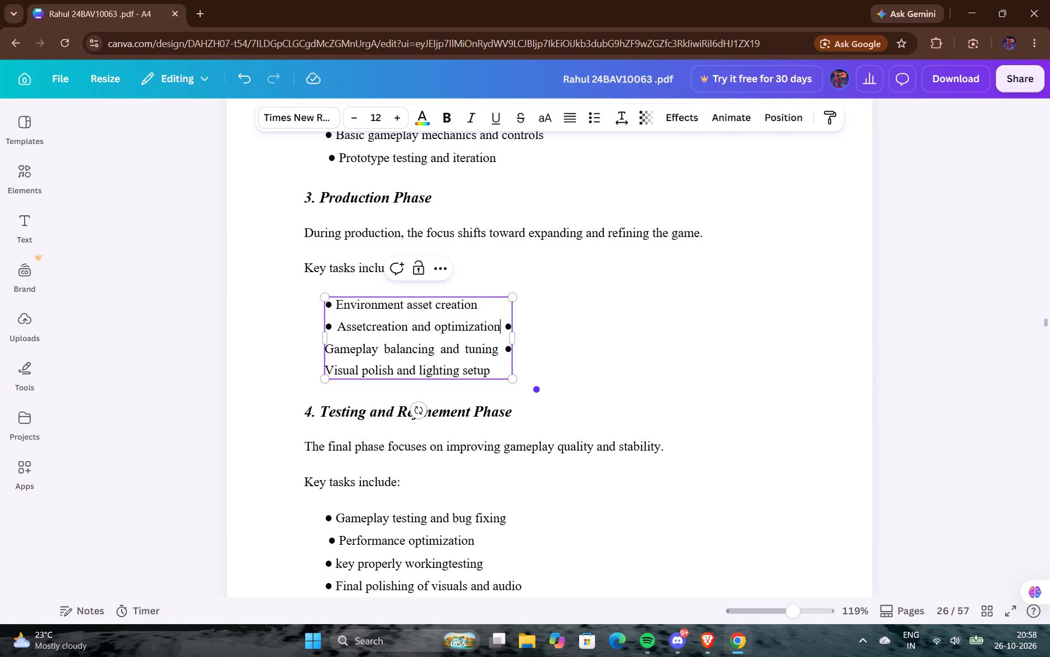
pyautogui.press('Return')
pyautogui.click(616, 319)
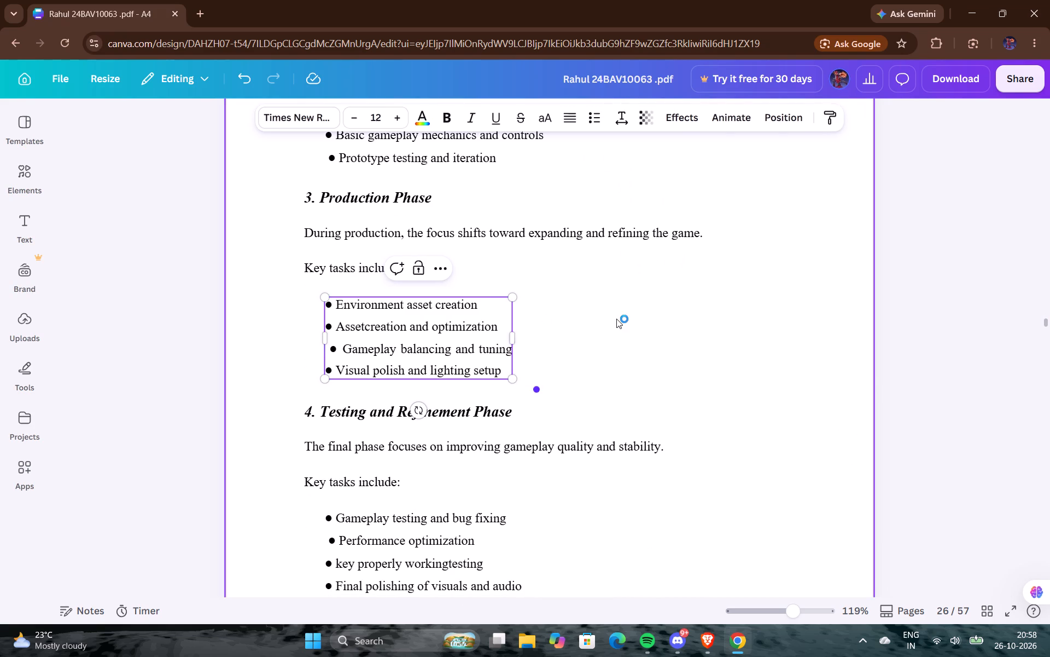
pyautogui.click(282, 353)
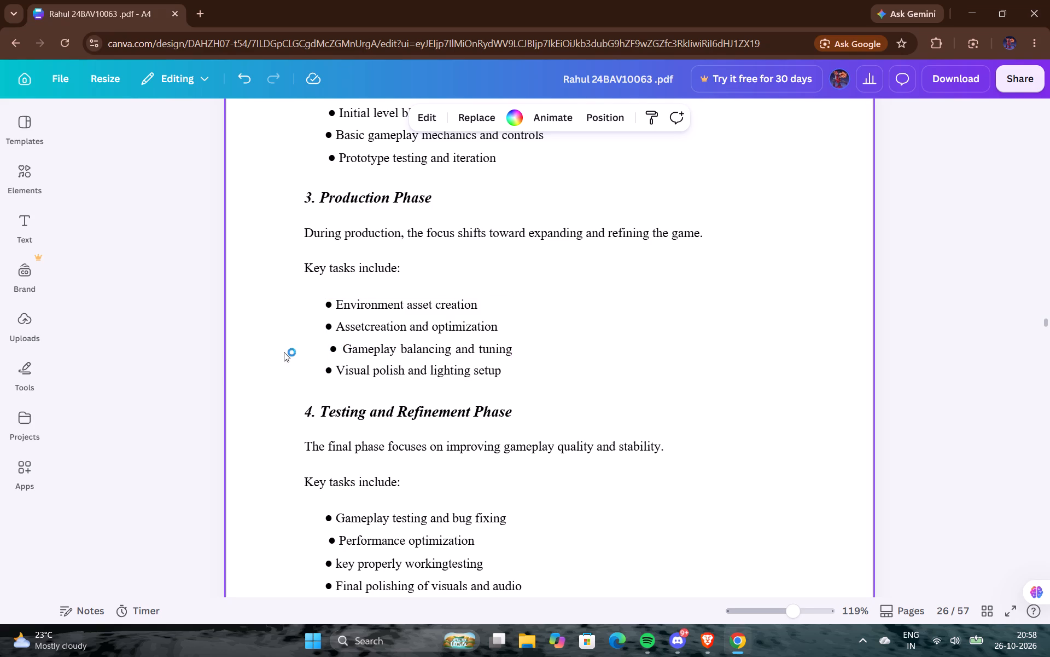
# Examine the report from the end of page 26 through section 3.4 Asset Creation on page 31 for layout and text errors.
pyautogui.scroll(-5, 400, 364)
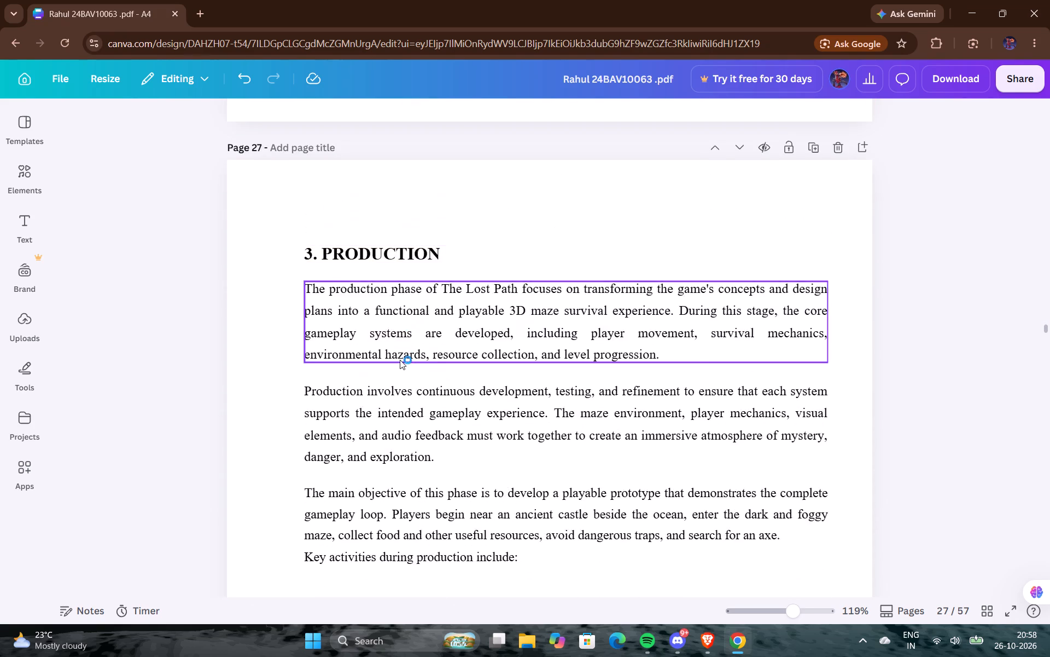
pyautogui.scroll(-7, 400, 360)
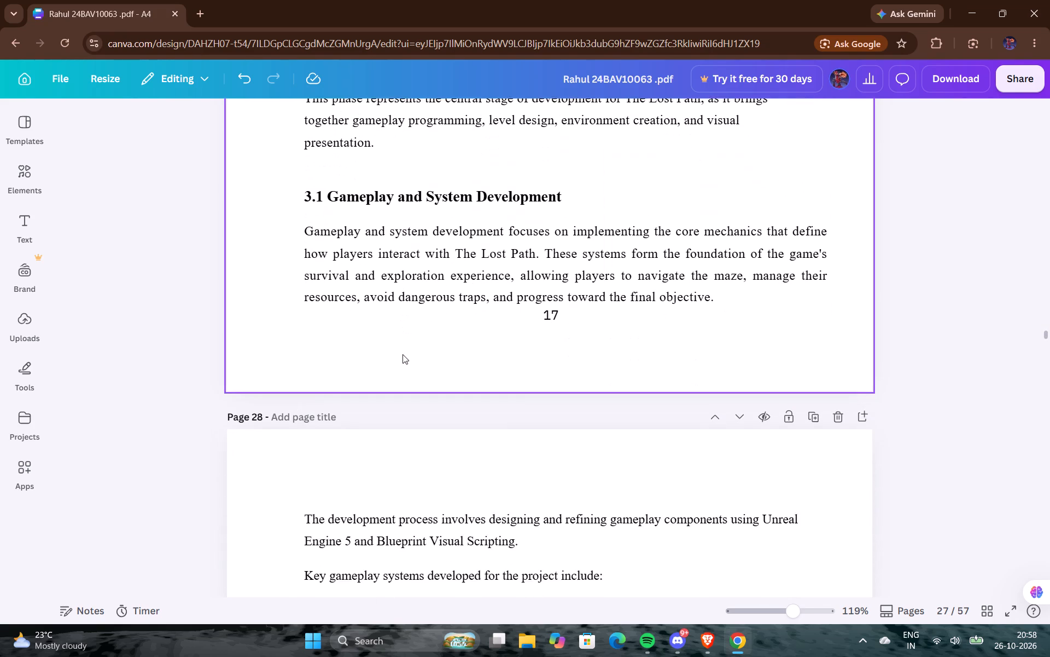
pyautogui.scroll(-8, 402, 354)
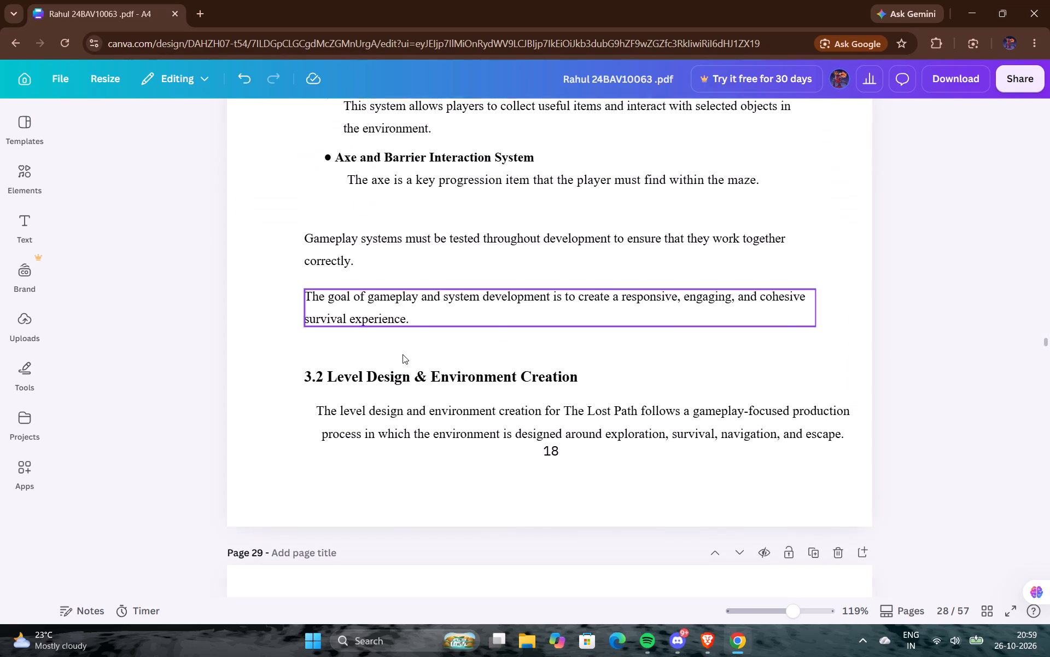
pyautogui.scroll(-1, 402, 354)
pyautogui.scroll(2, 402, 354)
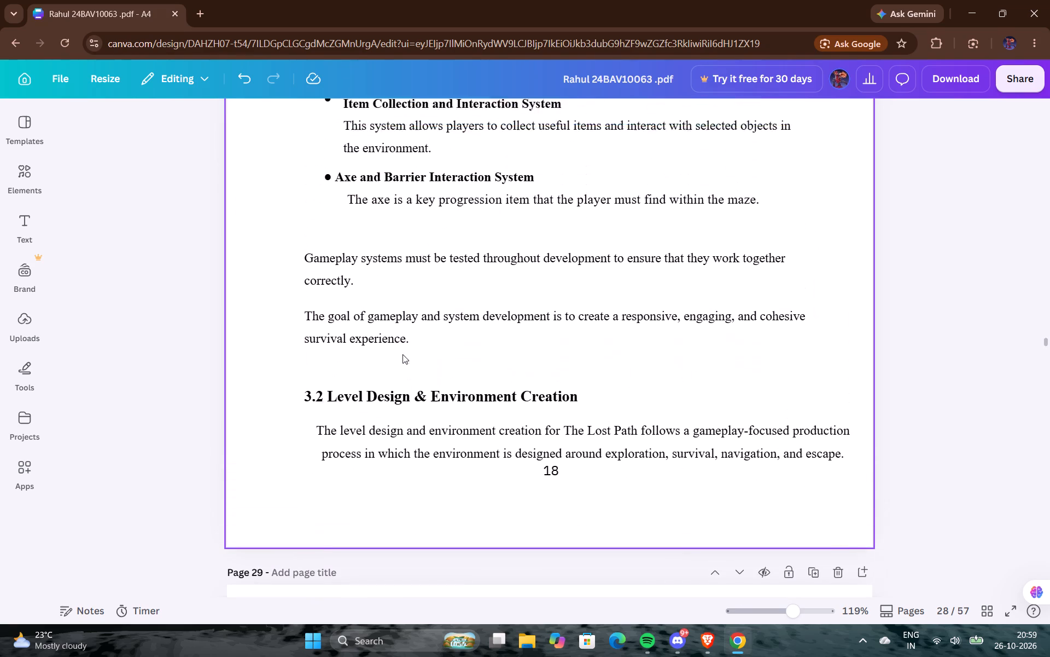
pyautogui.scroll(1, 402, 354)
pyautogui.scroll(-10, 402, 354)
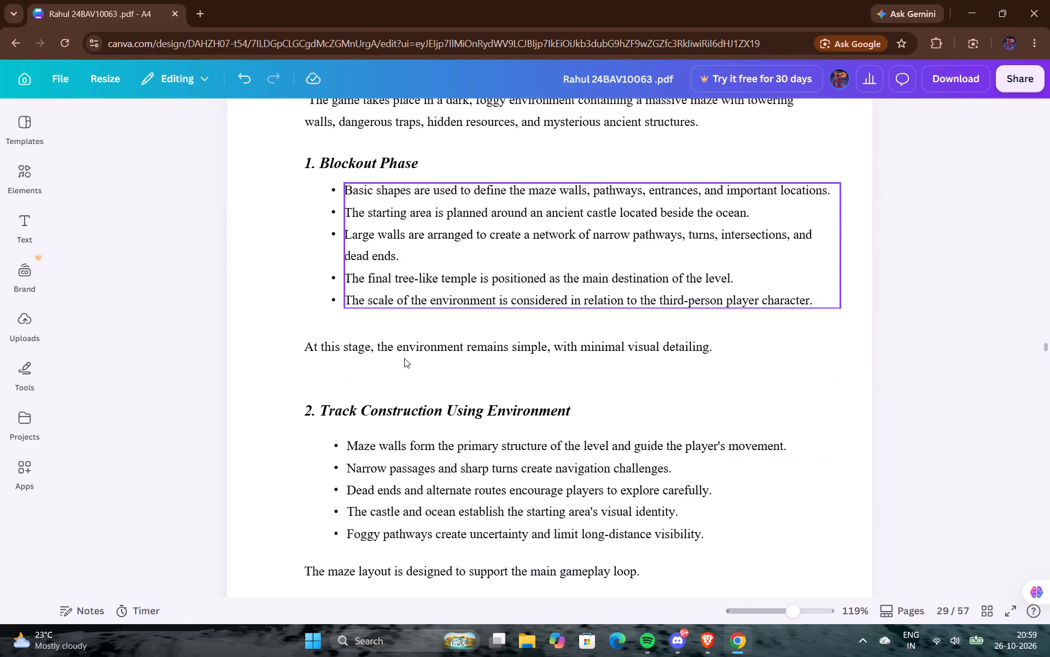
pyautogui.scroll(-5, 404, 358)
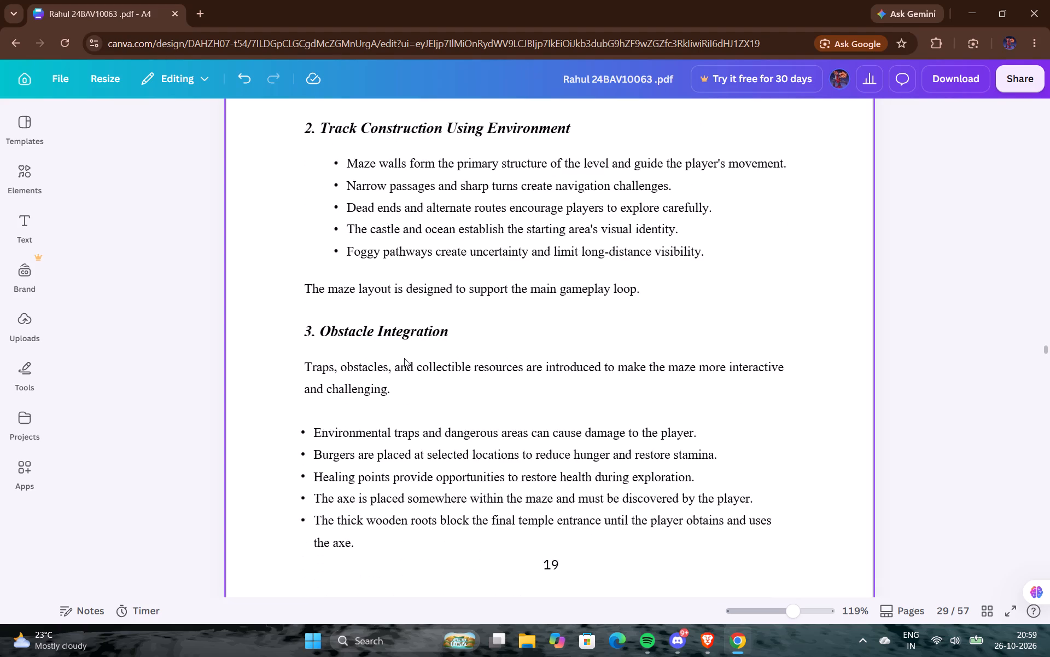
pyautogui.scroll(-9, 404, 358)
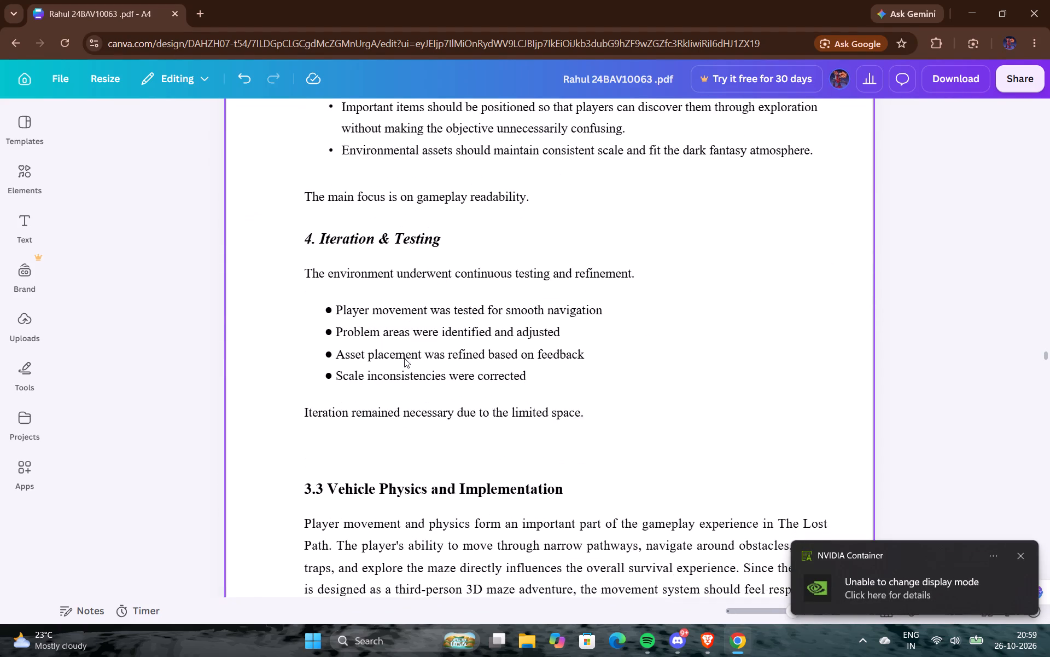
pyautogui.scroll(-10, 404, 358)
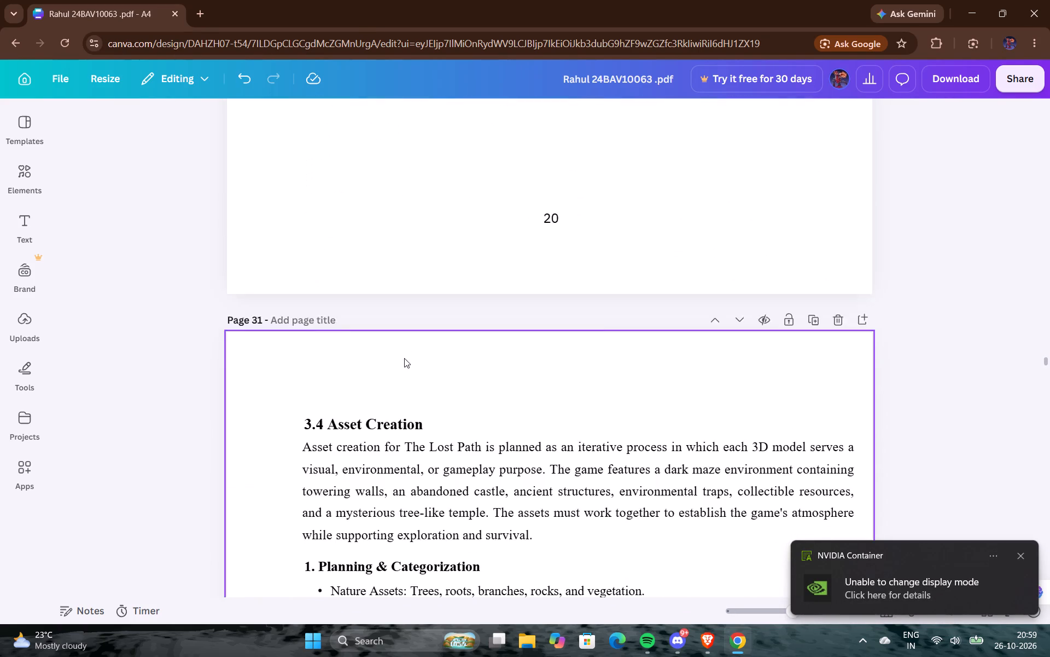
pyautogui.scroll(-9, 404, 358)
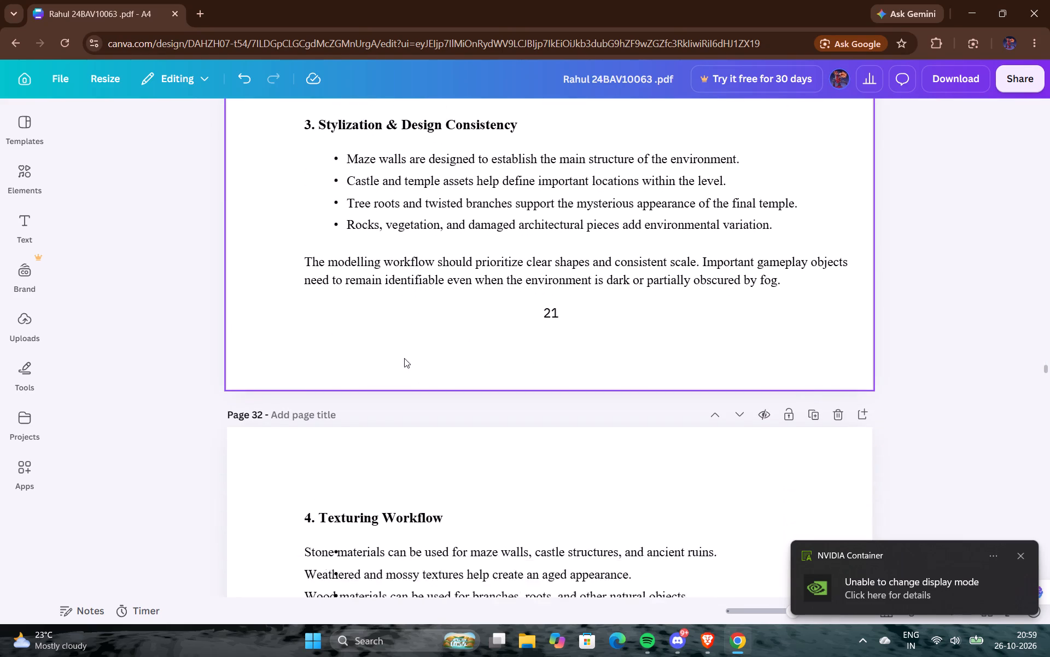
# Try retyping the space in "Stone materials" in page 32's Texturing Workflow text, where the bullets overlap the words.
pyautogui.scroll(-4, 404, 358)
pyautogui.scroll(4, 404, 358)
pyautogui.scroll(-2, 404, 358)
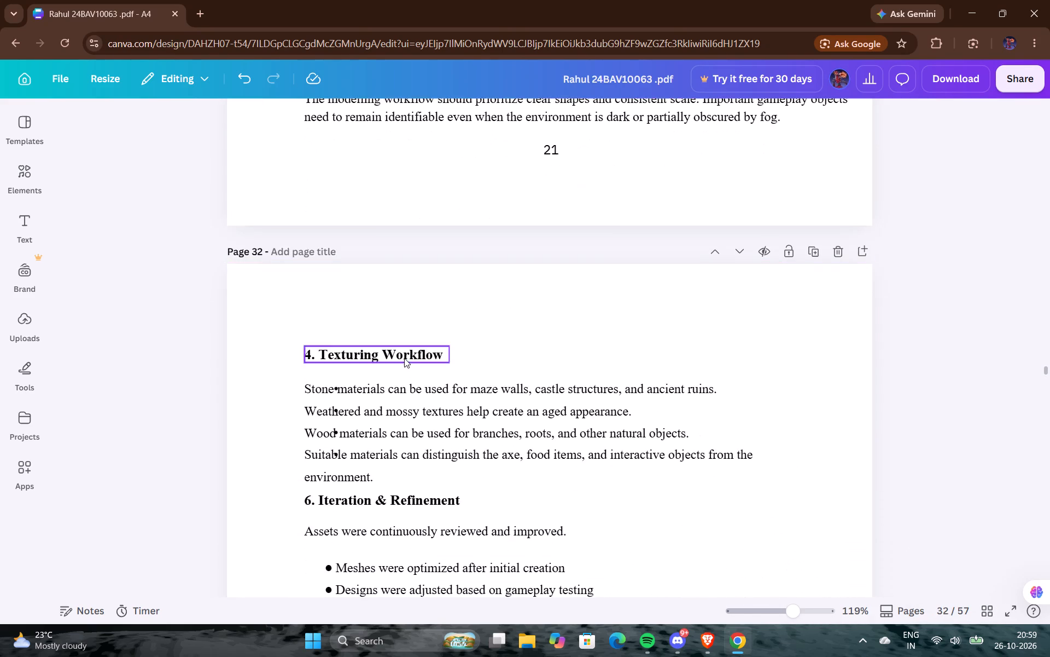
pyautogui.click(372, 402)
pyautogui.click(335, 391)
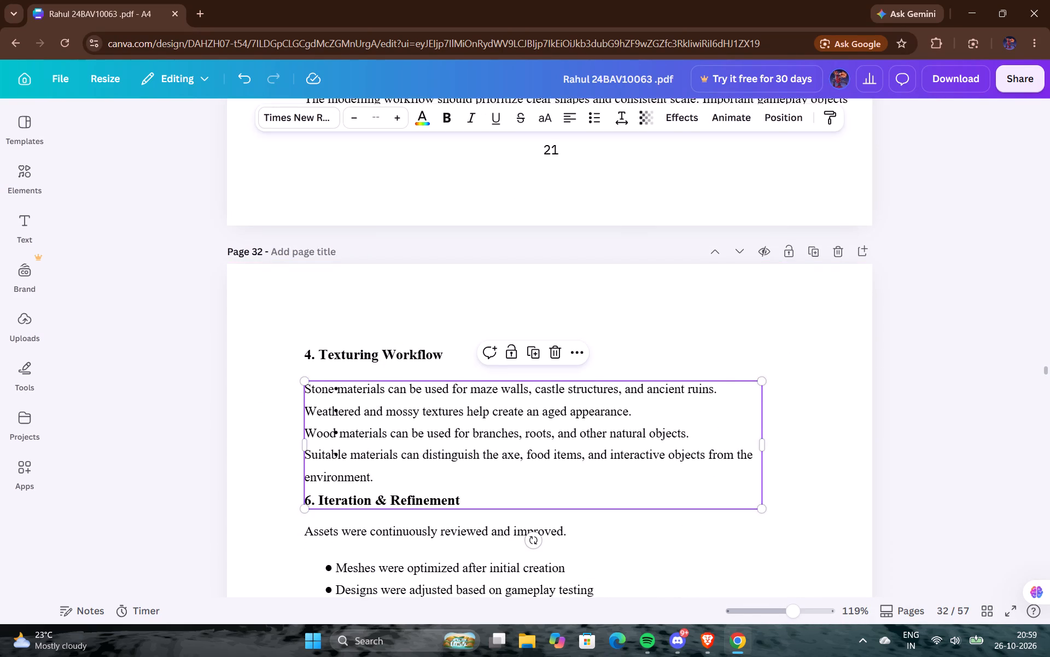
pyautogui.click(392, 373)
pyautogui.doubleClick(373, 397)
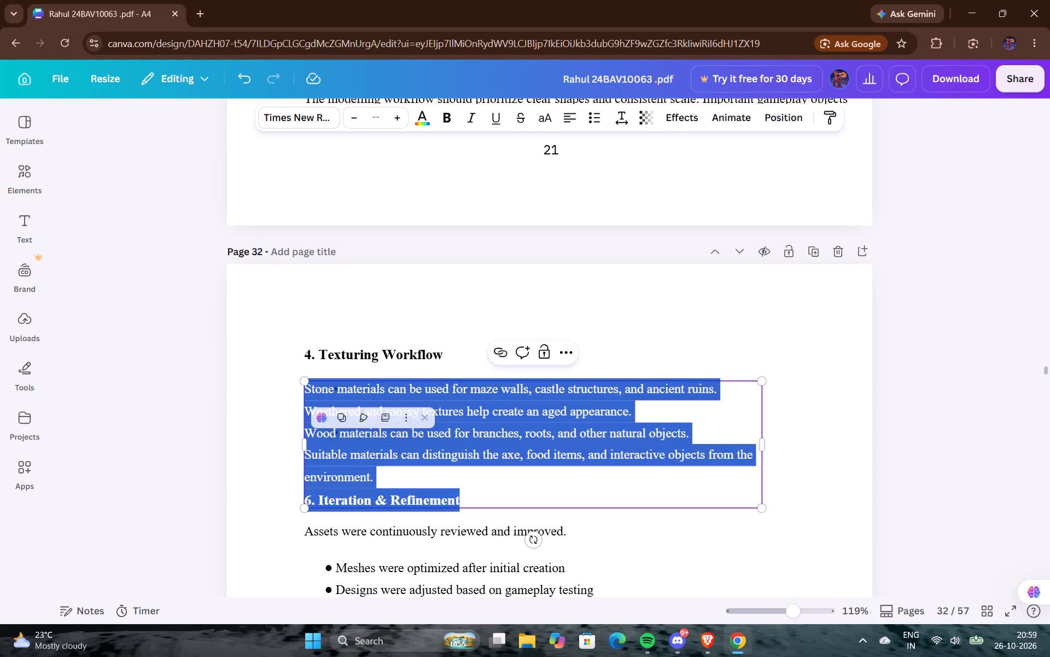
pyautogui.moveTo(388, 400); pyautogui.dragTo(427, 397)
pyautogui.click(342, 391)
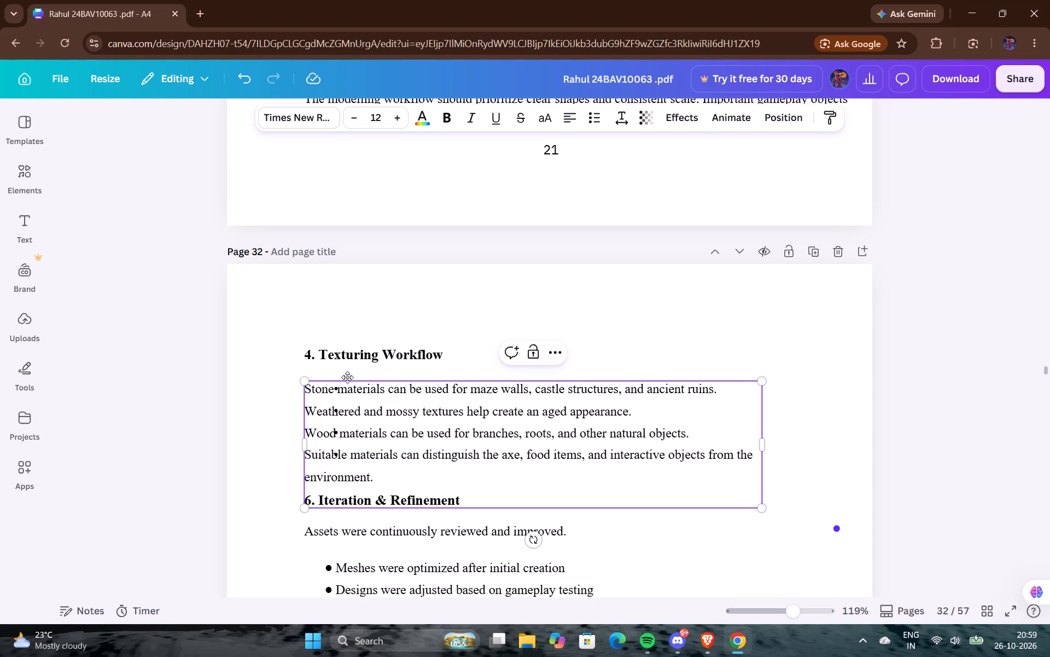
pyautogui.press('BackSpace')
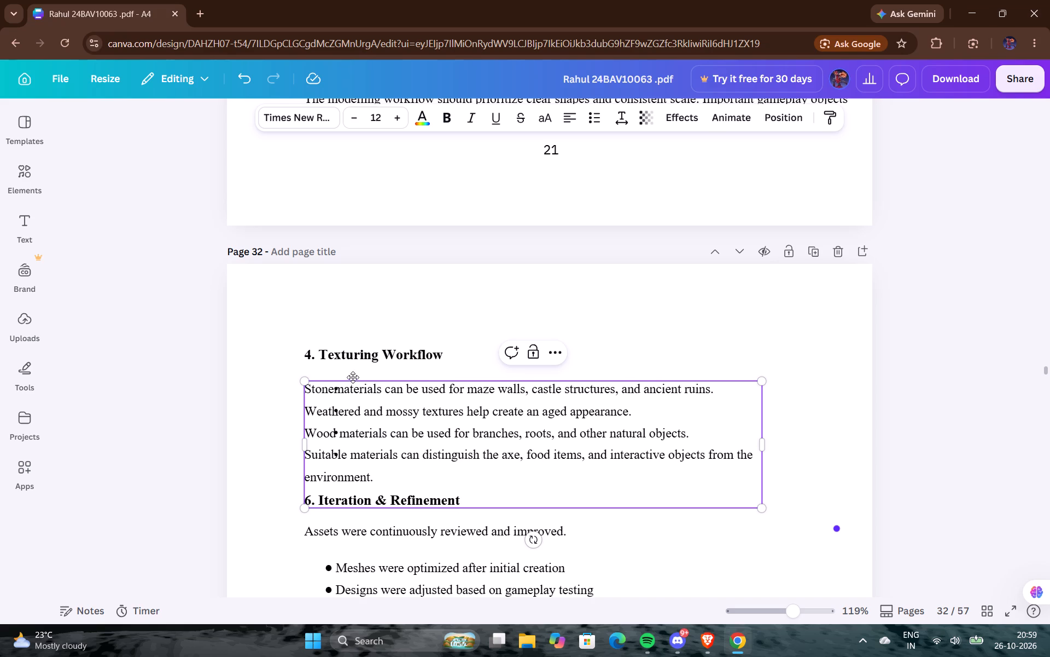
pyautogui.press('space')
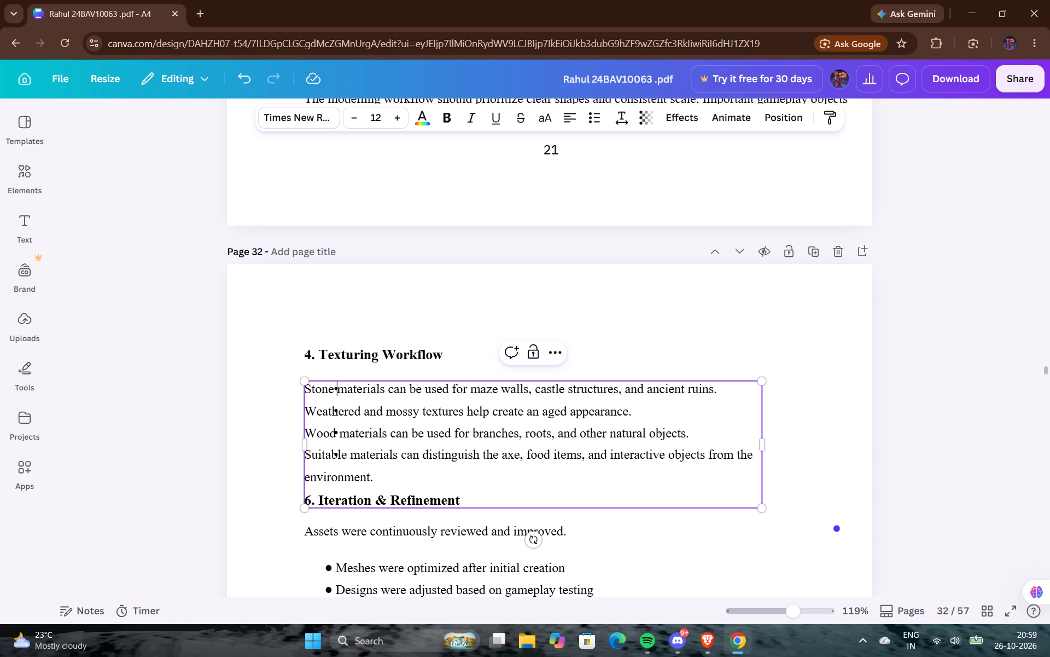
# Move page 32's Texturing Workflow text block to the right and slightly down so the lines sit beside their bullets.
pyautogui.moveTo(372, 413); pyautogui.dragTo(434, 402)
pyautogui.click(684, 420)
pyautogui.click(715, 352)
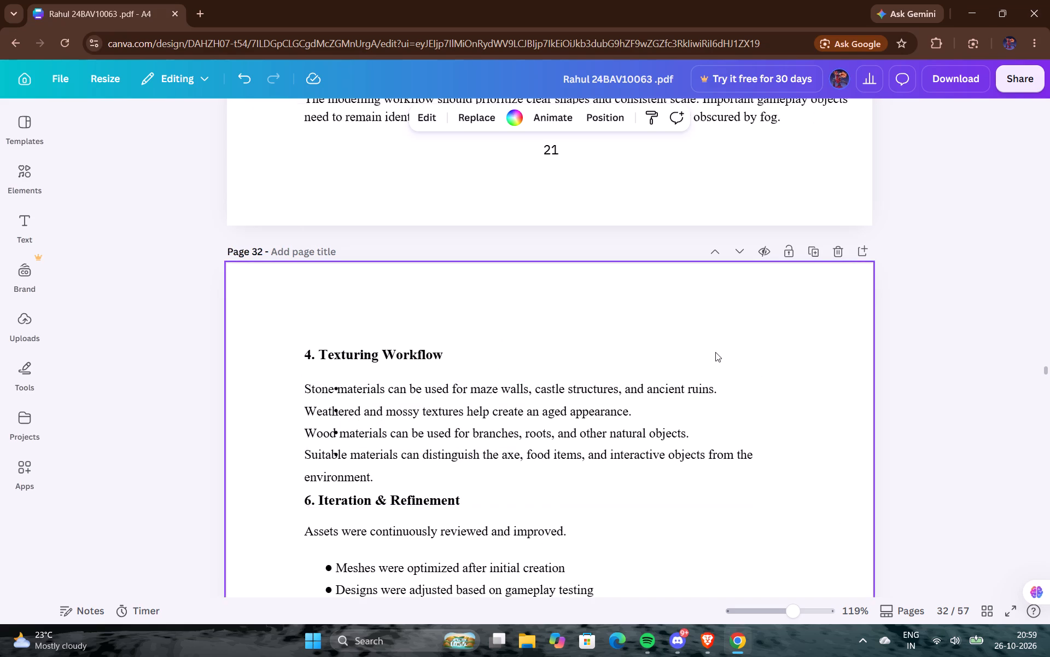
pyautogui.moveTo(524, 410); pyautogui.dragTo(565, 408)
pyautogui.click(633, 355)
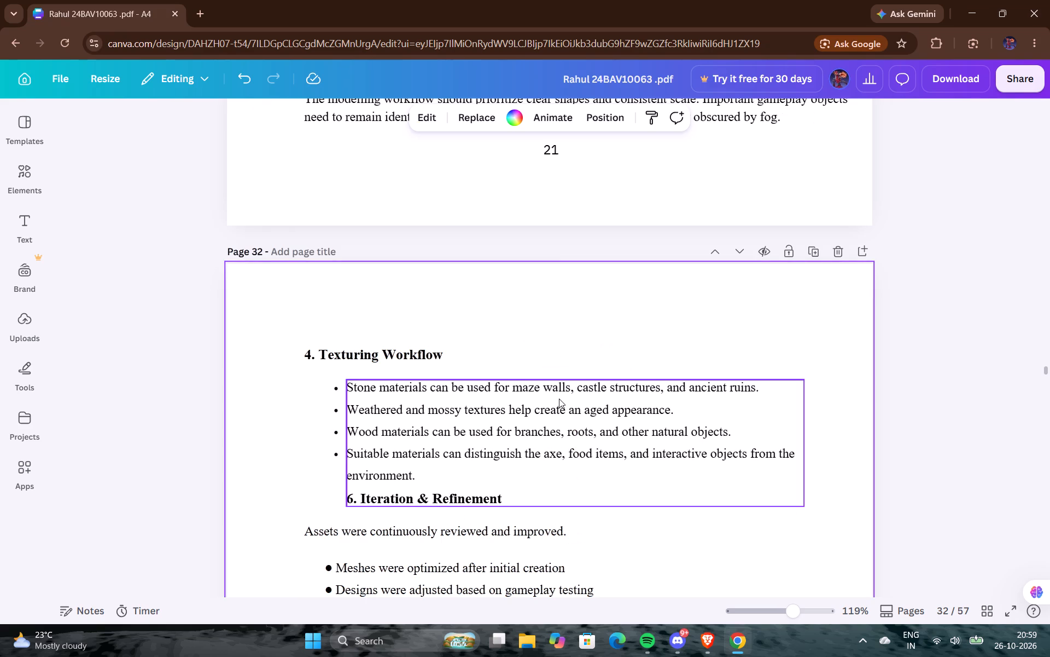
pyautogui.moveTo(559, 399); pyautogui.dragTo(559, 404)
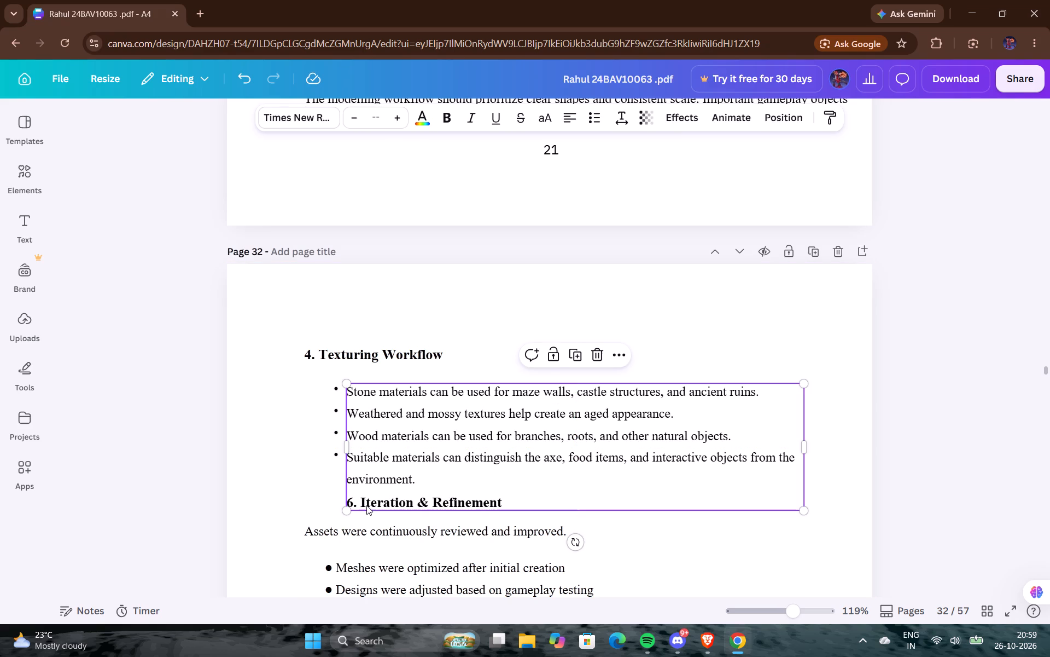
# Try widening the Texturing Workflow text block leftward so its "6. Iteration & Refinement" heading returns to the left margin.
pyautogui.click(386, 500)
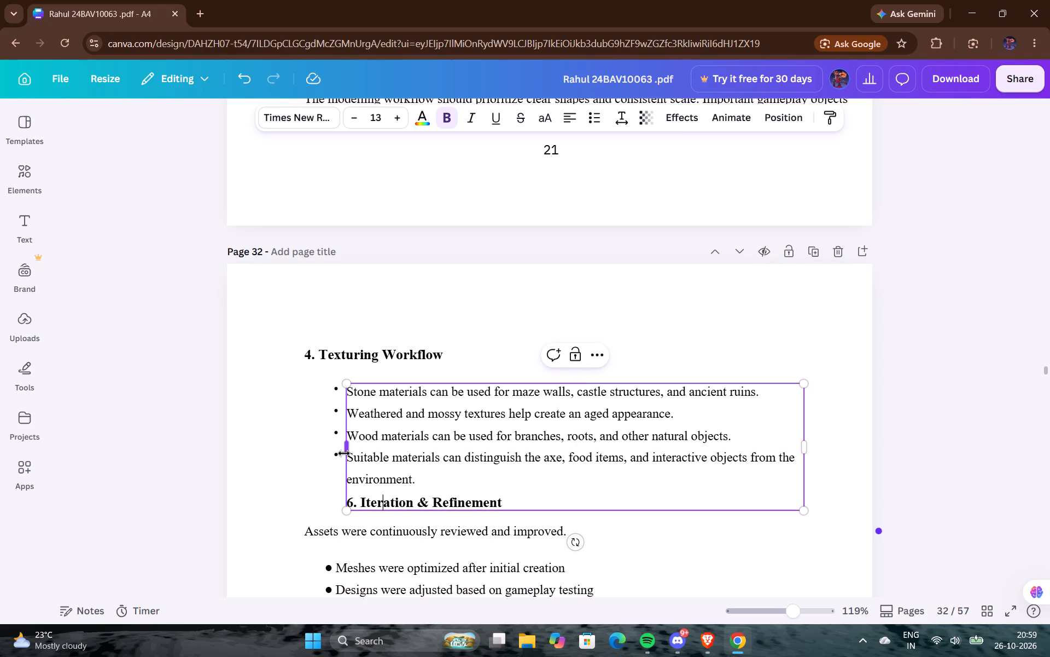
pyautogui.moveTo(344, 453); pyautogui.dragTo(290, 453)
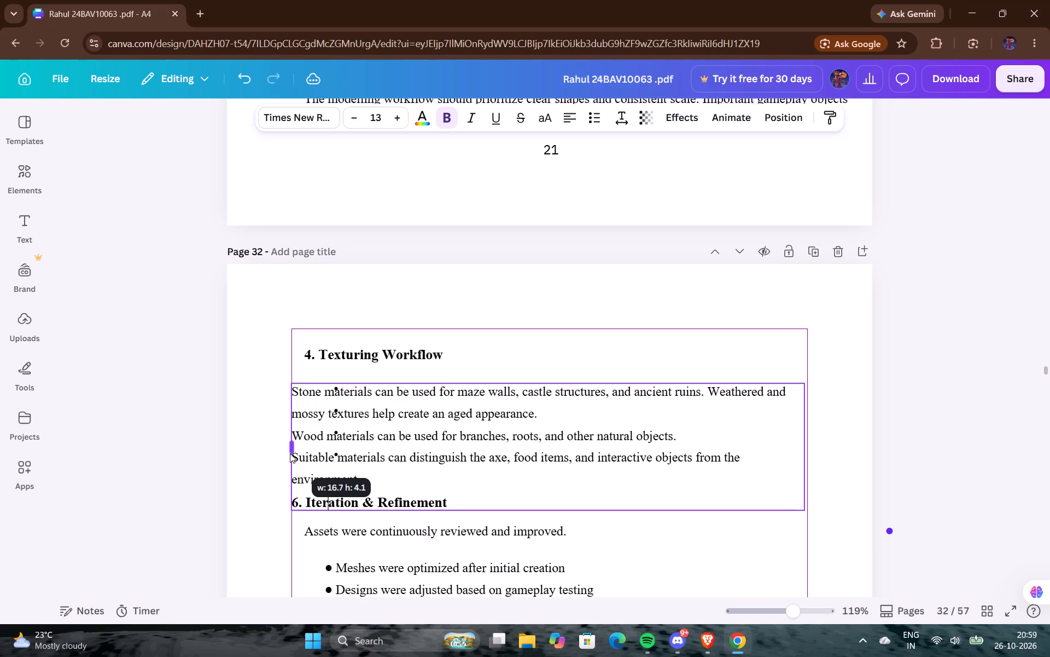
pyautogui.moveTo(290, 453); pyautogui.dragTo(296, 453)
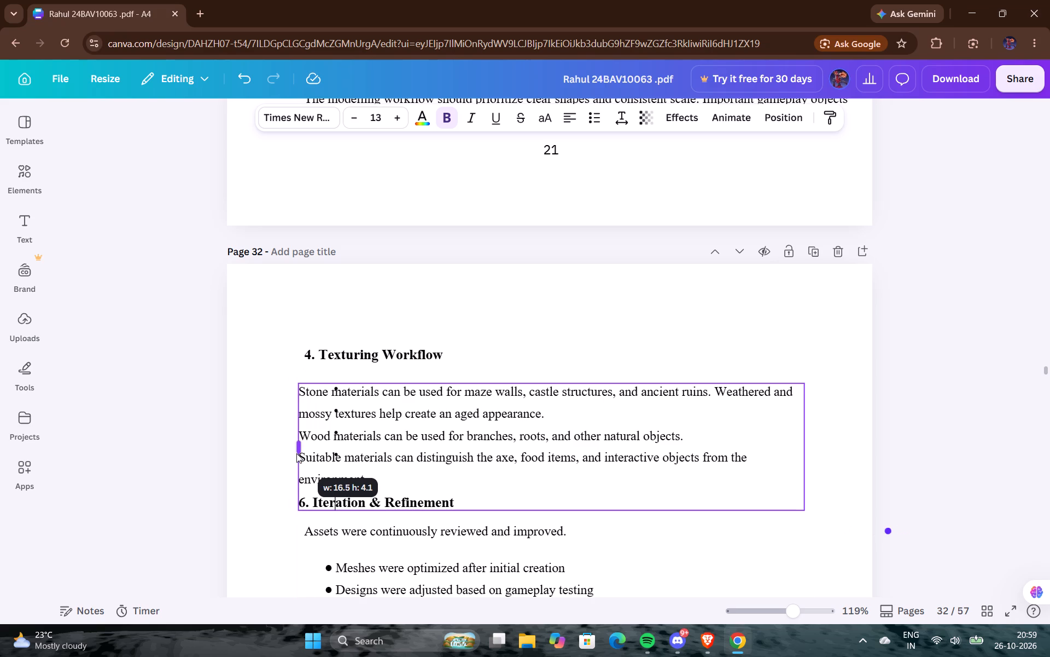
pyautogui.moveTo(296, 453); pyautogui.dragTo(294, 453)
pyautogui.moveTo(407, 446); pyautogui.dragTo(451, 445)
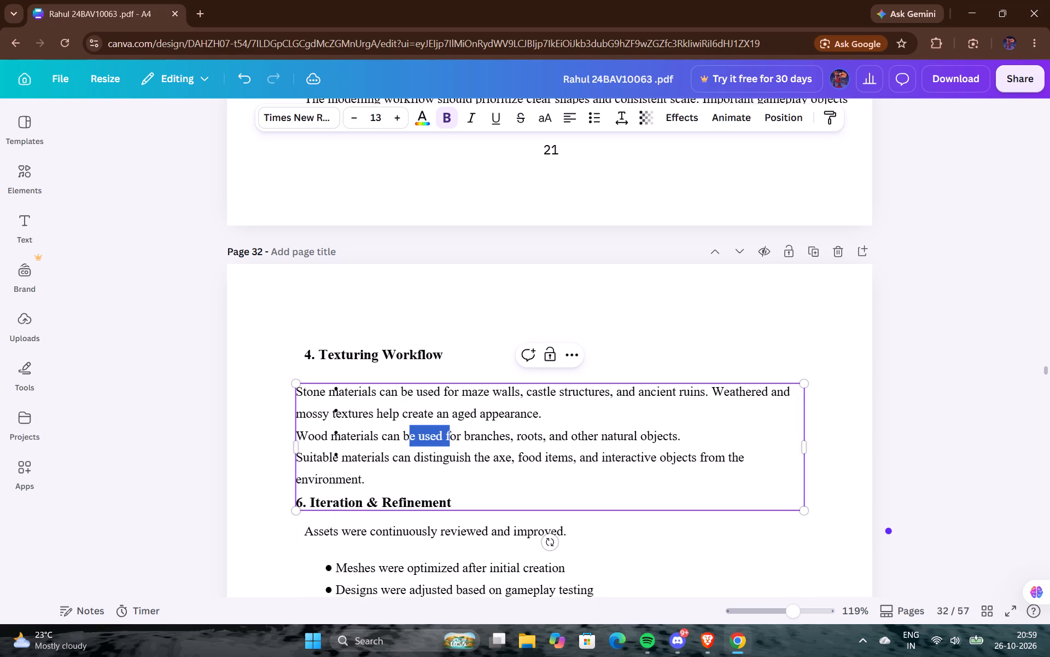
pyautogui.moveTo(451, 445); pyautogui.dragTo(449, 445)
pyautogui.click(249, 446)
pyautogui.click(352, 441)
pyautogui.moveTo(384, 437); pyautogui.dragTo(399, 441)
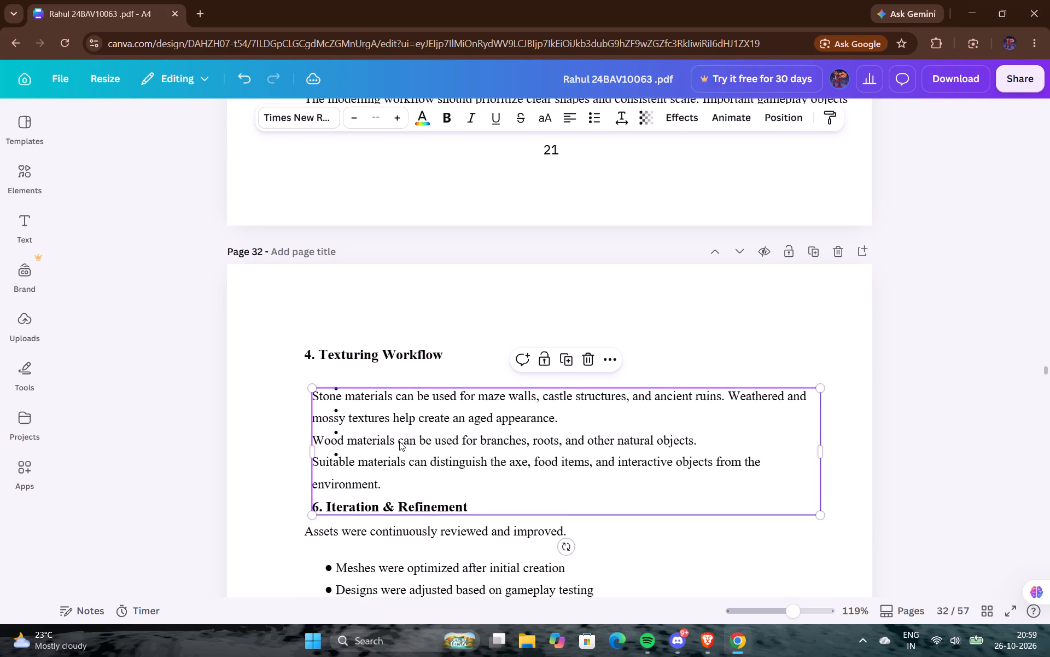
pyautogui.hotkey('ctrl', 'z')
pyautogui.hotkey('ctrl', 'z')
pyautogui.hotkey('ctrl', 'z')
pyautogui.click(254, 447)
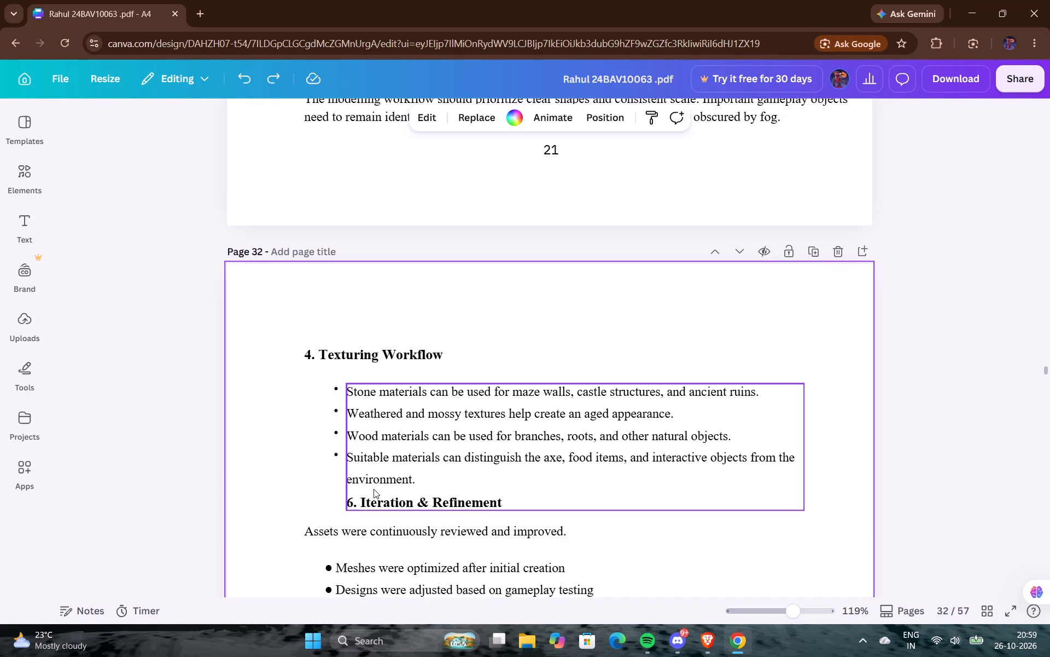
# Move the "6. Iteration & Refinement" heading out of the Texturing Workflow block onto its own bold line above "Assets were continuously reviewed and improved.".
pyautogui.doubleClick(392, 500)
pyautogui.moveTo(511, 500); pyautogui.dragTo(508, 500)
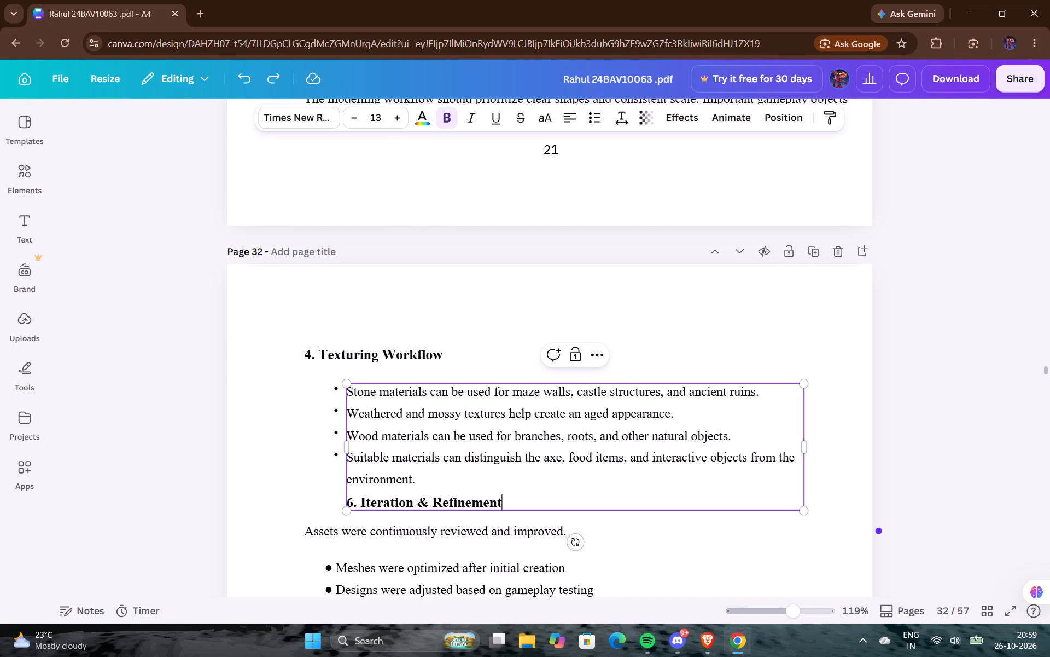
pyautogui.moveTo(508, 500); pyautogui.dragTo(339, 497)
pyautogui.hotkey('ctrl', 'c')
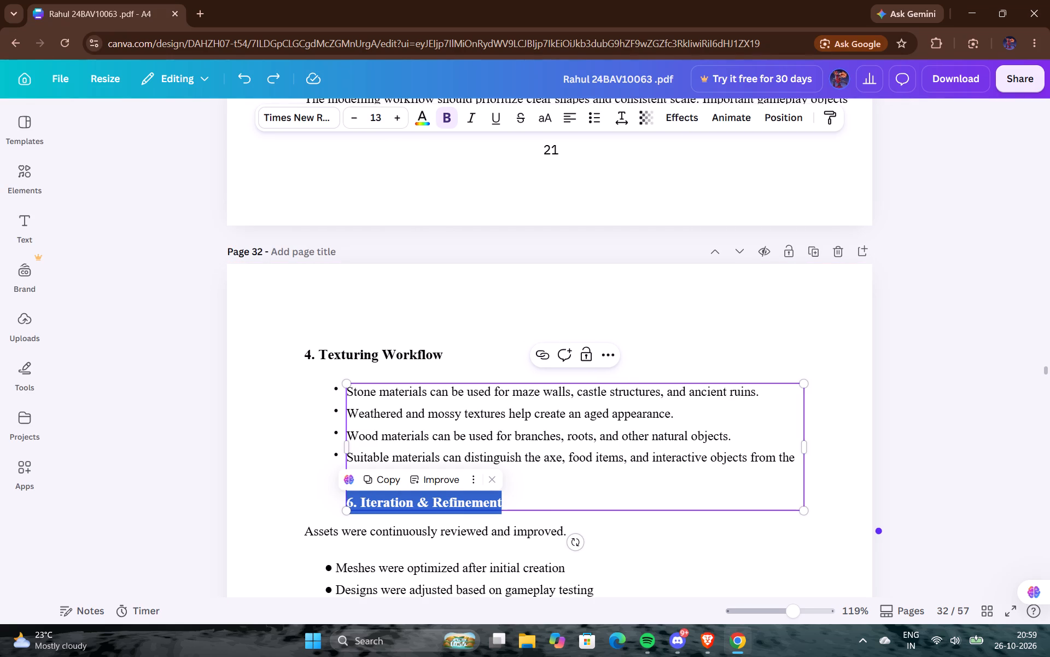
pyautogui.press('BackSpace')
pyautogui.click(299, 470)
pyautogui.doubleClick(326, 529)
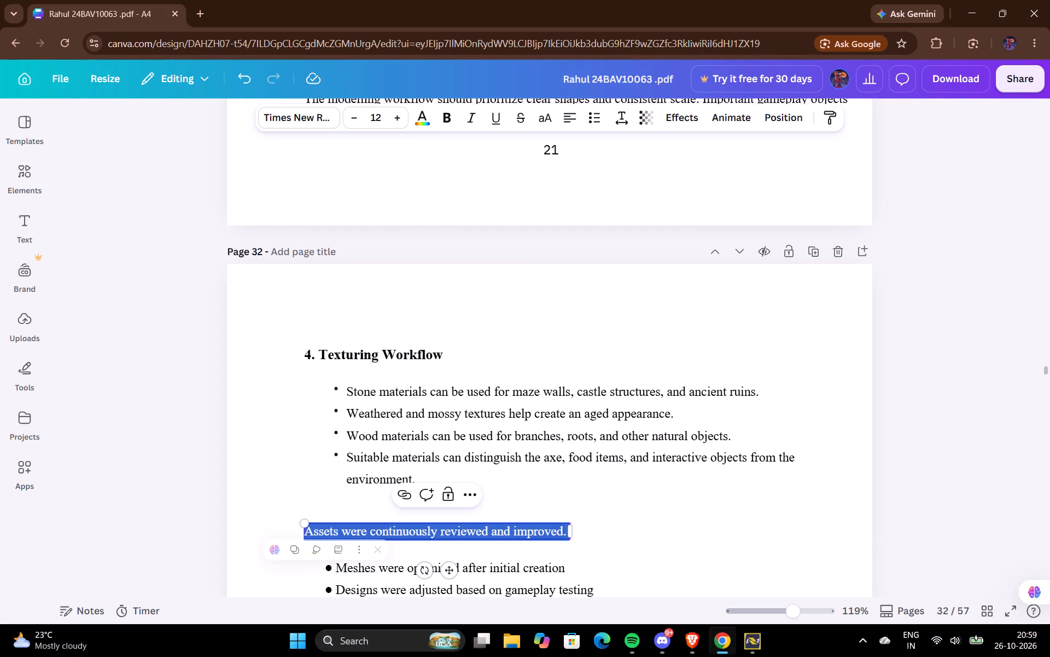
pyautogui.click(331, 529)
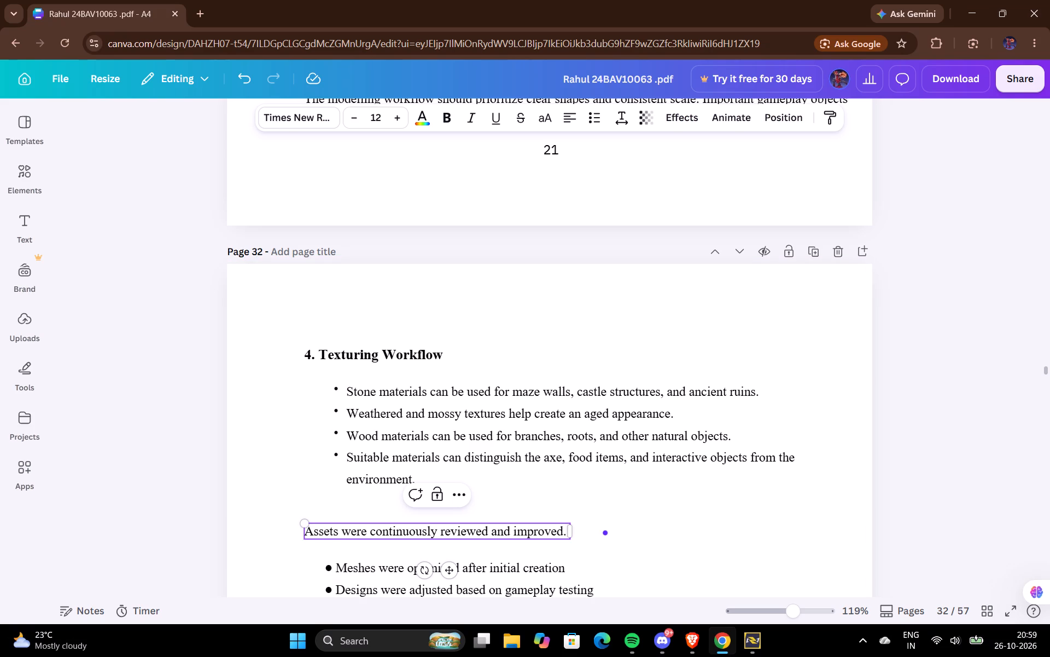
pyautogui.click(305, 532)
pyautogui.hotkey('ctrl', 'v')
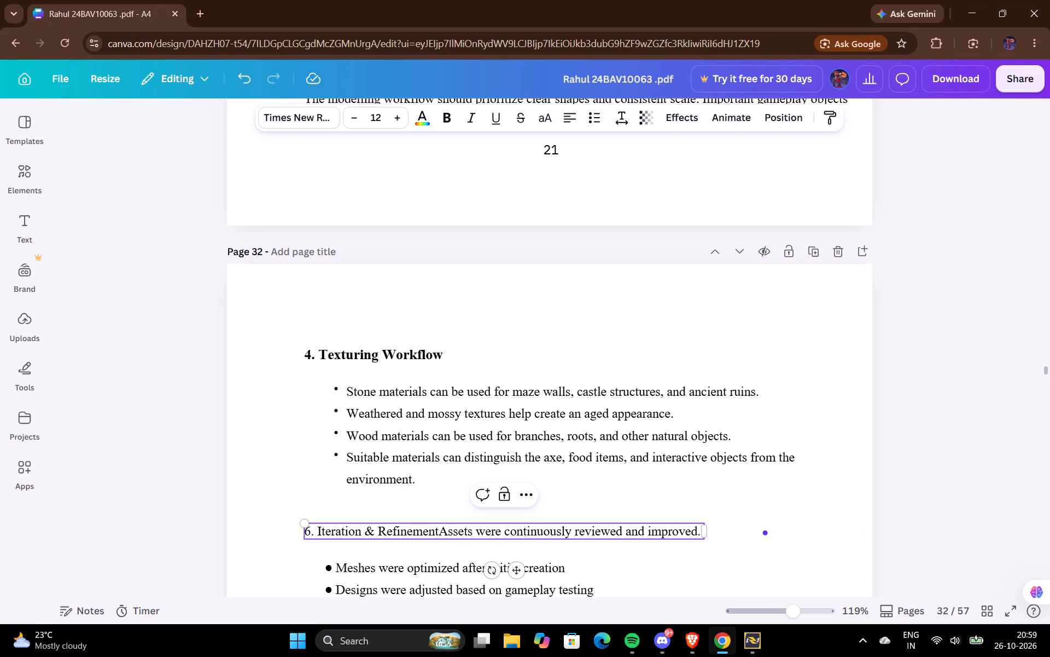
pyautogui.press('Return')
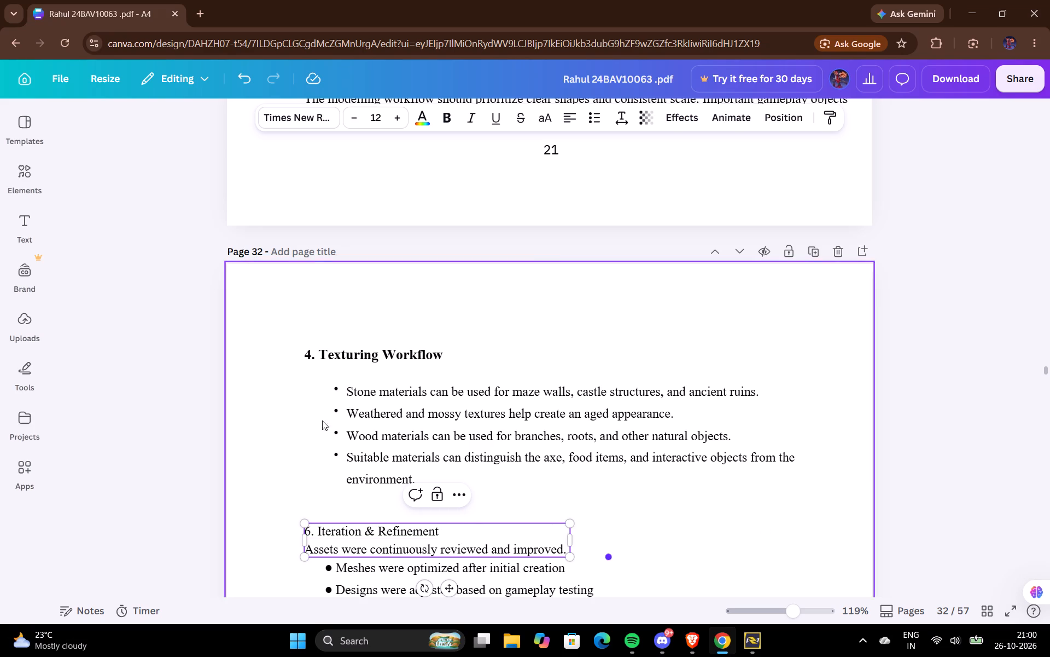
pyautogui.moveTo(447, 534); pyautogui.dragTo(305, 528)
pyautogui.click(441, 120)
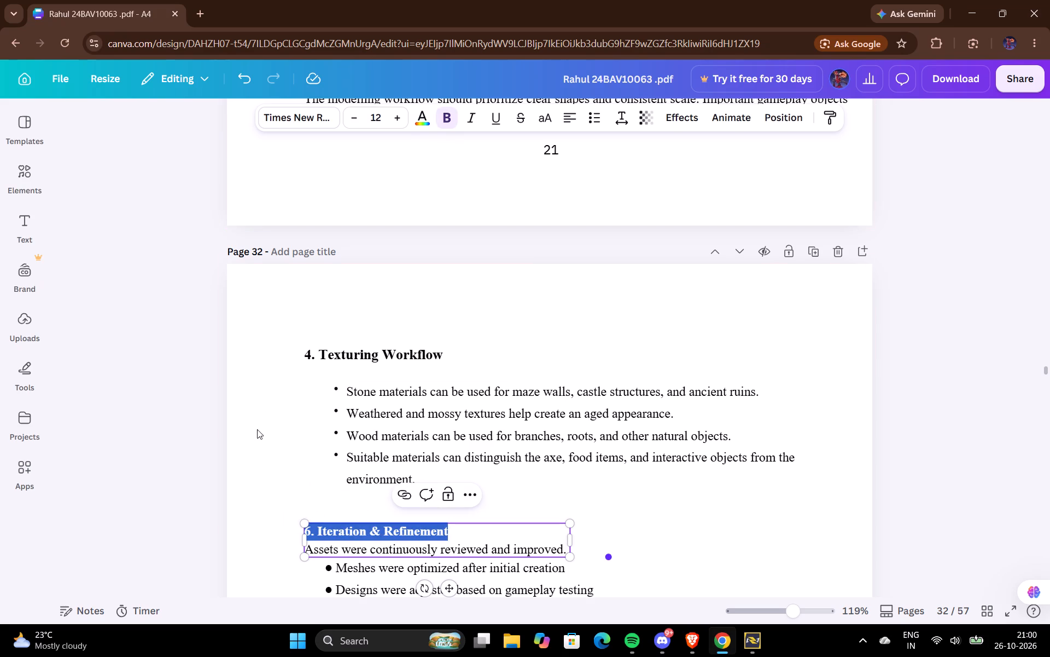
pyautogui.click(257, 429)
# Move the Iteration & Refinement text block up, aligned to the left margin, to leave a gap above the "Meshes were optimized" bullet.
pyautogui.moveTo(366, 541); pyautogui.dragTo(366, 531)
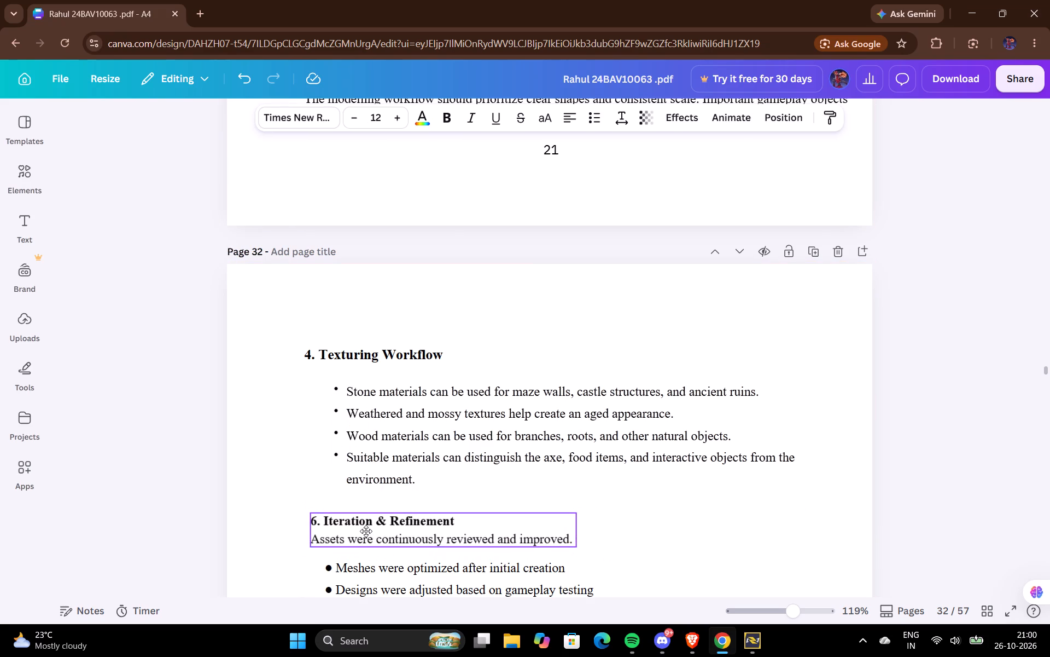
pyautogui.moveTo(366, 531); pyautogui.dragTo(361, 525)
pyautogui.click(290, 467)
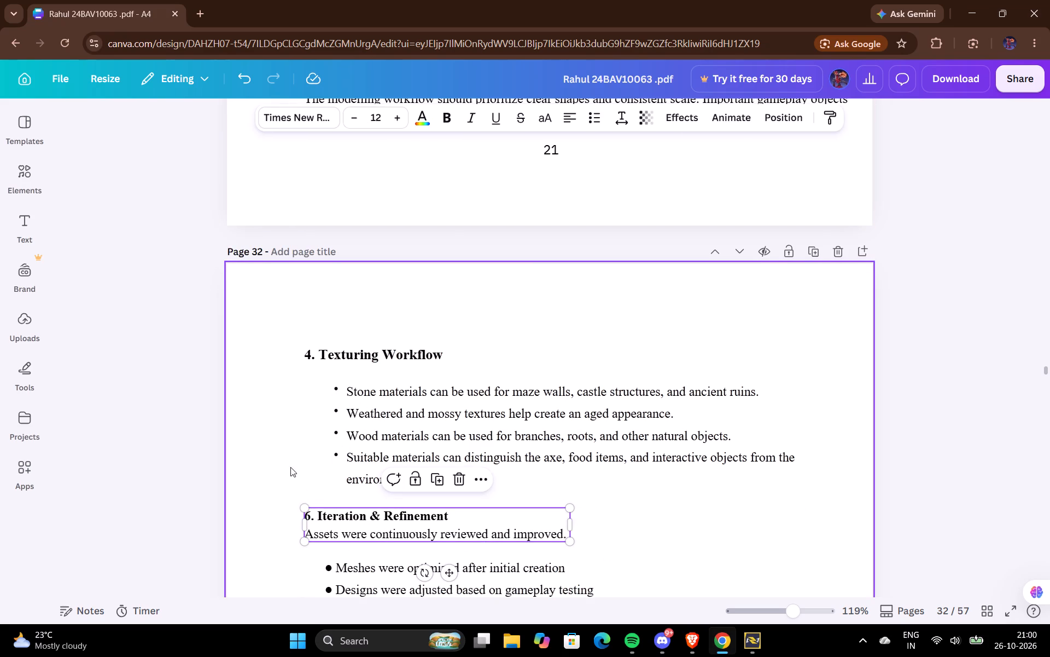
# Nudge the Texturing Workflow text block slightly up and left so each line is level with its bullet.
pyautogui.scroll(-2, 305, 499)
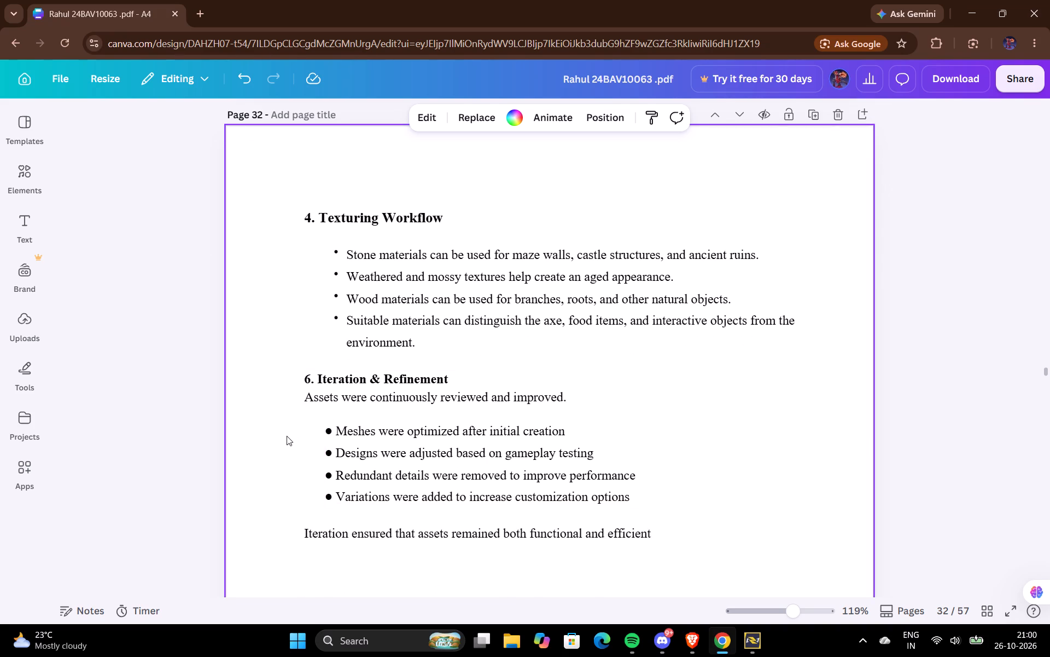
pyautogui.click(474, 309)
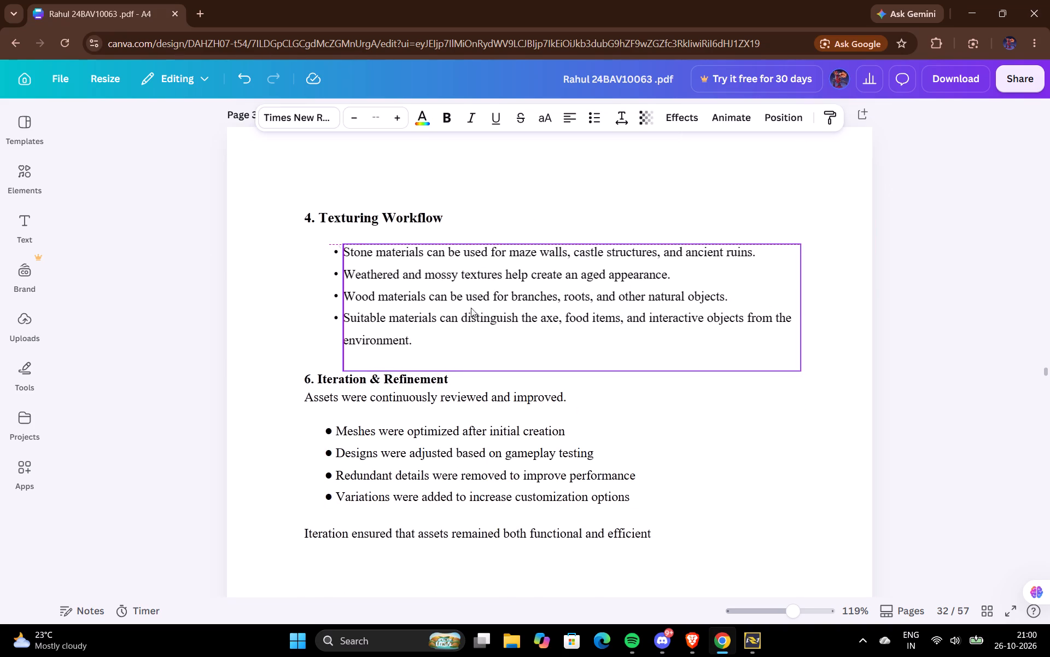
pyautogui.click(318, 307)
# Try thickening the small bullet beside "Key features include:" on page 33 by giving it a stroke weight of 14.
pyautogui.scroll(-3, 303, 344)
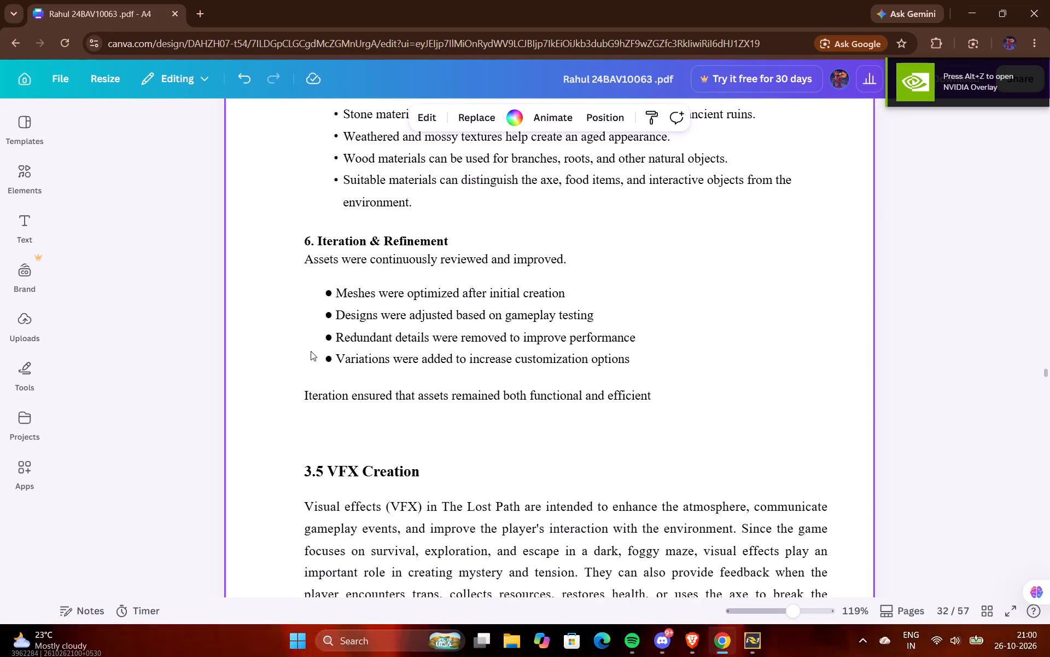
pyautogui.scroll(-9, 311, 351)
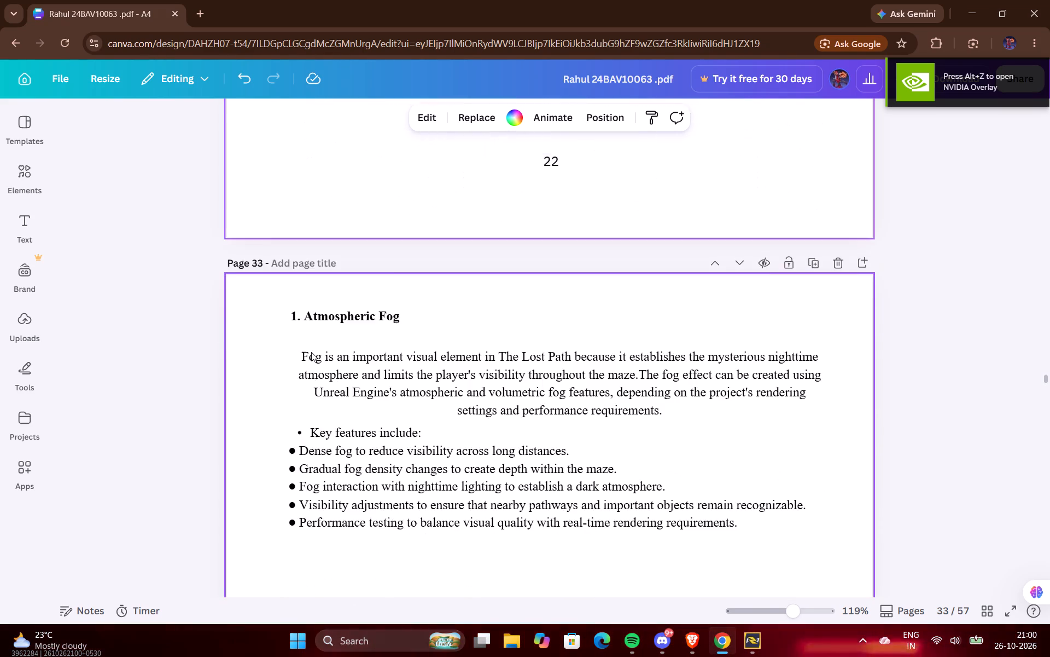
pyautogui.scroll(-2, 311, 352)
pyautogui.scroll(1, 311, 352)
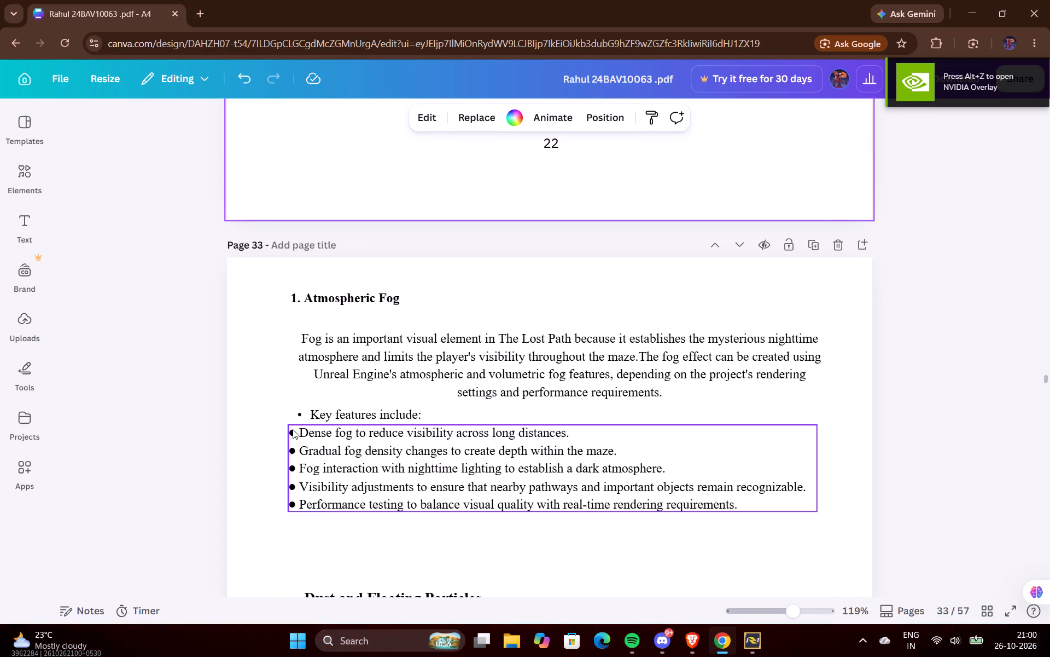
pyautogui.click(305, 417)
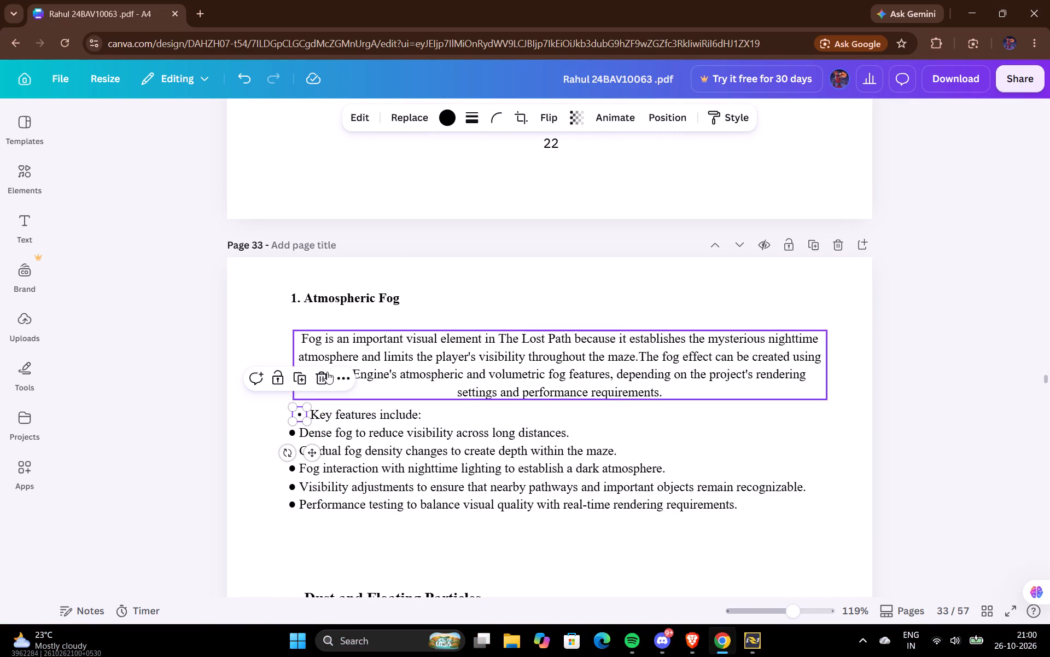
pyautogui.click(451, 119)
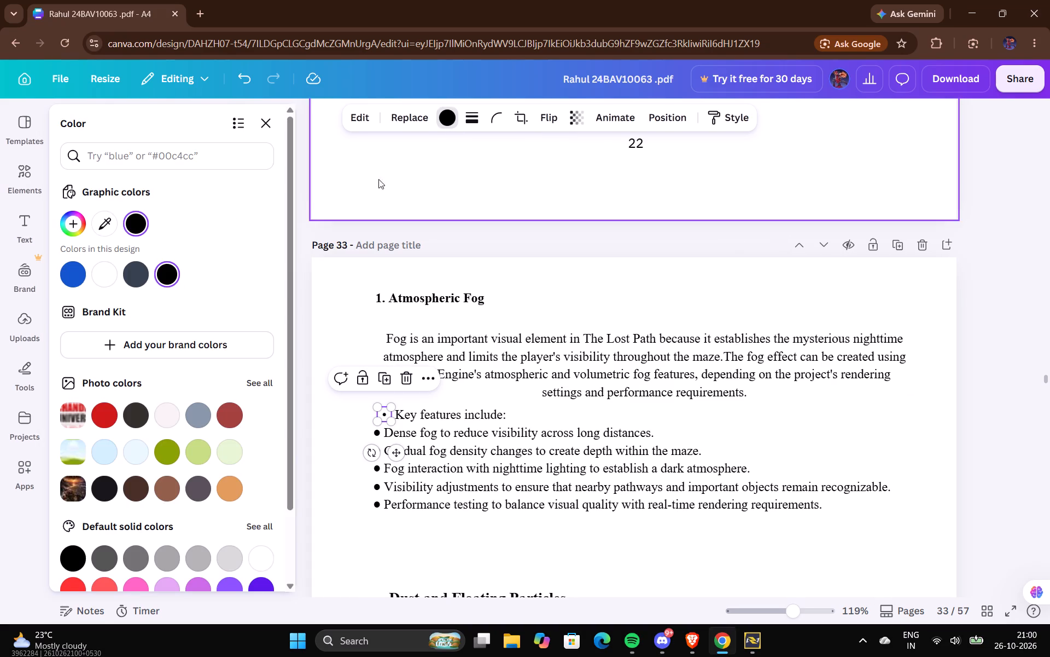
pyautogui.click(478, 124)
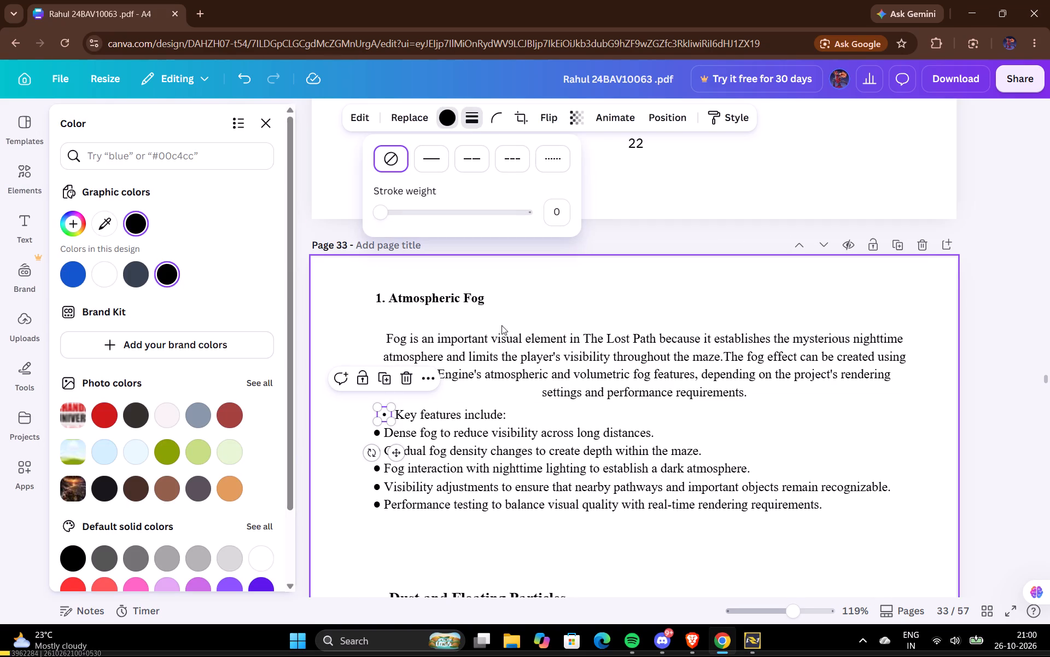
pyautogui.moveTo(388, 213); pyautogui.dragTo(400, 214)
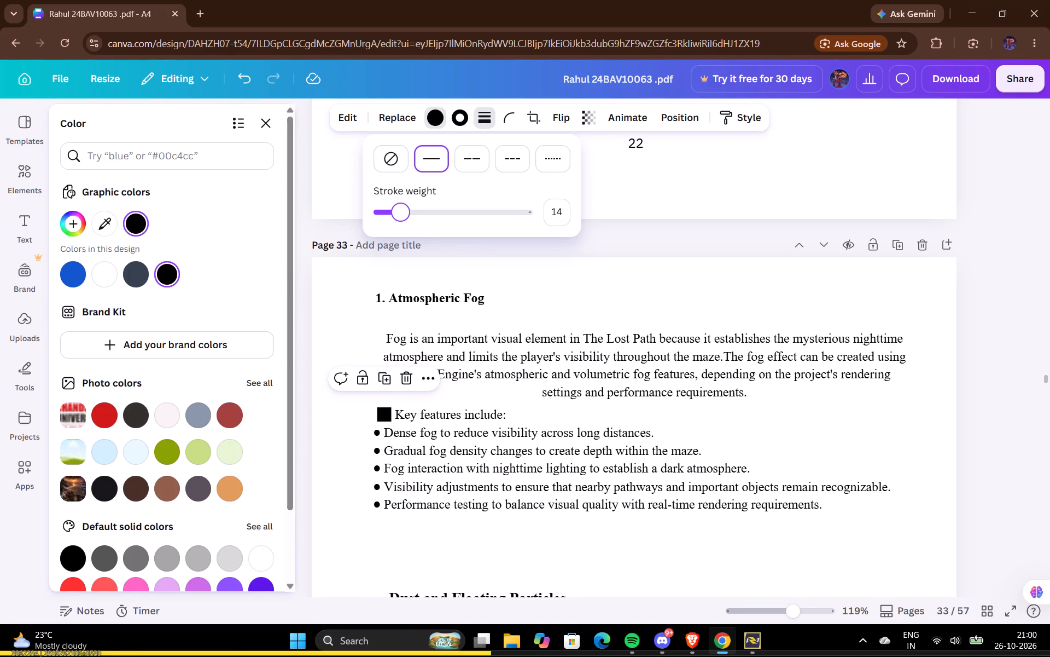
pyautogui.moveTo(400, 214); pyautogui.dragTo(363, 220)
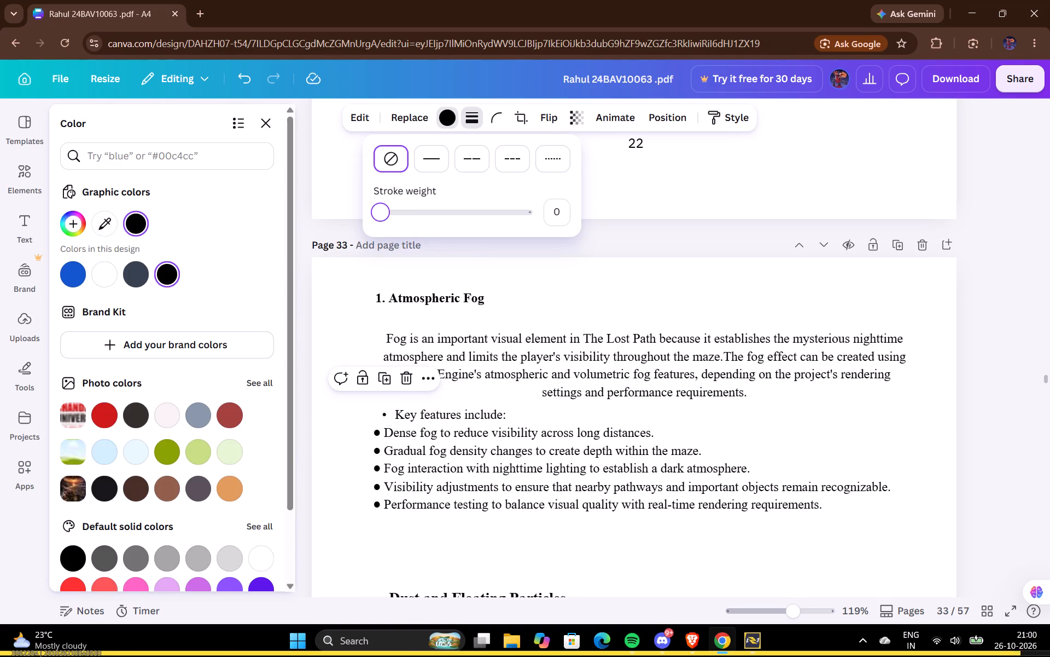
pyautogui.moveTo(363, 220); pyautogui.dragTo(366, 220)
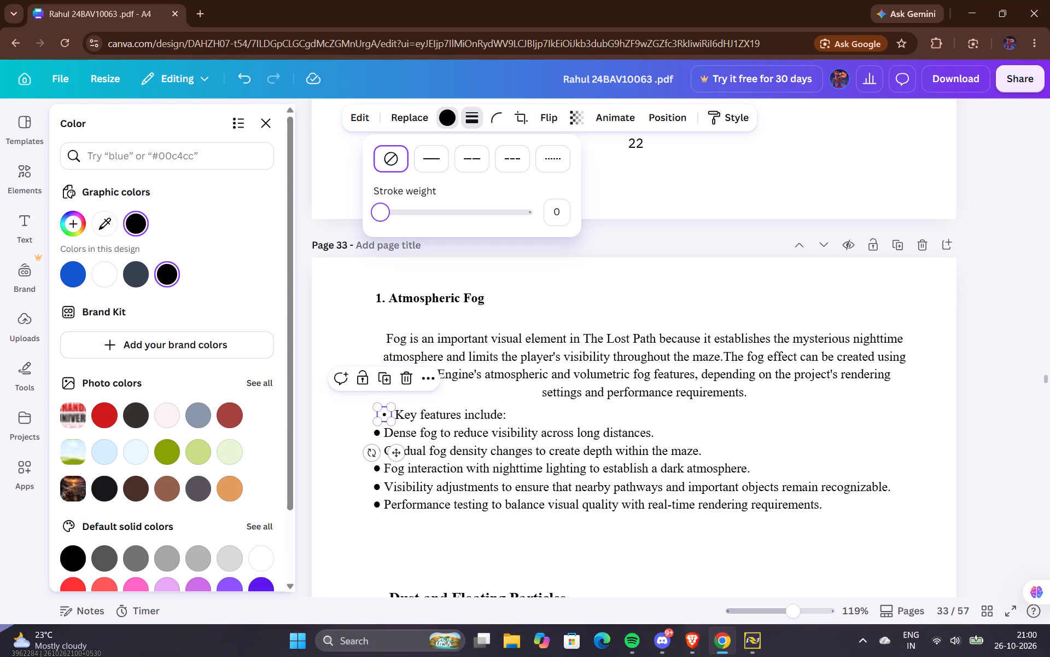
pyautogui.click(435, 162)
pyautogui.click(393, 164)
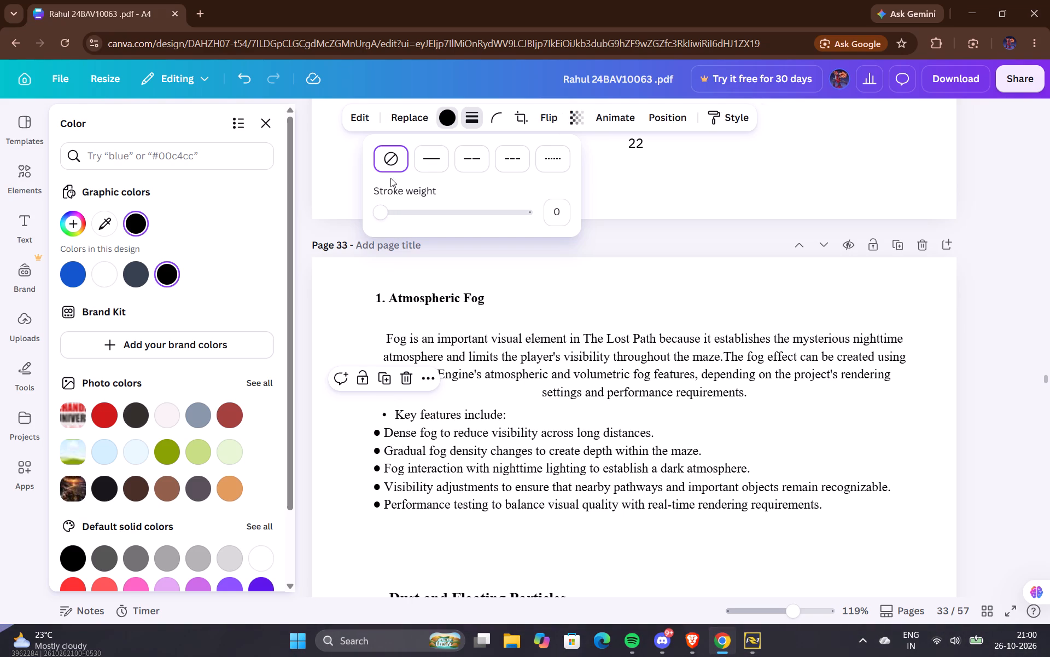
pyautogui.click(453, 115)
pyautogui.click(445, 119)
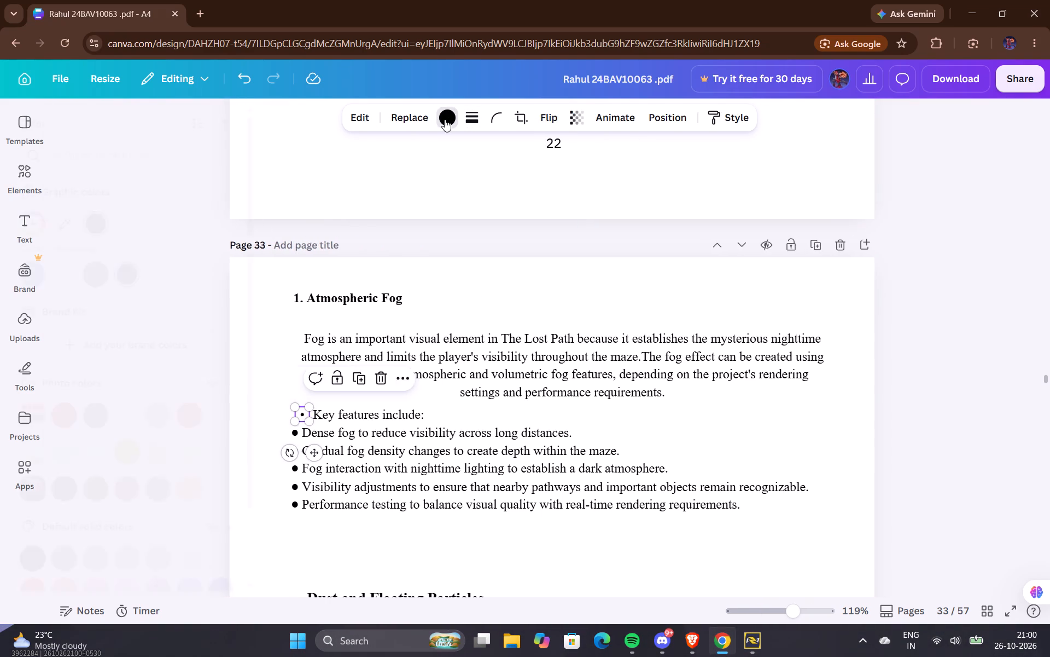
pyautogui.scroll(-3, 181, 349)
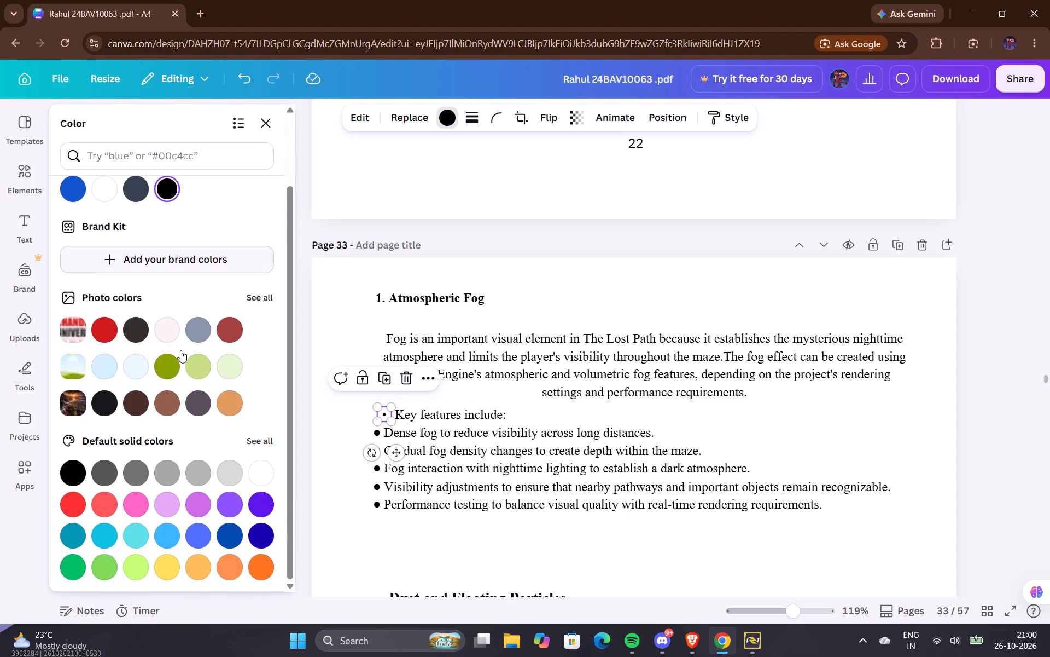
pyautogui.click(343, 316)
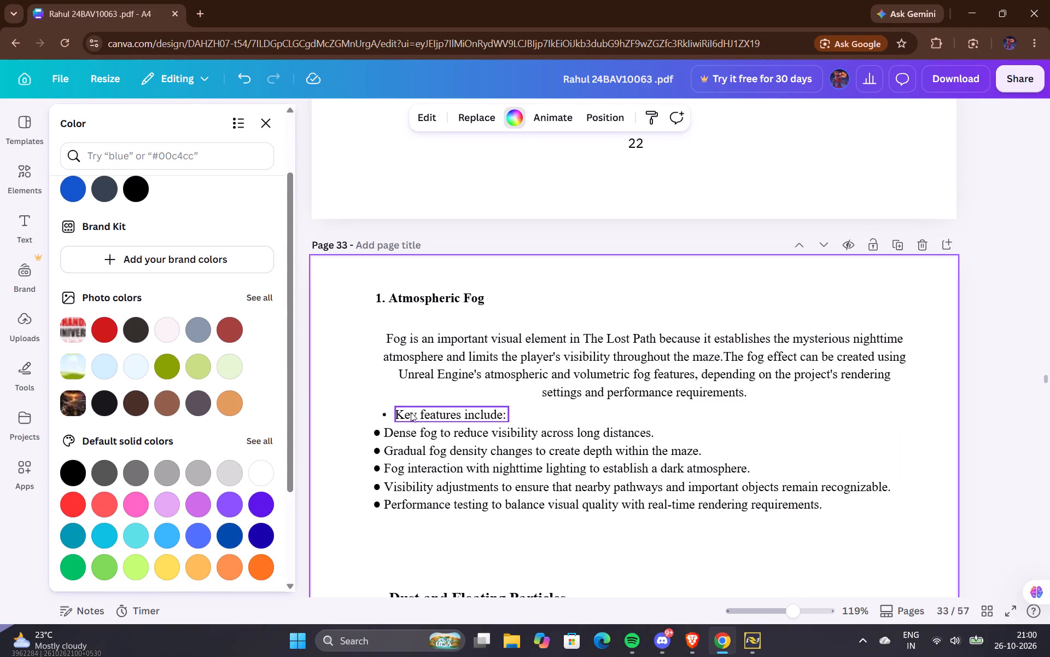
# Enlarge the bullet beside "Key features include:" to match the list bullets below and set it level with that line.
pyautogui.moveTo(423, 411); pyautogui.dragTo(340, 414)
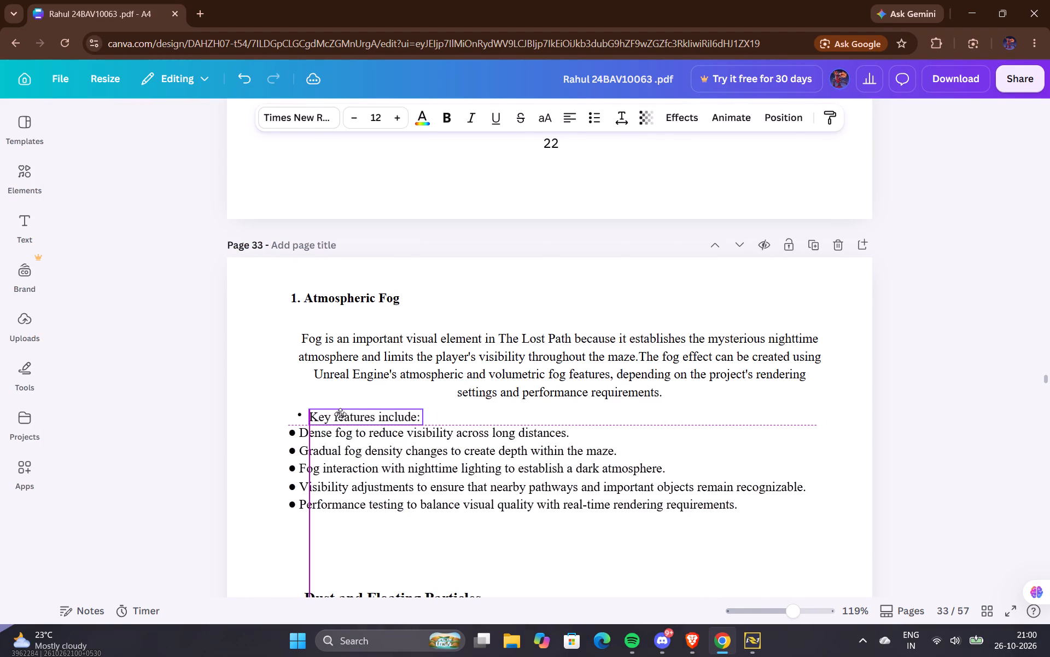
pyautogui.moveTo(340, 414); pyautogui.dragTo(342, 412)
pyautogui.click(296, 416)
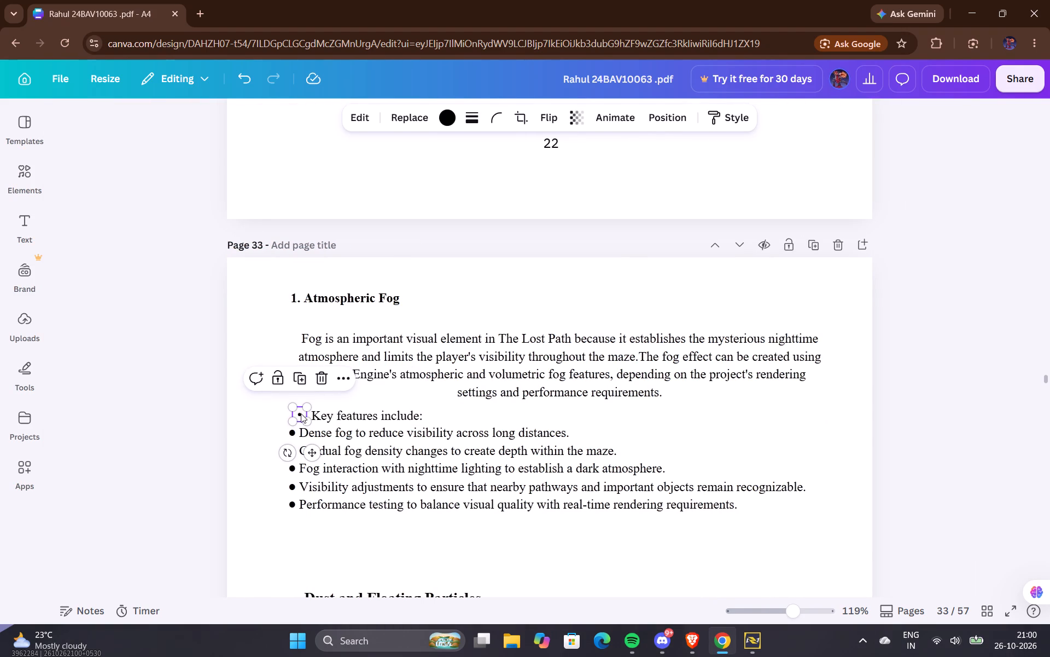
pyautogui.moveTo(290, 420); pyautogui.dragTo(261, 429)
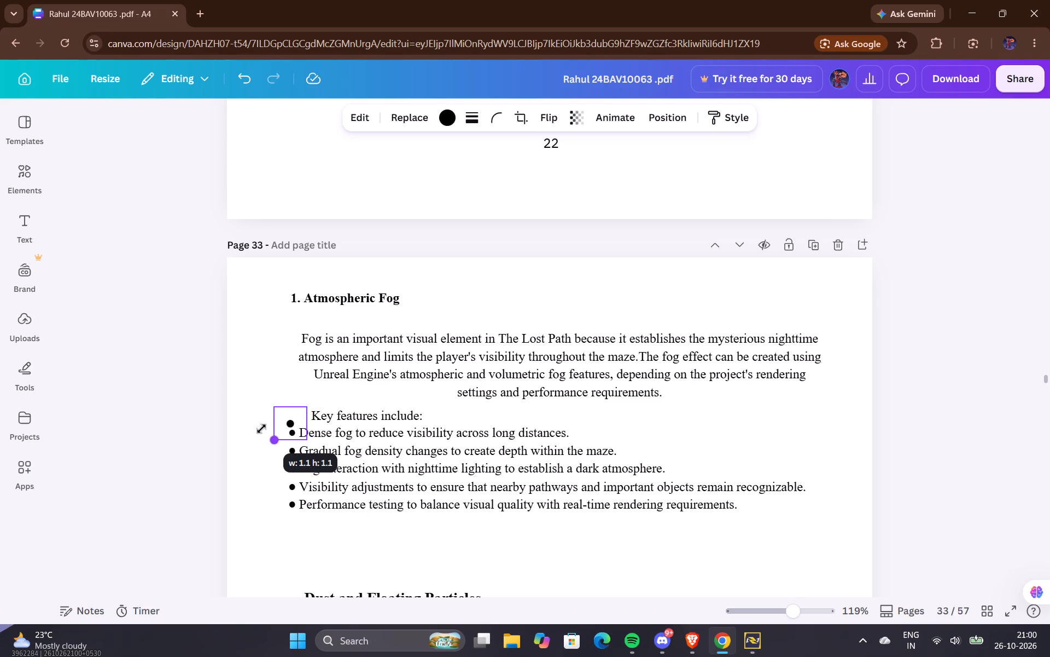
pyautogui.moveTo(261, 429); pyautogui.dragTo(270, 425)
pyautogui.click(293, 419)
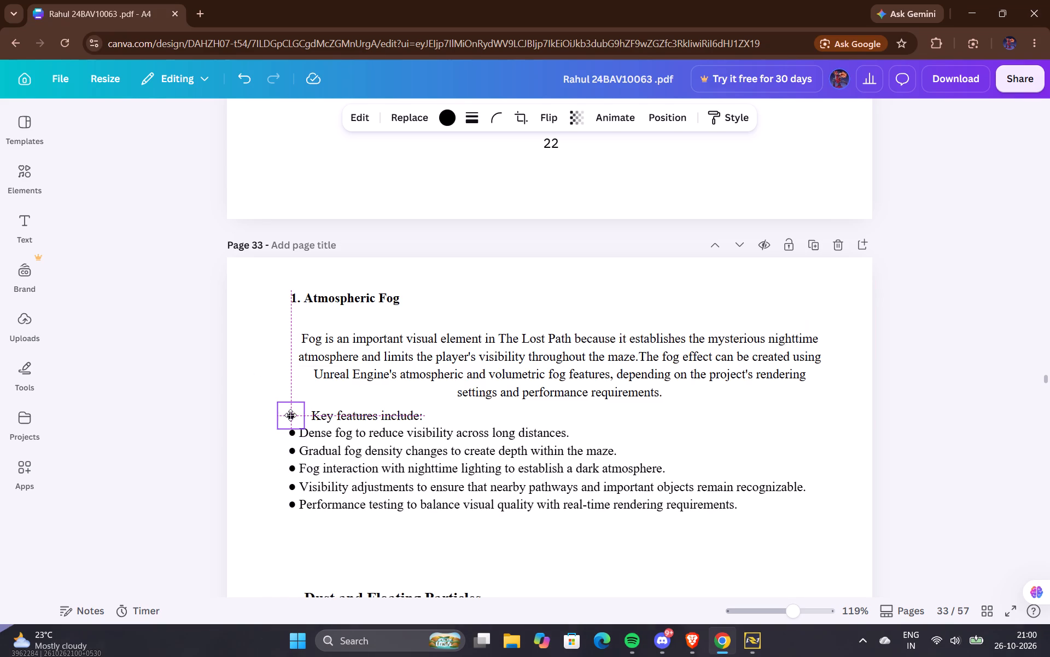
pyautogui.click(243, 420)
# Move the "Key features include:" text close to its bullet, aligned with the list text below, and nudge the bullet into line.
pyautogui.moveTo(340, 416); pyautogui.dragTo(335, 416)
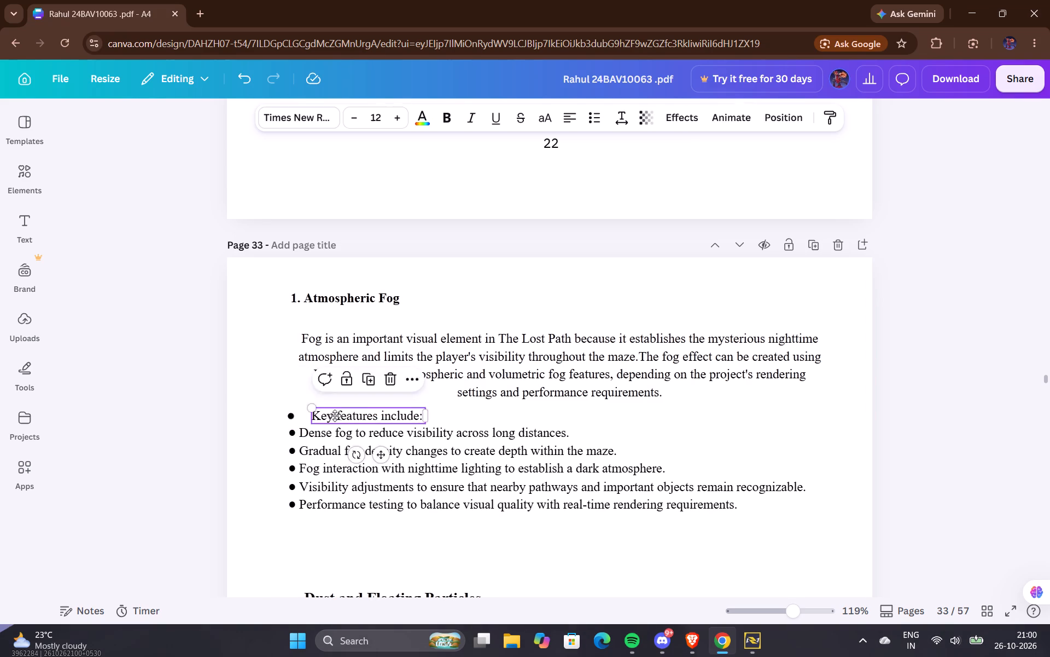
pyautogui.moveTo(335, 416); pyautogui.dragTo(323, 417)
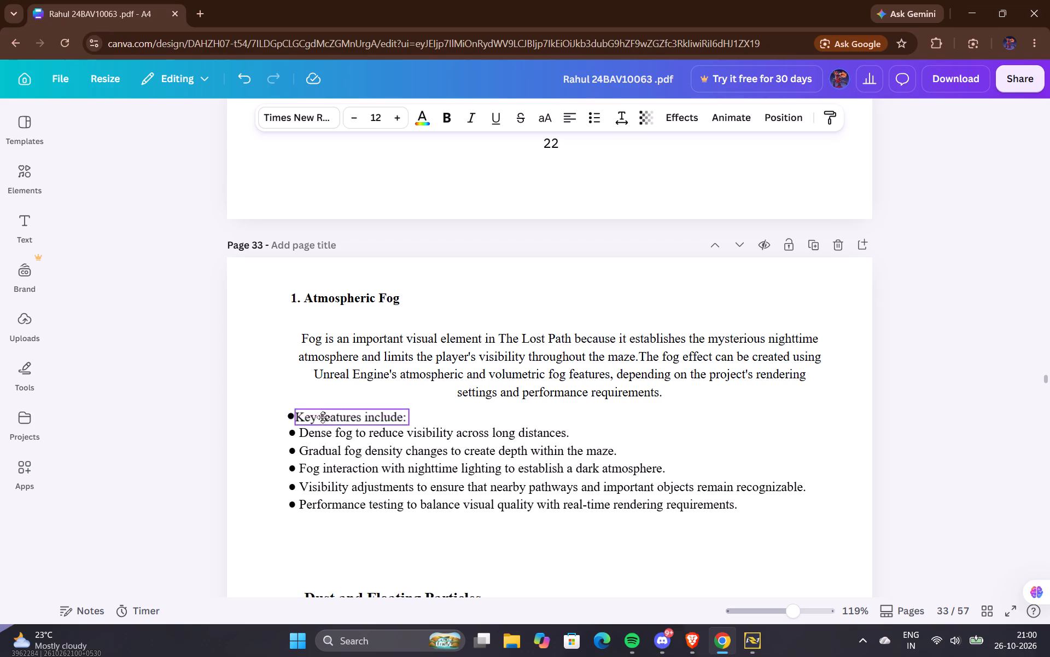
pyautogui.moveTo(323, 417); pyautogui.dragTo(327, 416)
pyautogui.click(260, 430)
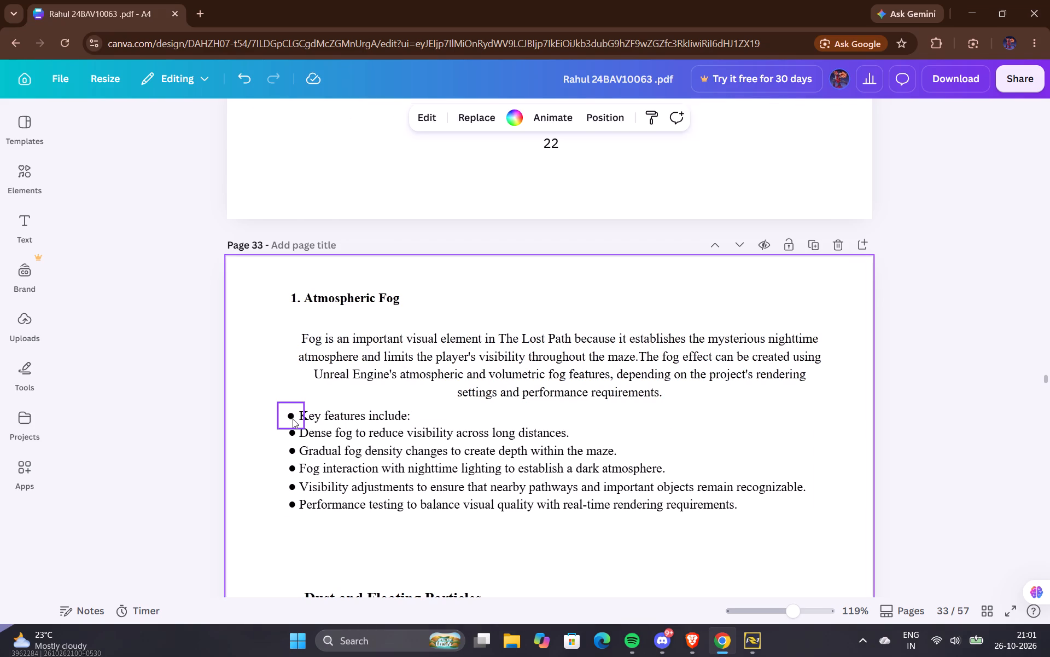
pyautogui.click(293, 418)
pyautogui.click(255, 424)
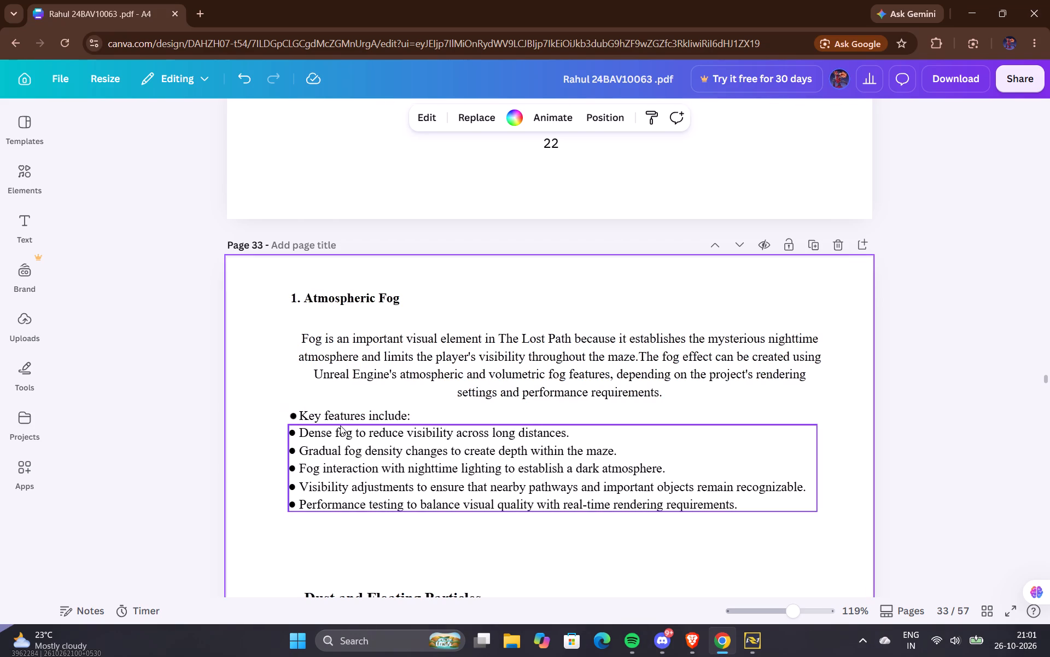
# Review pages 33 to 36 for overlapping text, misplaced lines and badly spaced bullets.
pyautogui.scroll(-3, 354, 427)
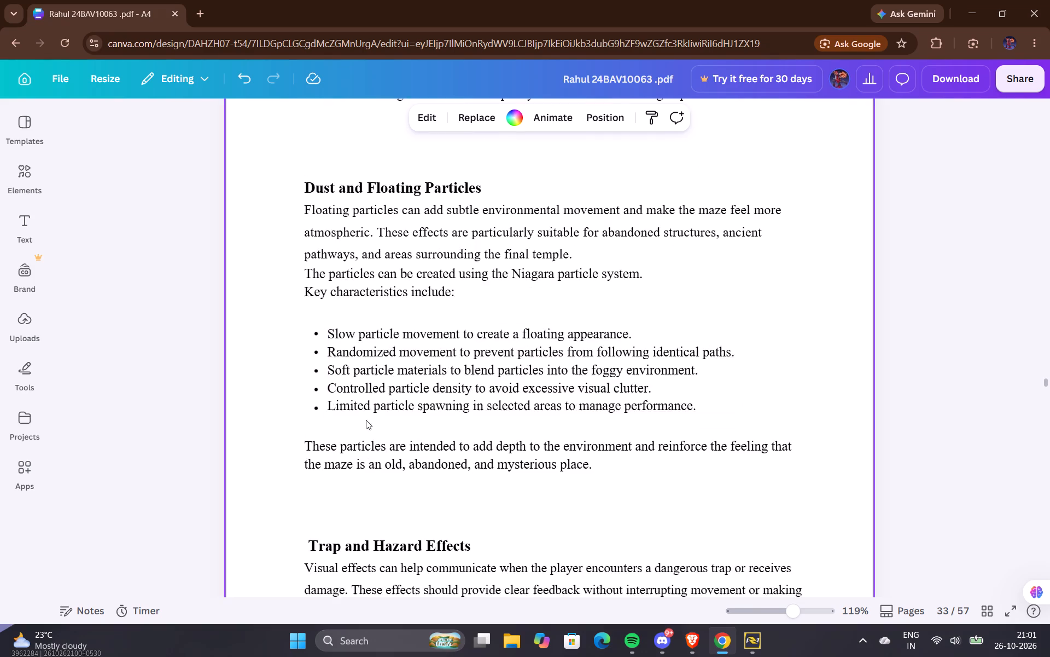
pyautogui.scroll(-6, 366, 423)
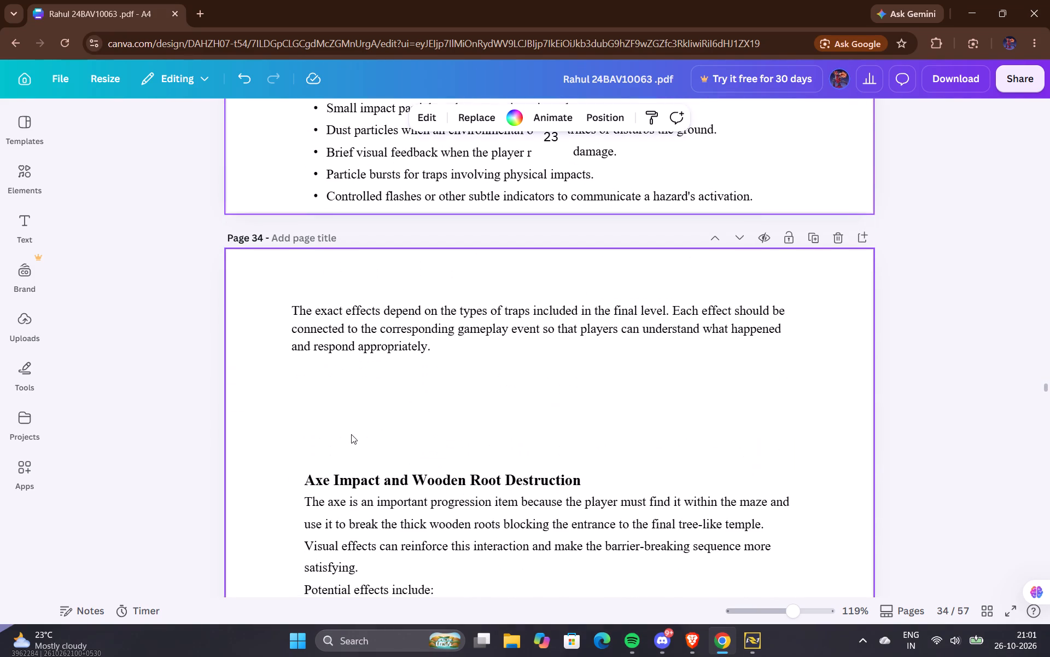
pyautogui.scroll(-8, 352, 433)
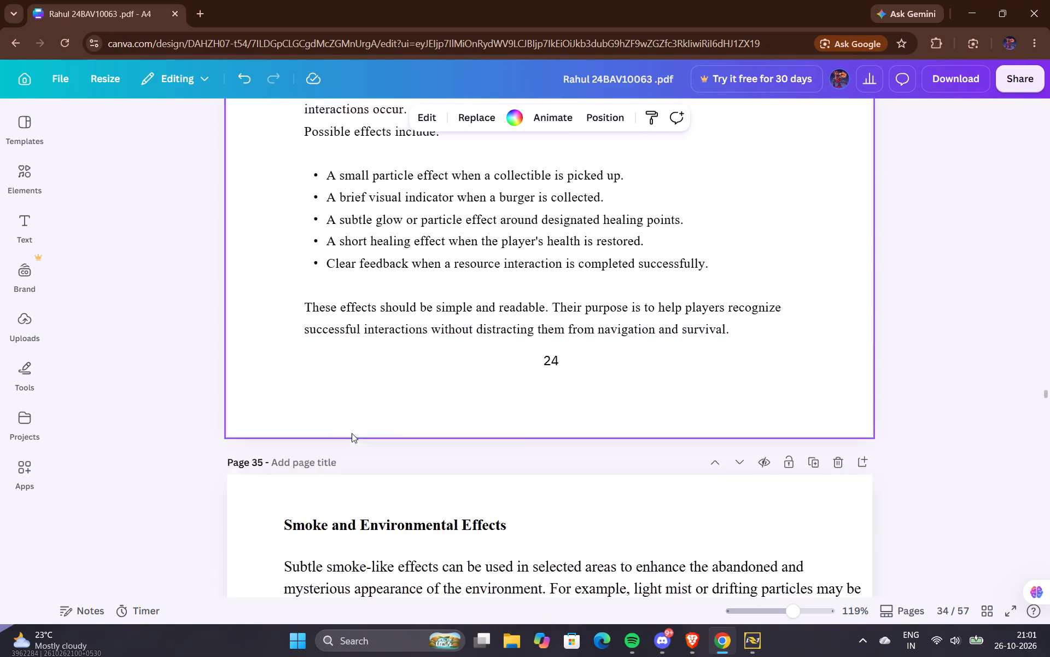
pyautogui.scroll(-5, 352, 433)
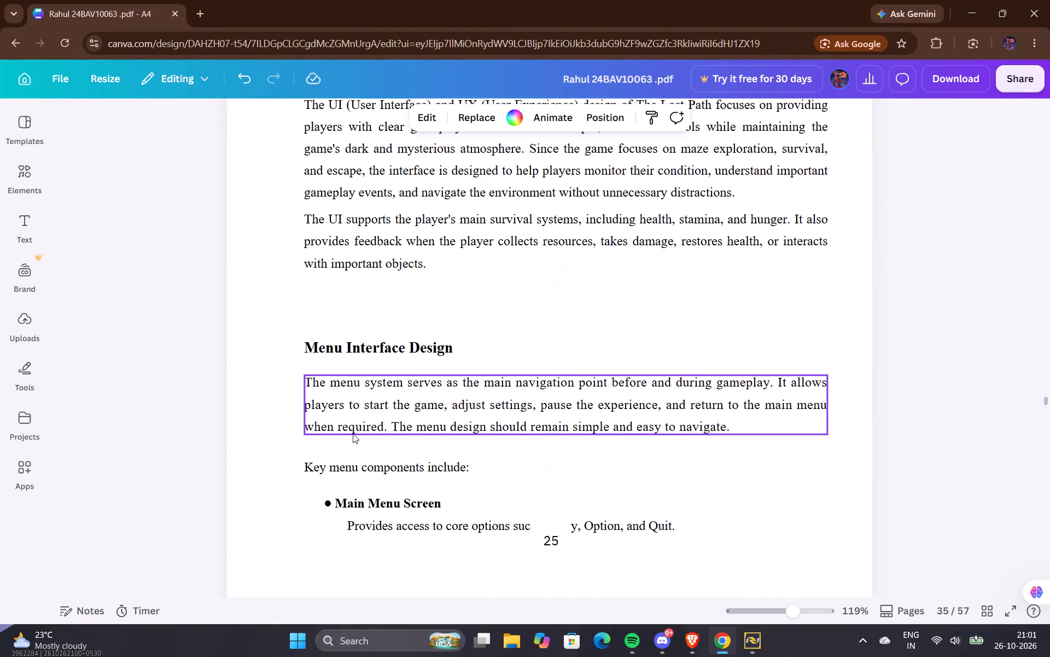
pyautogui.scroll(-3, 353, 434)
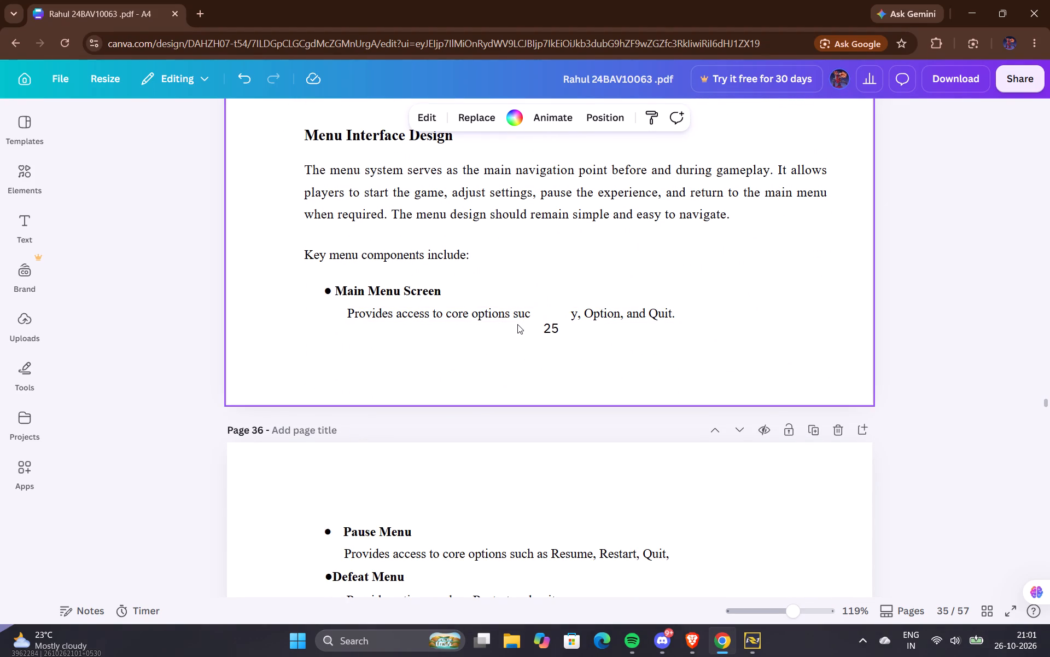
pyautogui.scroll(-1, 516, 327)
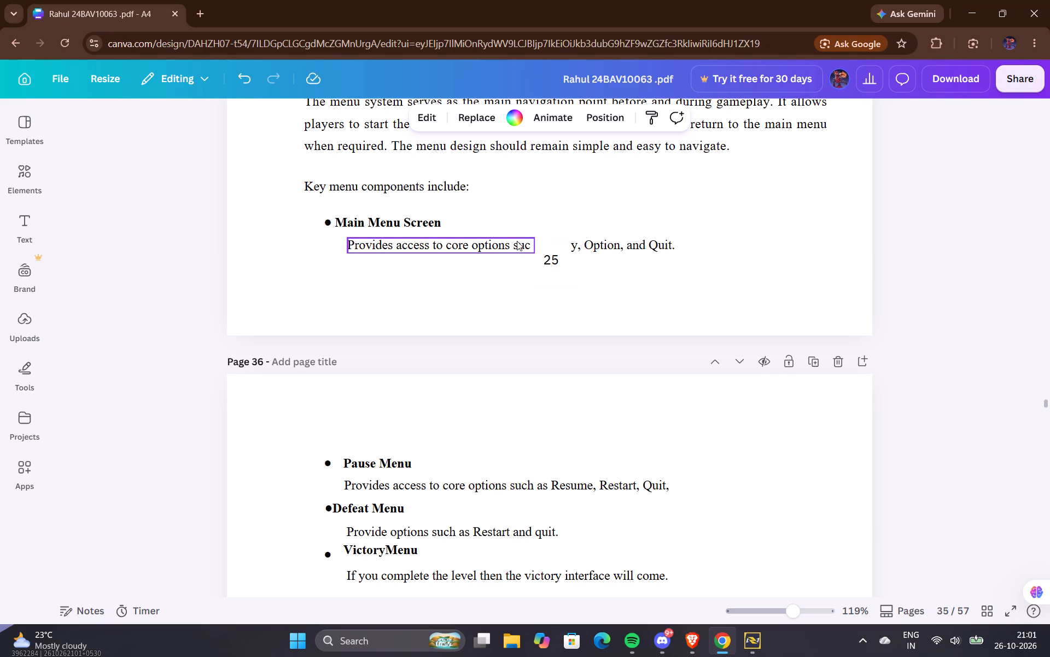
# Open the "Defeat Menu" heading on page 36 for editing at its bullet.
pyautogui.click(355, 513)
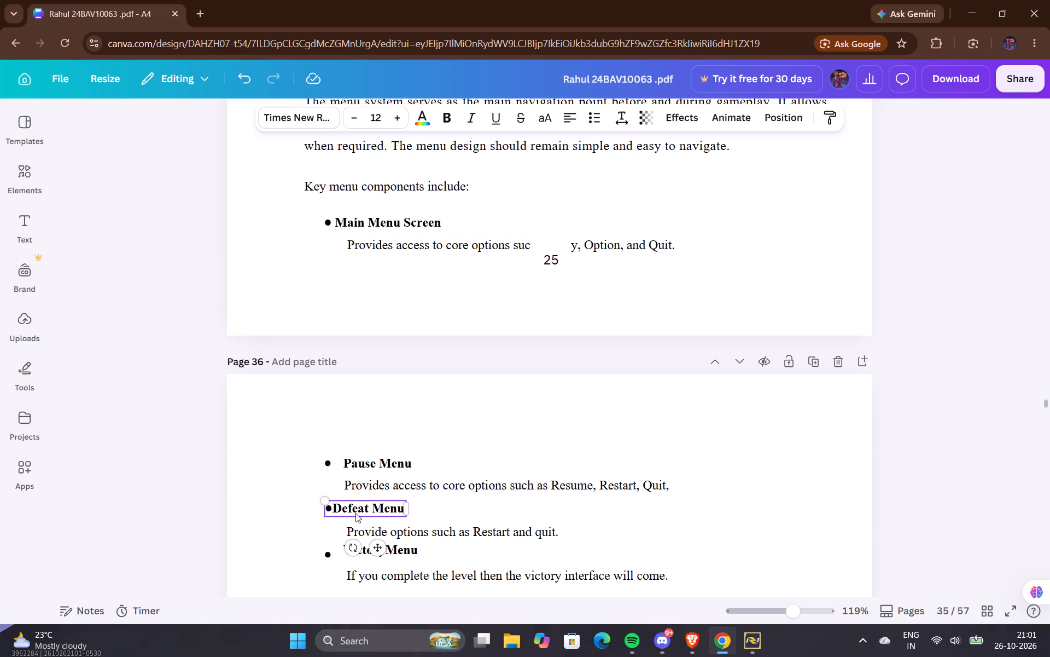
pyautogui.click(325, 505)
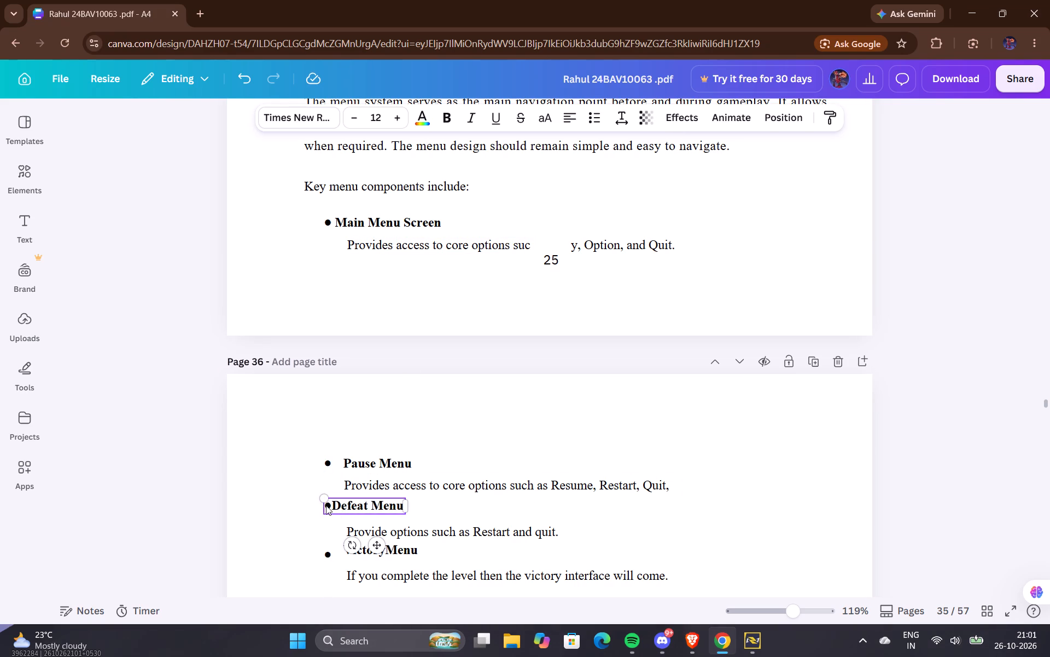
# Insert spaces between the bullet and "Defeat Menu" on page 36 to roughly align it with the other menu headings.
pyautogui.click(328, 506)
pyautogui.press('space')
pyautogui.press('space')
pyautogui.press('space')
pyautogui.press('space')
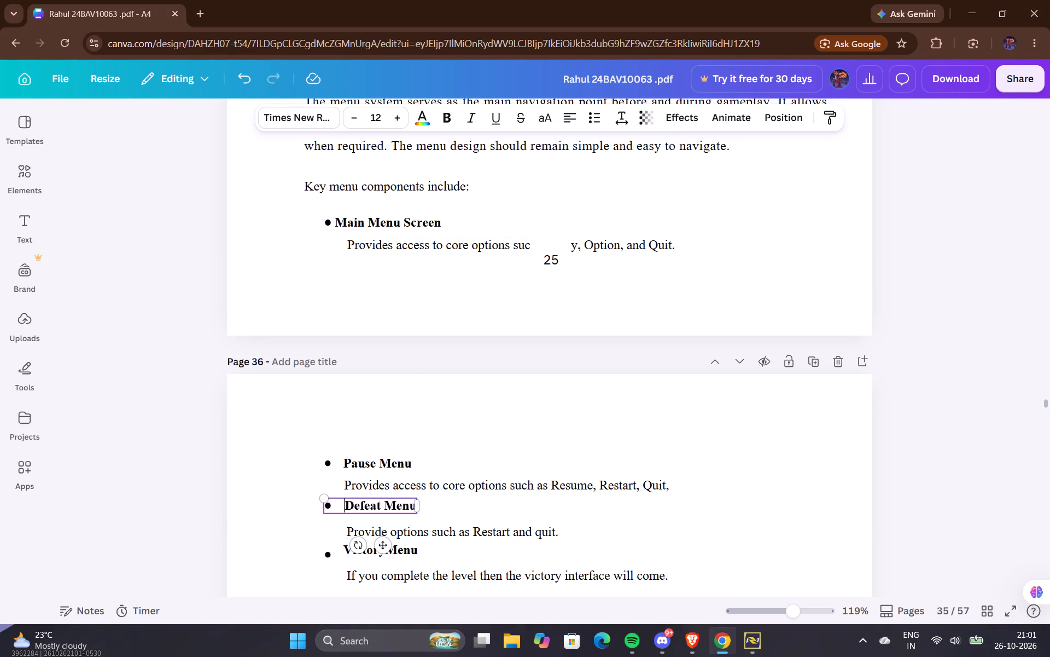
pyautogui.press('BackSpace')
pyautogui.click(234, 474)
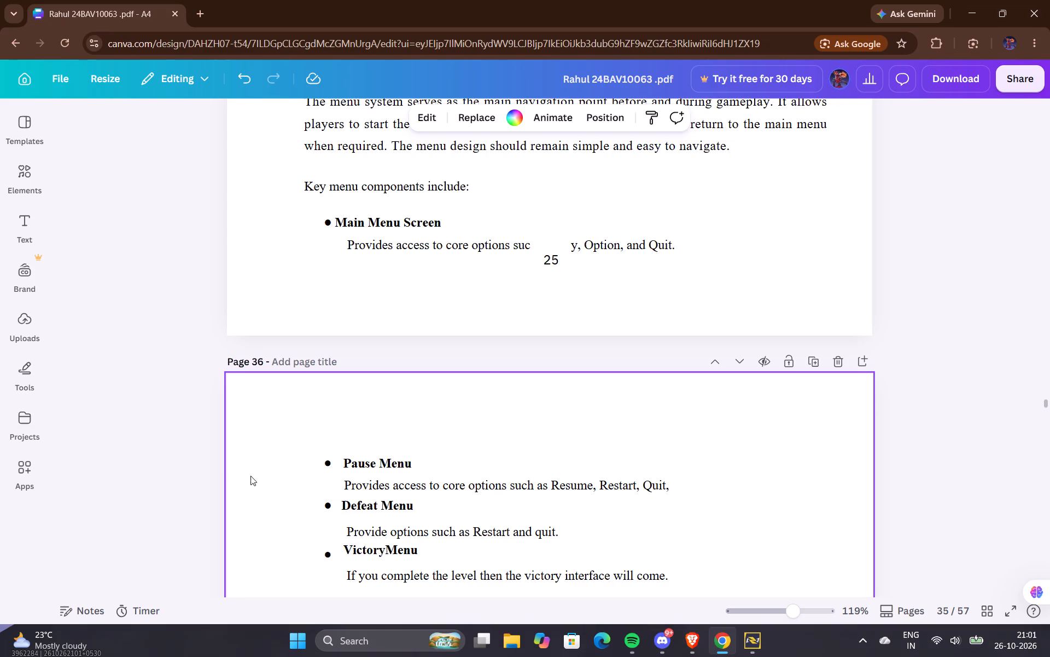
# Under "Main Menu Screen" on page 35, replace the cut-off "suc" in the description with "start, option,".
pyautogui.scroll(2, 374, 464)
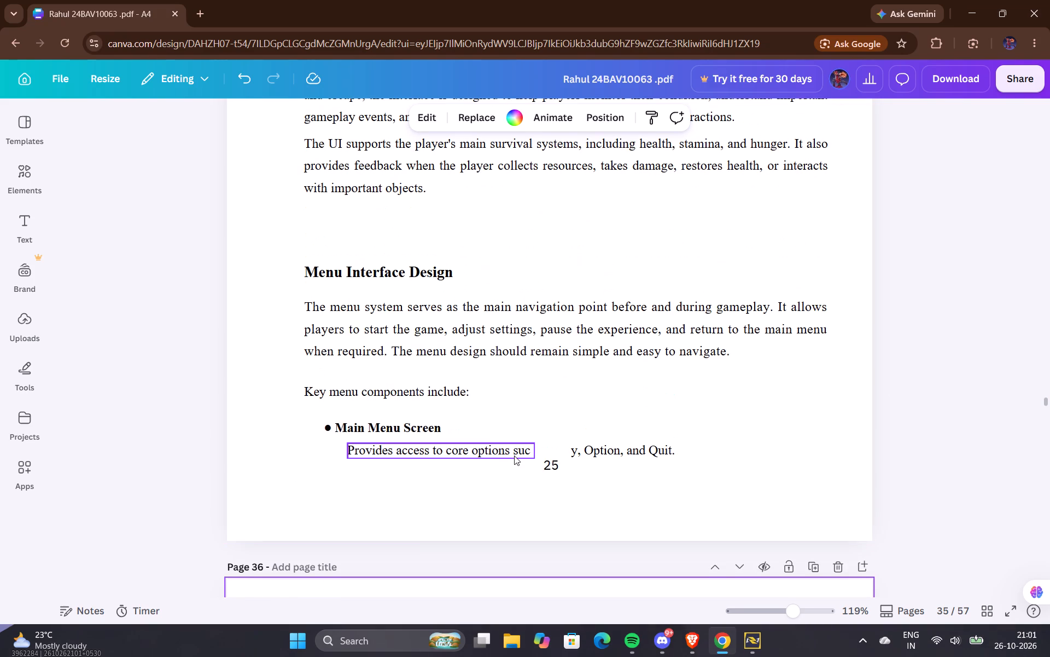
pyautogui.doubleClick(518, 453)
pyautogui.click(518, 453)
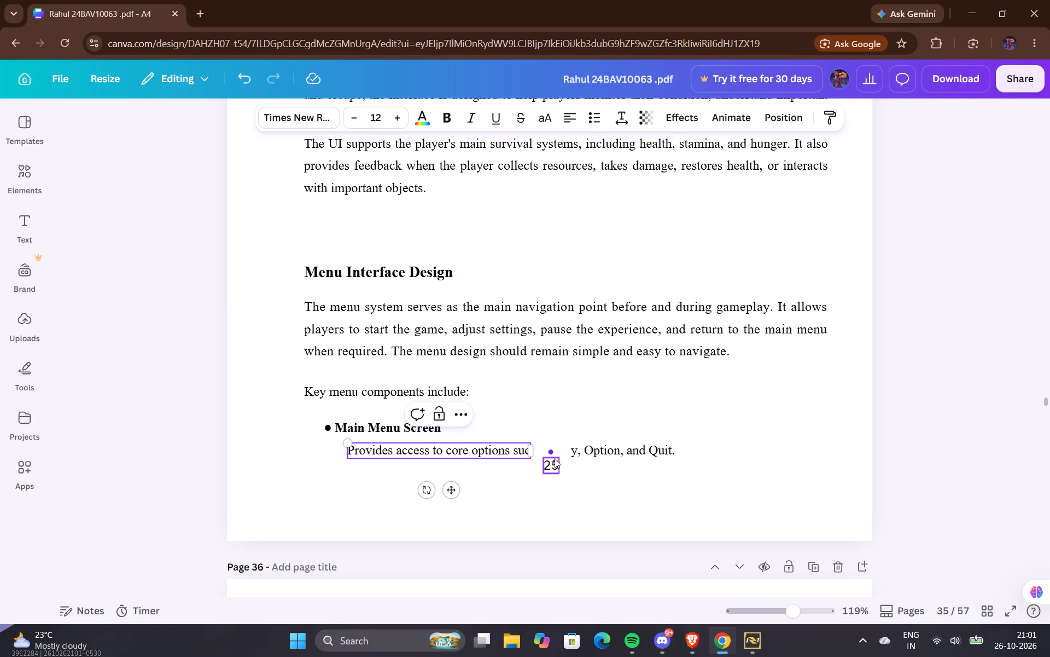
pyautogui.press('Right')
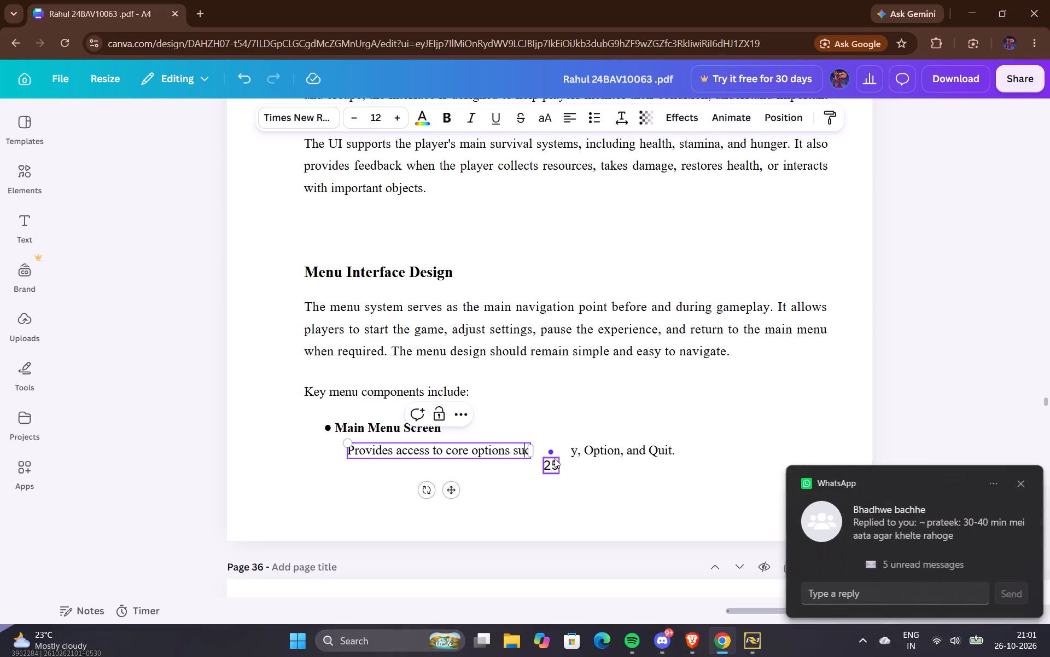
pyautogui.press('Right')
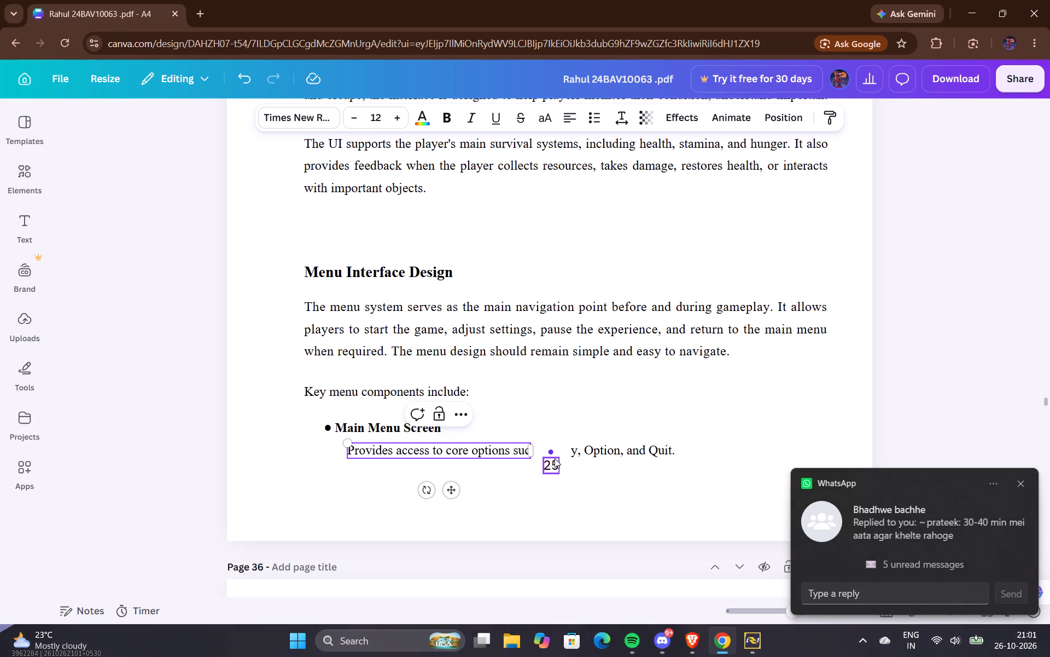
pyautogui.press('BackSpace')
pyautogui.press('BackSpace')
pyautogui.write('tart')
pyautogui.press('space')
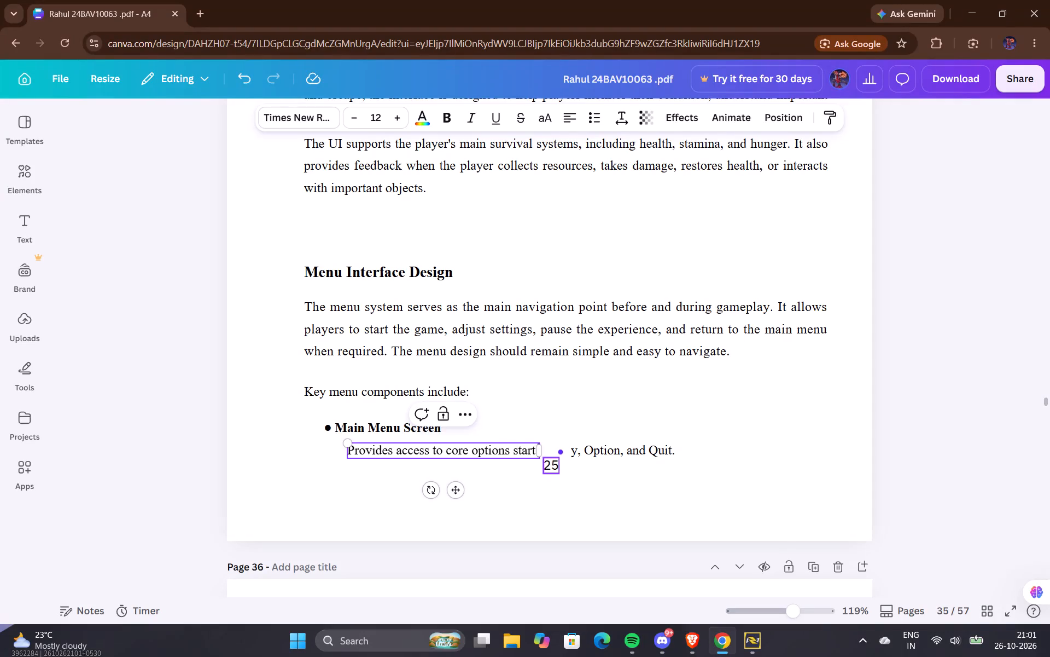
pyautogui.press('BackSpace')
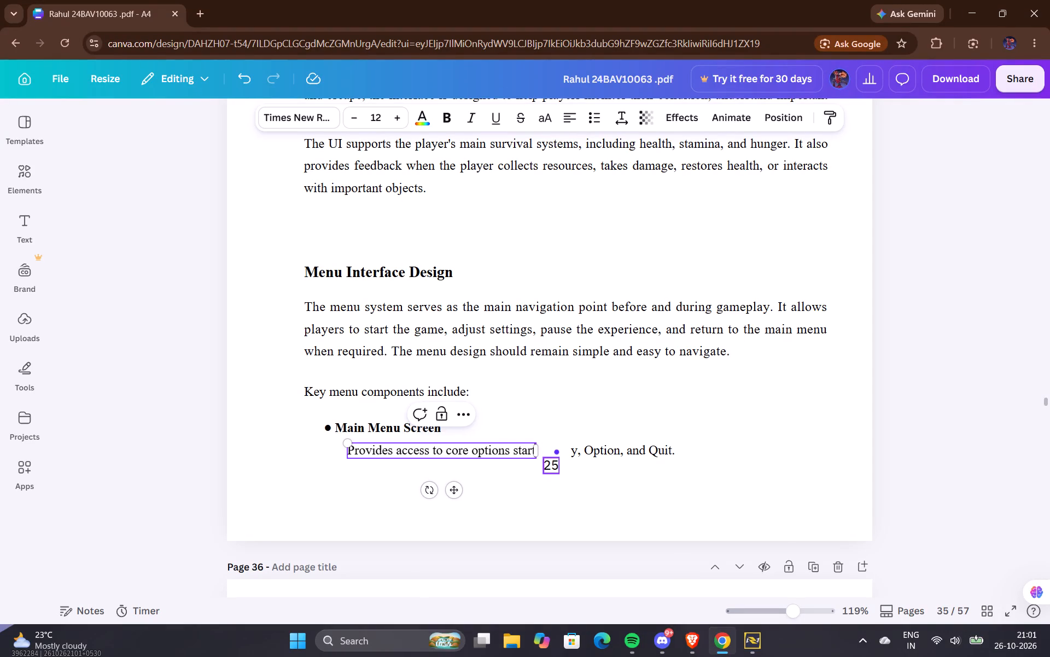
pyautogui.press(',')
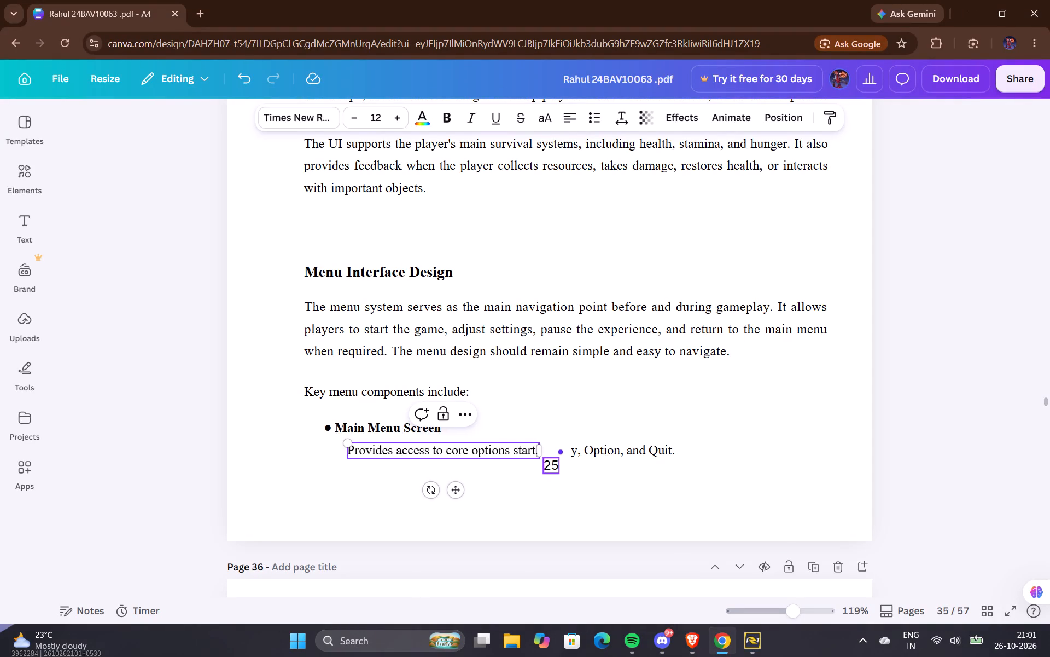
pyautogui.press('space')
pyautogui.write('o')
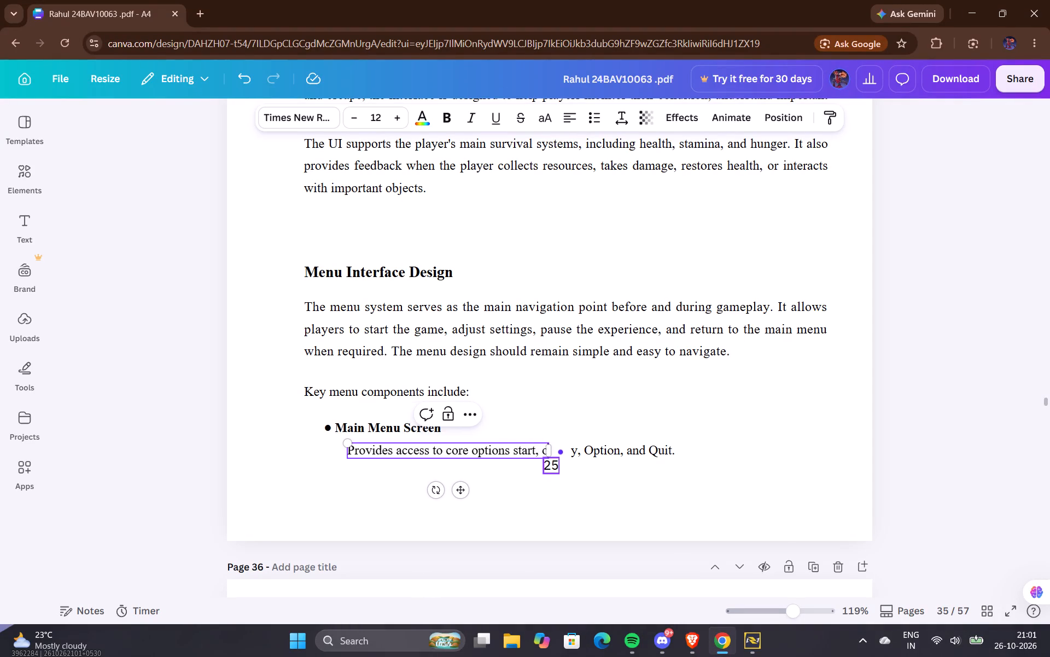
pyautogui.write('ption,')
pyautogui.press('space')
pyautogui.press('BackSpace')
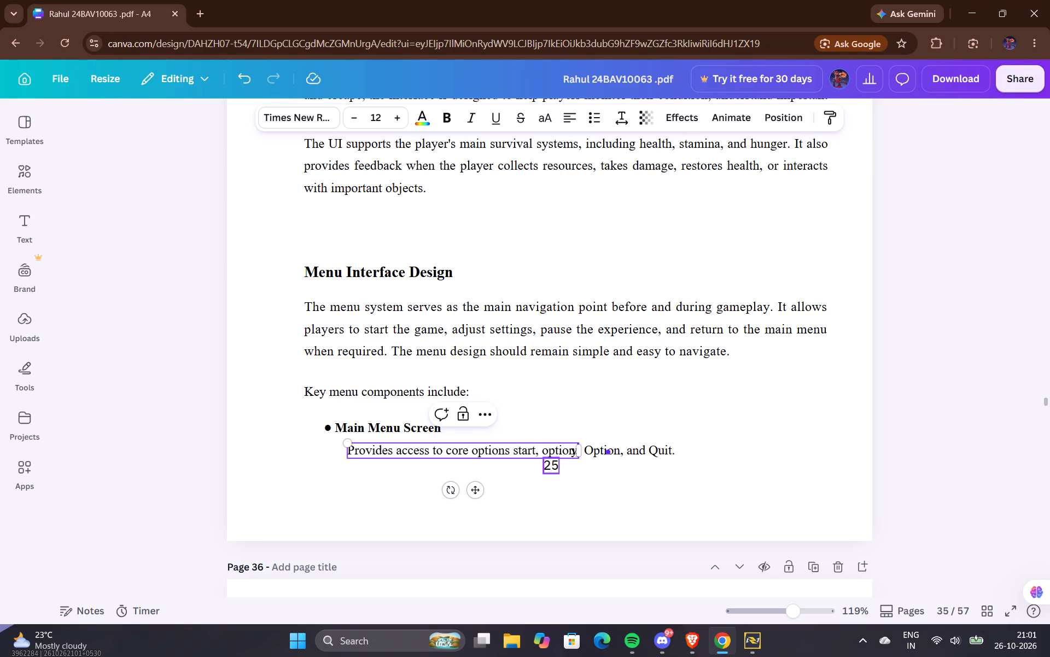
# Complete the Main Menu Screen line on page 35 so it ends "option and quit.".
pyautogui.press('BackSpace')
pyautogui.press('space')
pyautogui.write('and Q')
pyautogui.press('BackSpace')
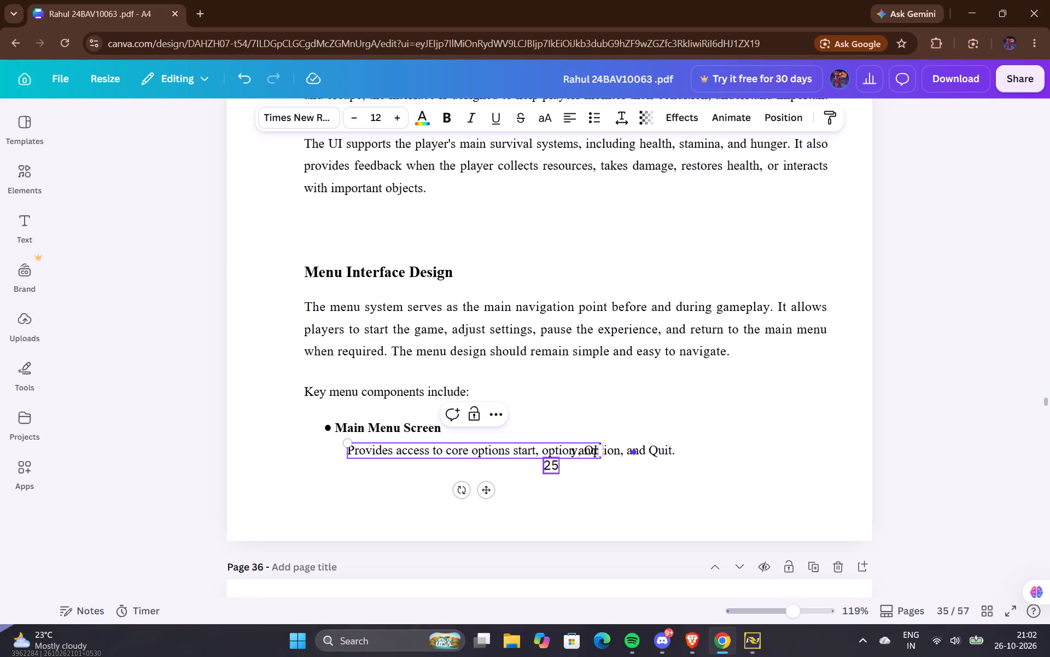
pyautogui.write('quit')
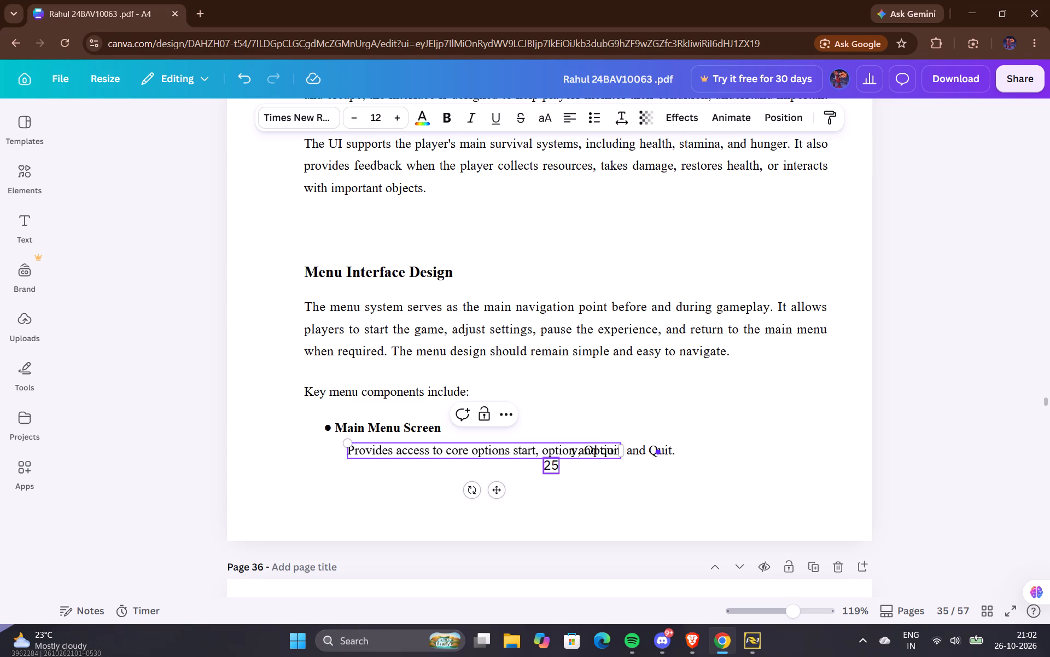
pyautogui.press('.')
pyautogui.click(643, 414)
# Delete the leftover "y, Option, and Quit." text fragment overlapping the Main Menu Screen line.
pyautogui.click(652, 452)
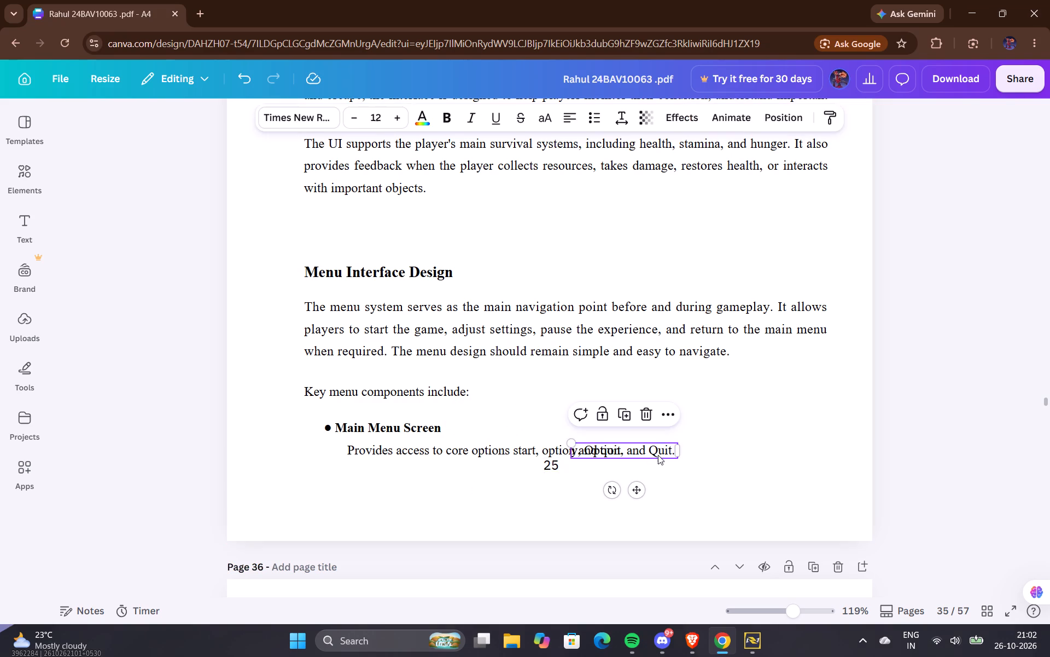
pyautogui.press('BackSpace')
# Review the menu bullet list and in-game UI text on pages 35 and 36 for remaining layout errors.
pyautogui.scroll(-2, 453, 468)
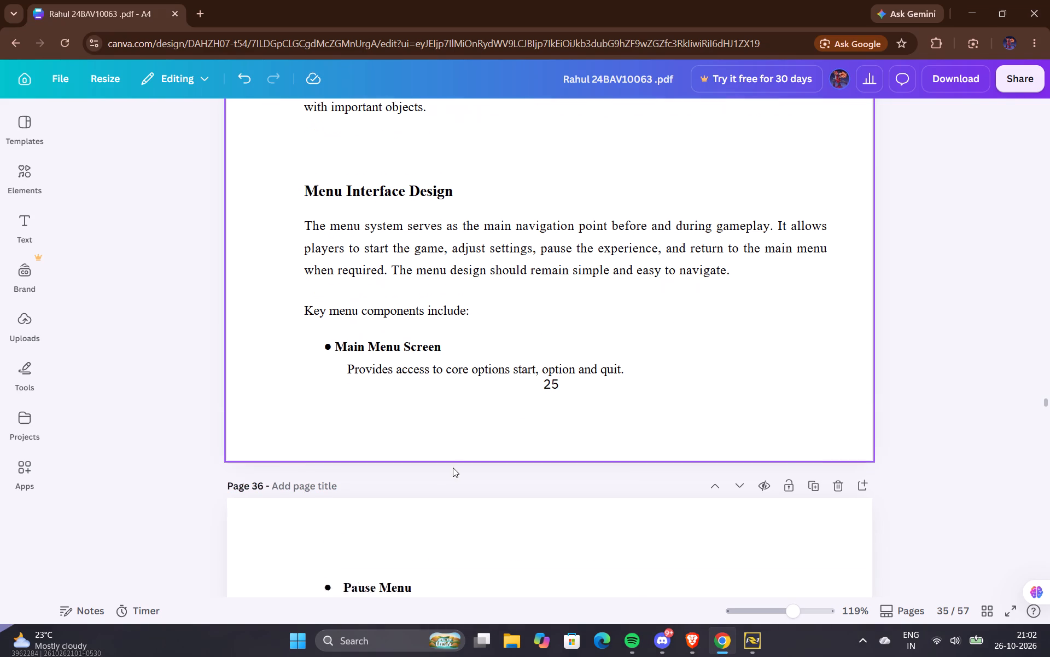
pyautogui.scroll(-4, 453, 468)
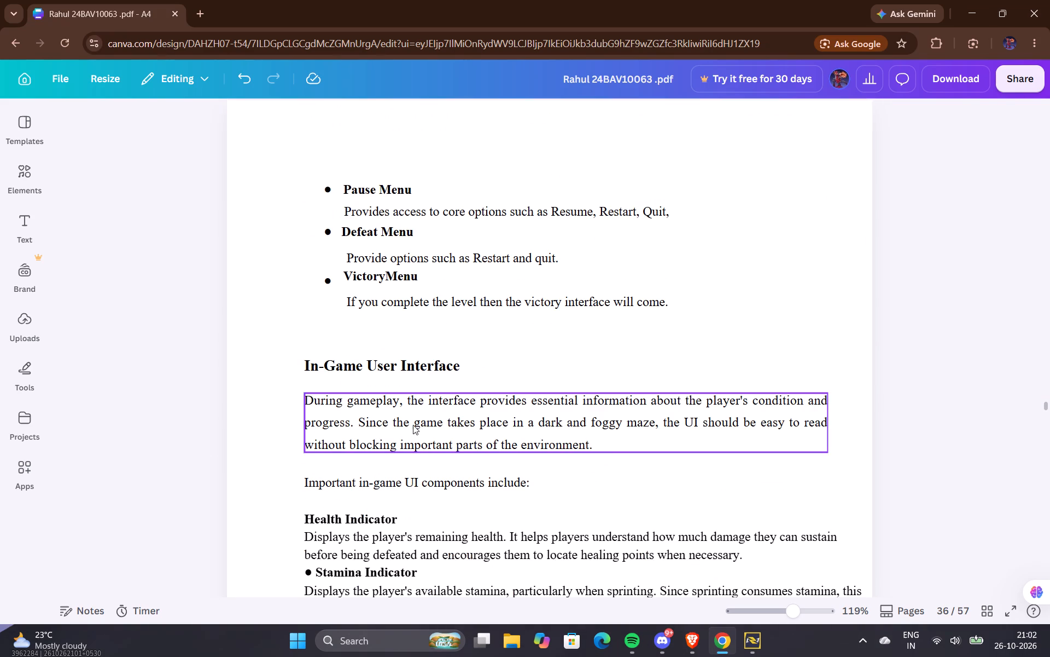
pyautogui.scroll(-1, 413, 425)
pyautogui.scroll(1, 411, 418)
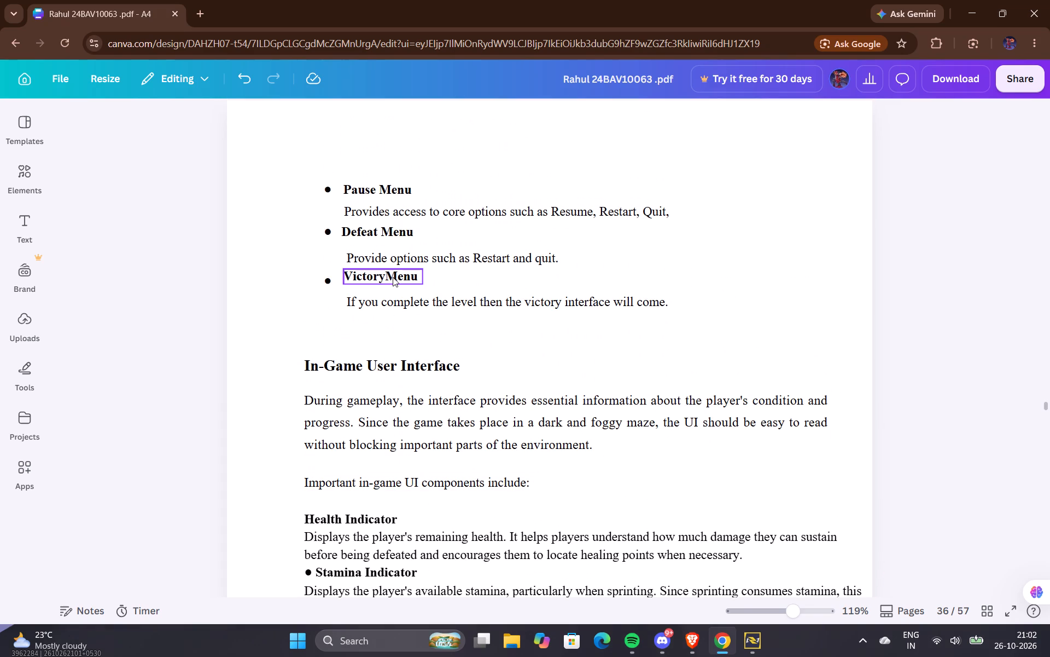
pyautogui.scroll(-9, 423, 326)
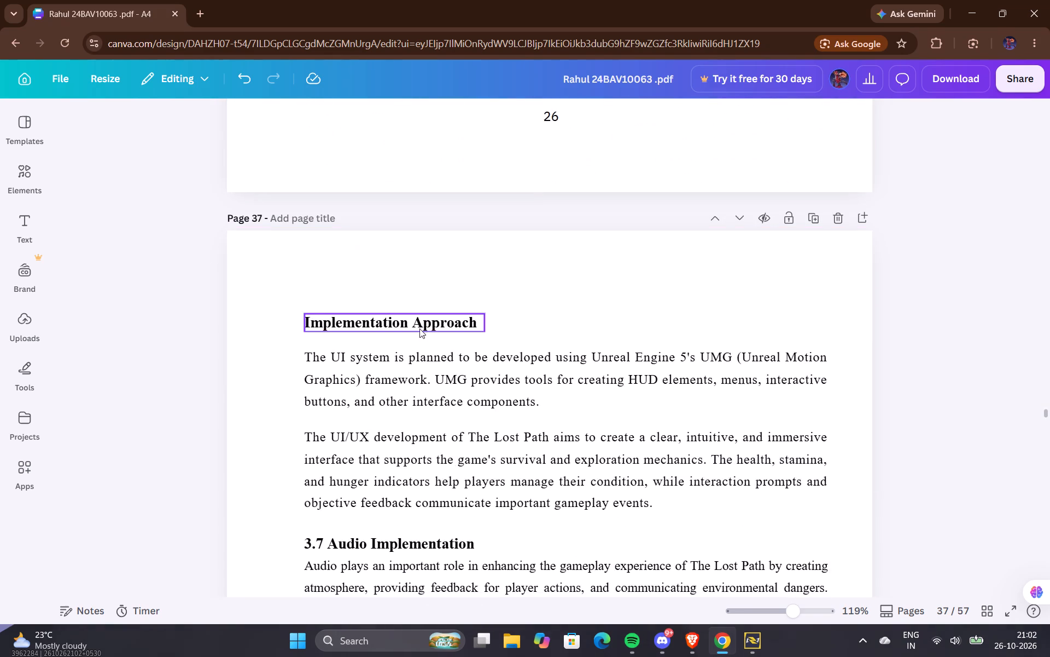
# Review pages 37 to 40, from Implementation Approach through the Post-Production opening, for broken text and spacing.
pyautogui.scroll(-2, 419, 328)
pyautogui.scroll(8, 419, 327)
pyautogui.scroll(-9, 419, 327)
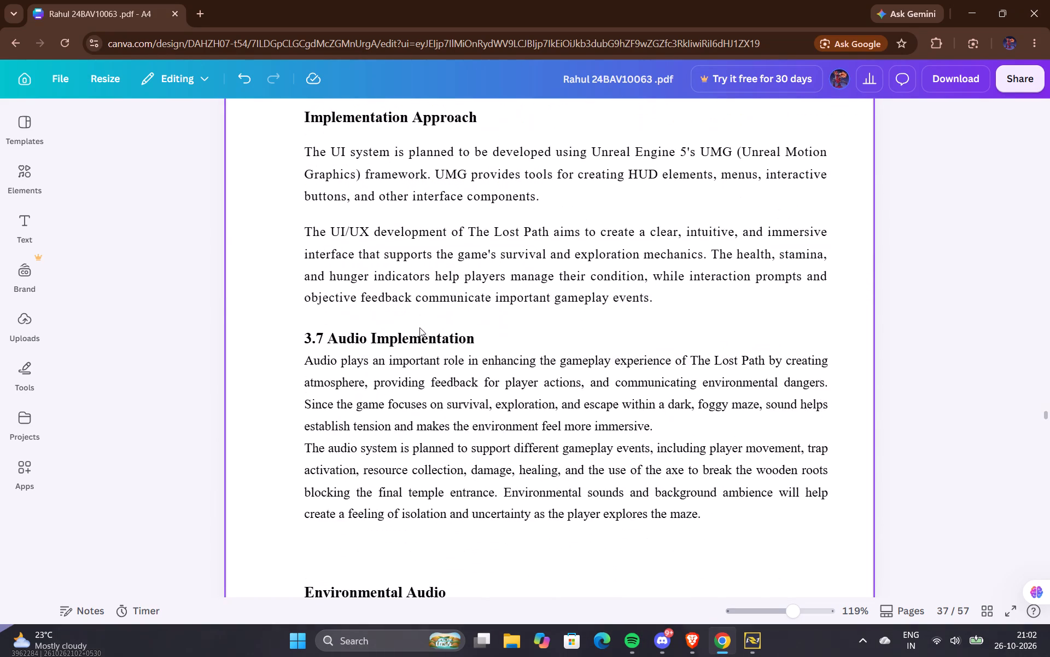
pyautogui.scroll(-9, 419, 327)
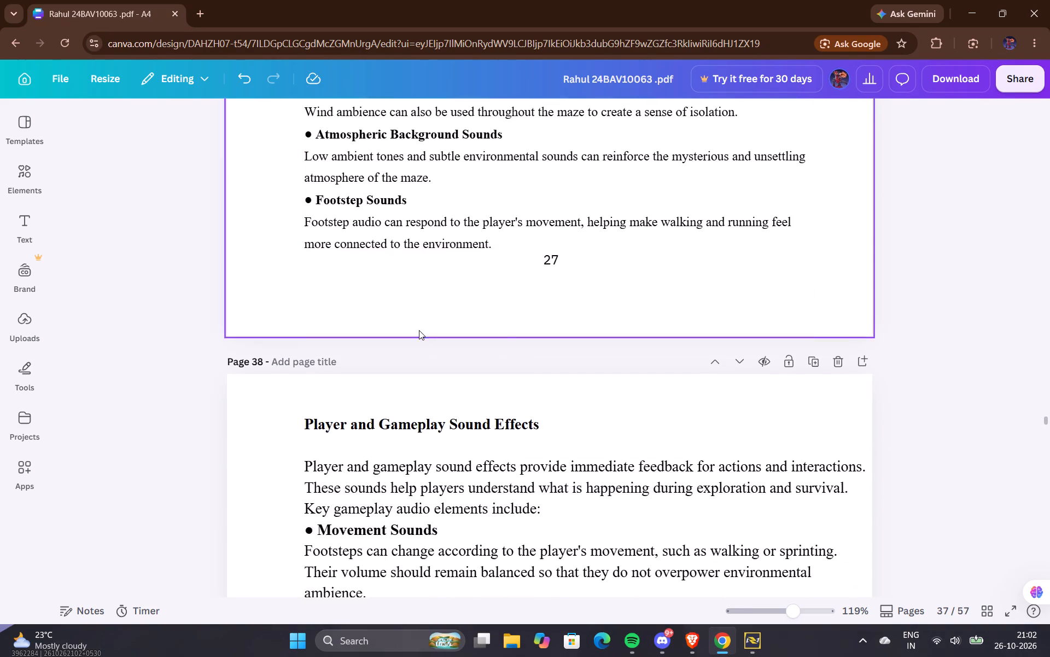
pyautogui.scroll(-11, 419, 330)
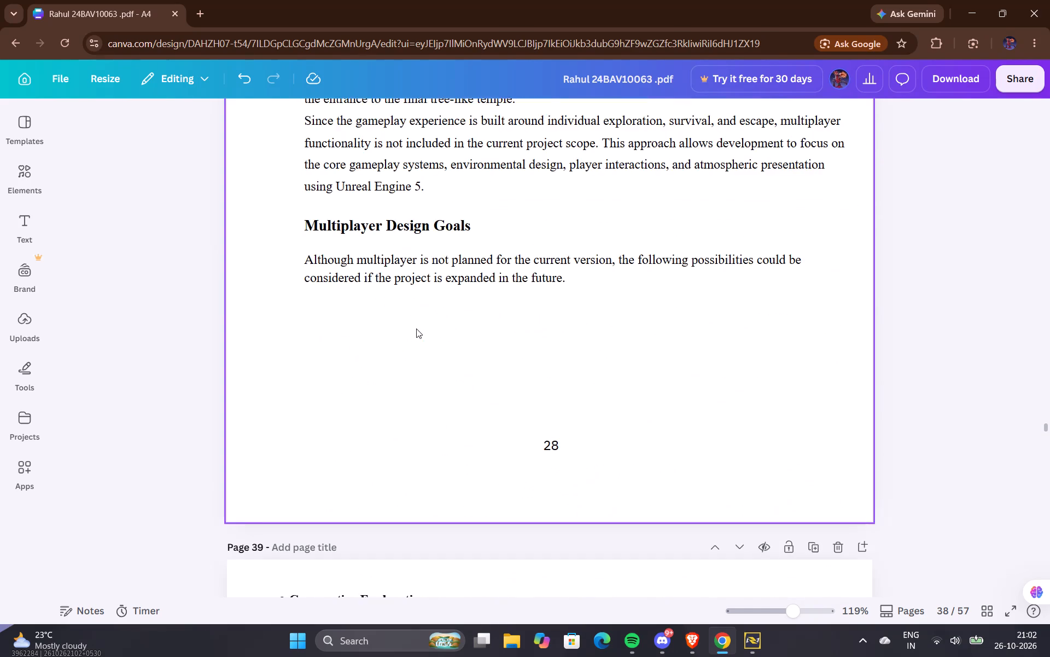
pyautogui.scroll(-11, 416, 328)
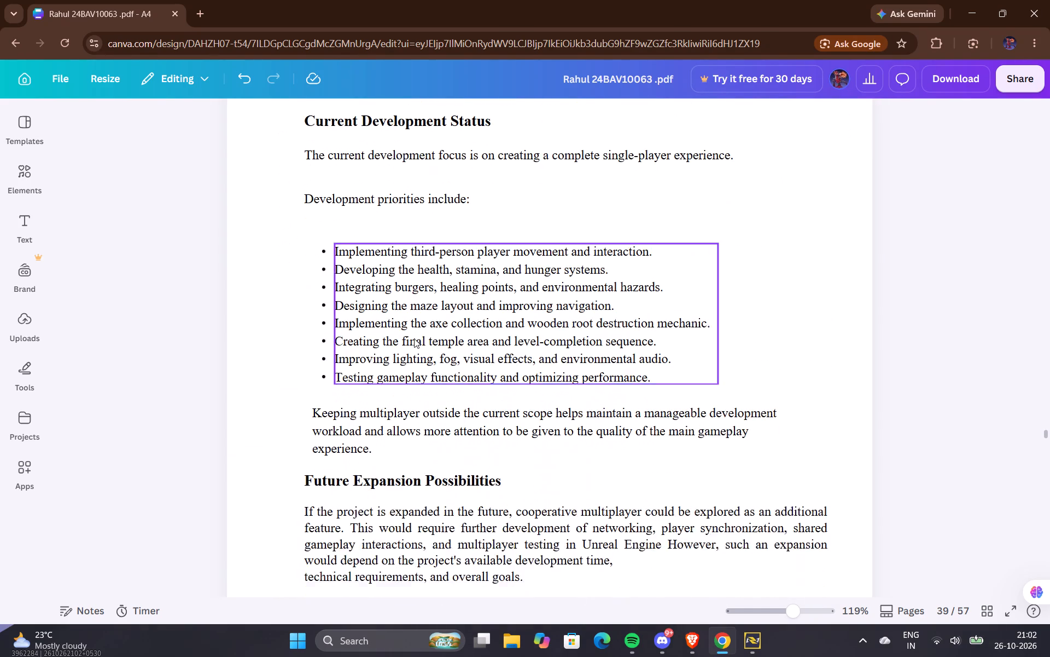
pyautogui.scroll(-5, 414, 337)
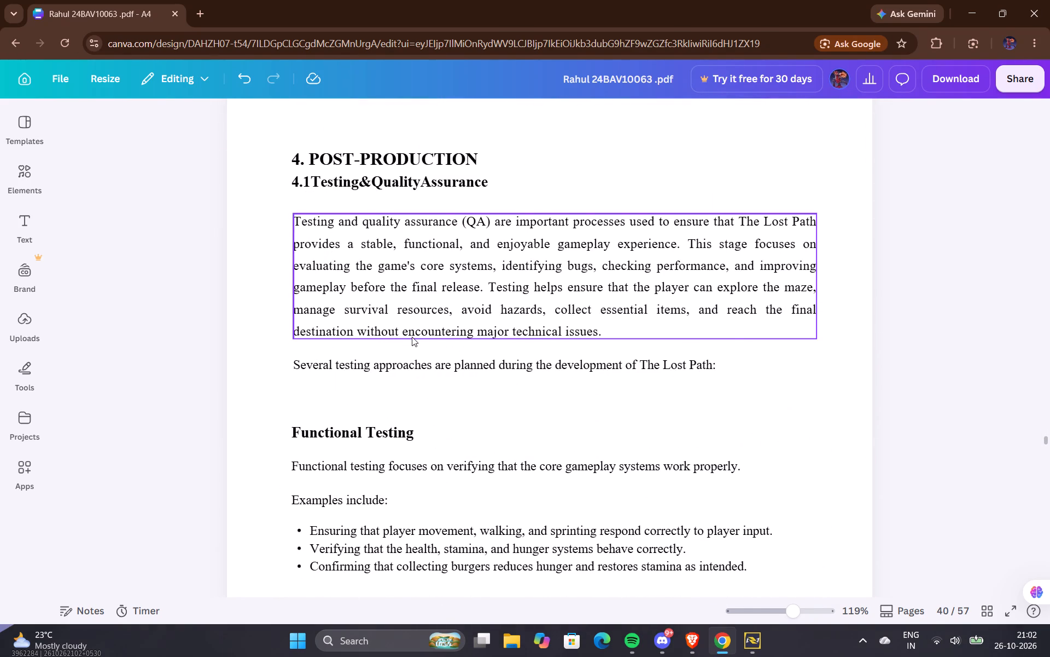
# Move the two introductory paragraphs under the 4.1 heading on page 40 slightly down together, keeping their horizontal alignment.
pyautogui.scroll(2, 412, 337)
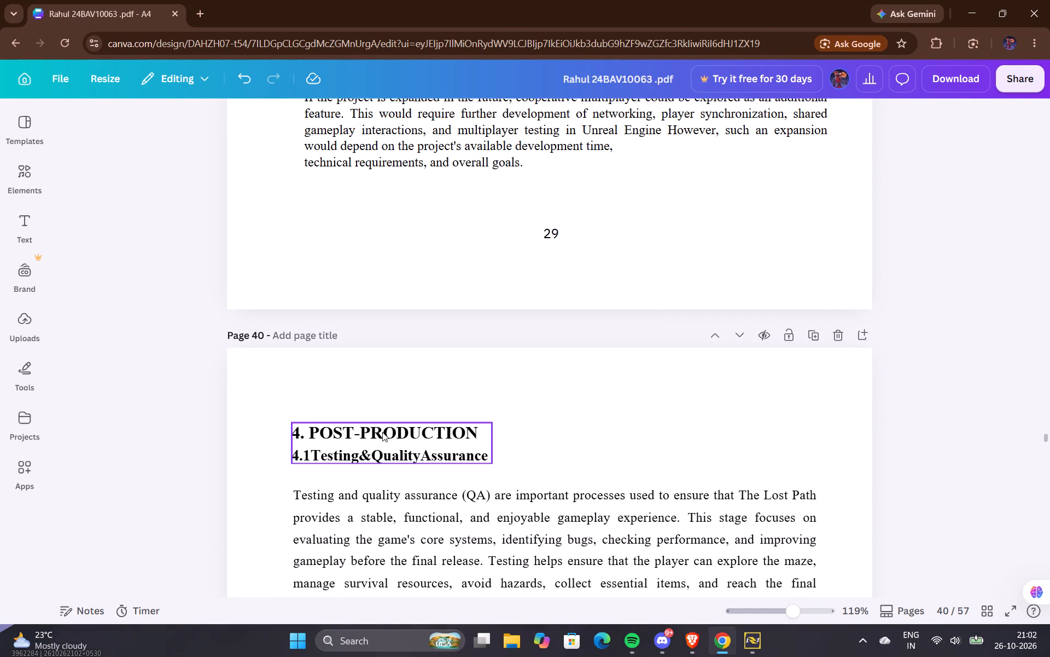
pyautogui.scroll(-3, 381, 430)
pyautogui.scroll(2, 382, 428)
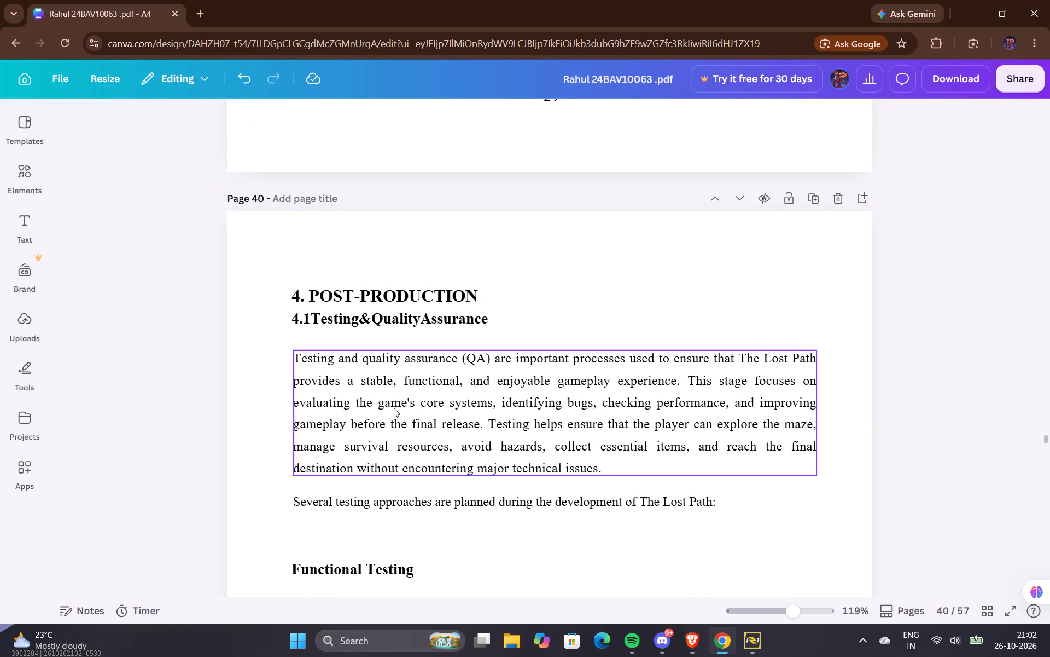
pyautogui.click(398, 401)
pyautogui.keyDown('shift'); pyautogui.click(382, 497); pyautogui.keyUp('shift')
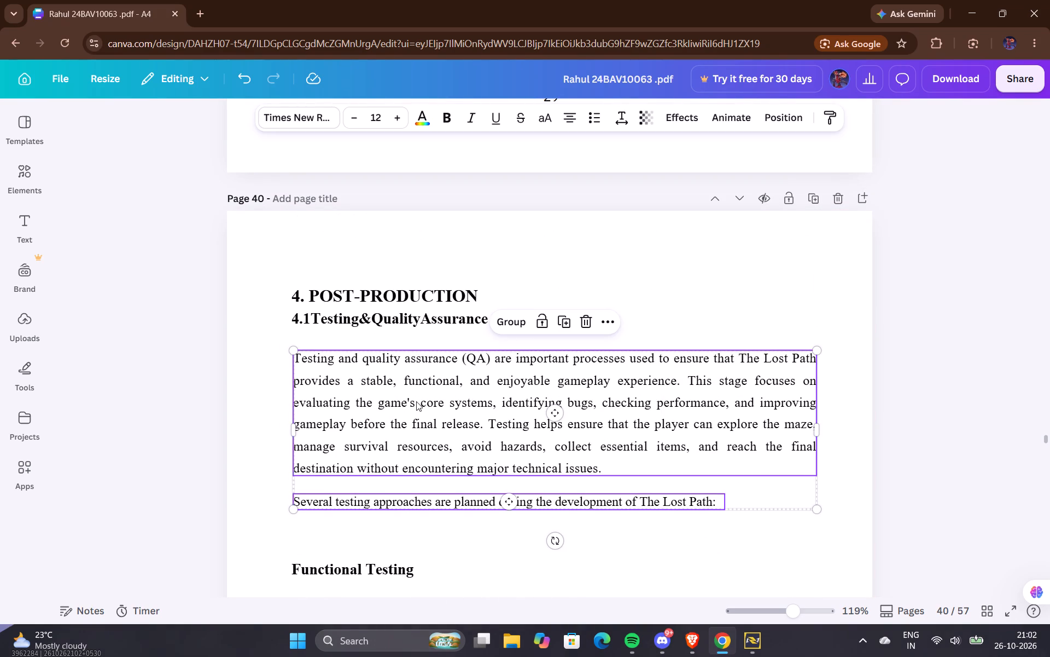
pyautogui.moveTo(416, 400); pyautogui.dragTo(413, 412)
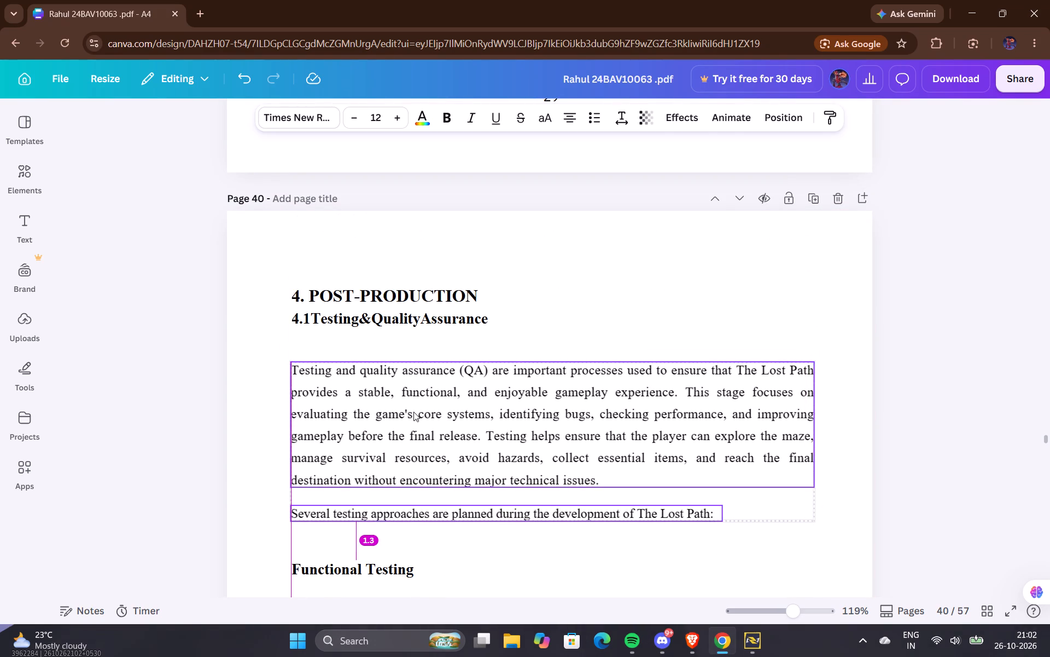
pyautogui.hotkey('ctrl', 'z')
pyautogui.keyDown('shift'); pyautogui.moveTo(414, 401); pyautogui.dragTo(413, 421); pyautogui.keyUp('shift')
# Insert a blank line between the "4. POST-PRODUCTION" and "4.1Testing&QualityAssurance" headings on page 40.
pyautogui.doubleClick(380, 313)
pyautogui.click(481, 293)
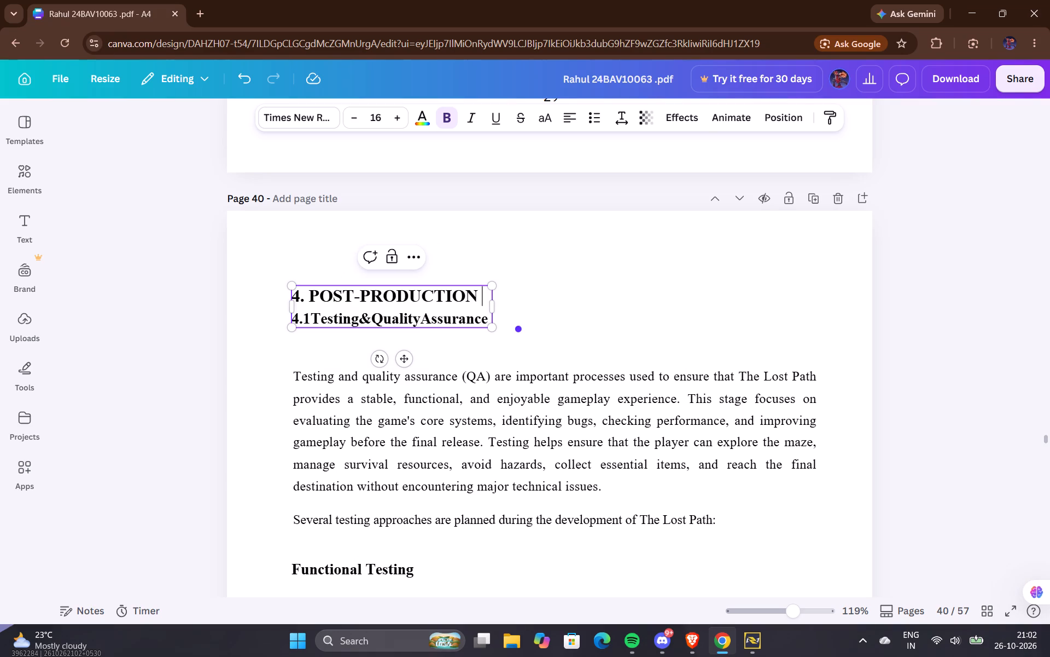
pyautogui.press('Return')
pyautogui.click(555, 298)
# Review the testing, bug fixing and optimization sections on pages 40 to 43 for broken text and misplaced bullets.
pyautogui.scroll(-2, 437, 382)
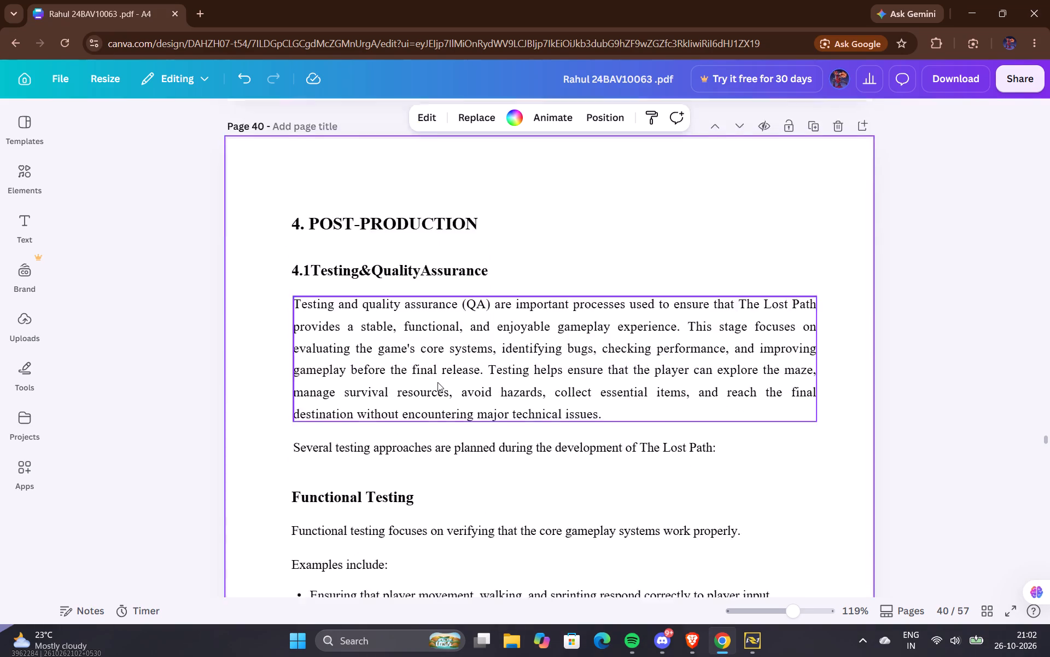
pyautogui.scroll(-5, 437, 382)
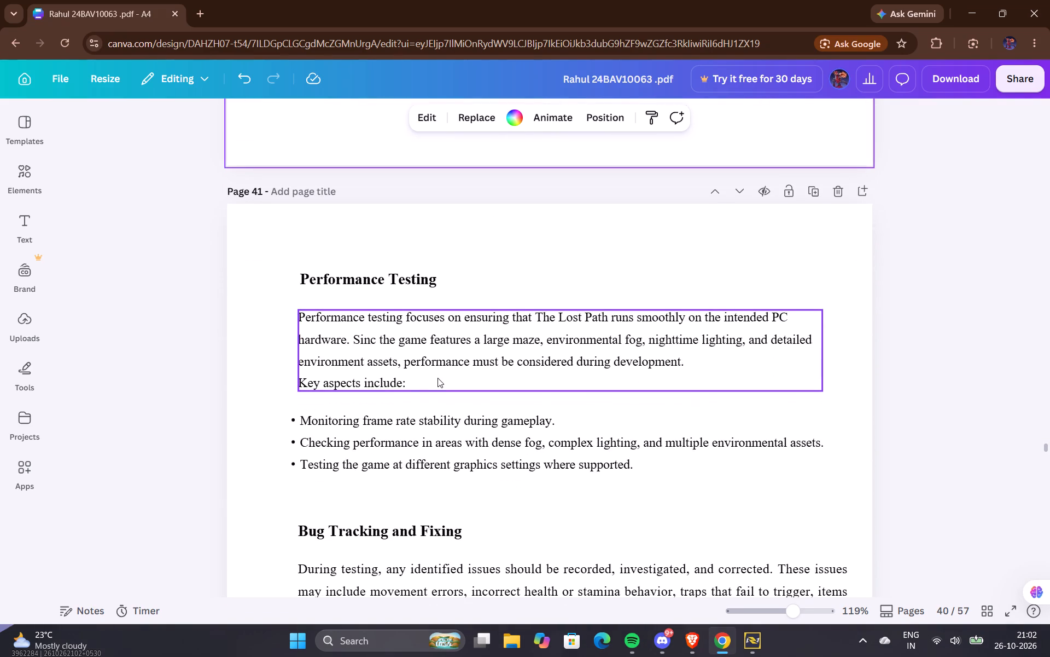
pyautogui.scroll(-6, 437, 378)
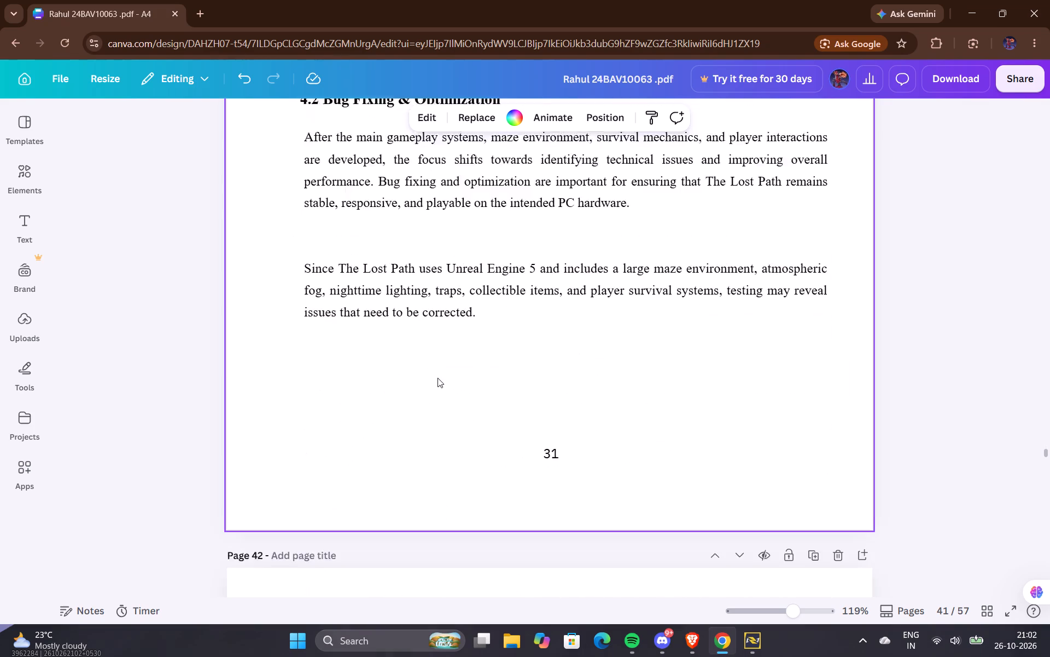
pyautogui.scroll(2, 437, 378)
pyautogui.scroll(-2, 437, 378)
pyautogui.scroll(5, 437, 378)
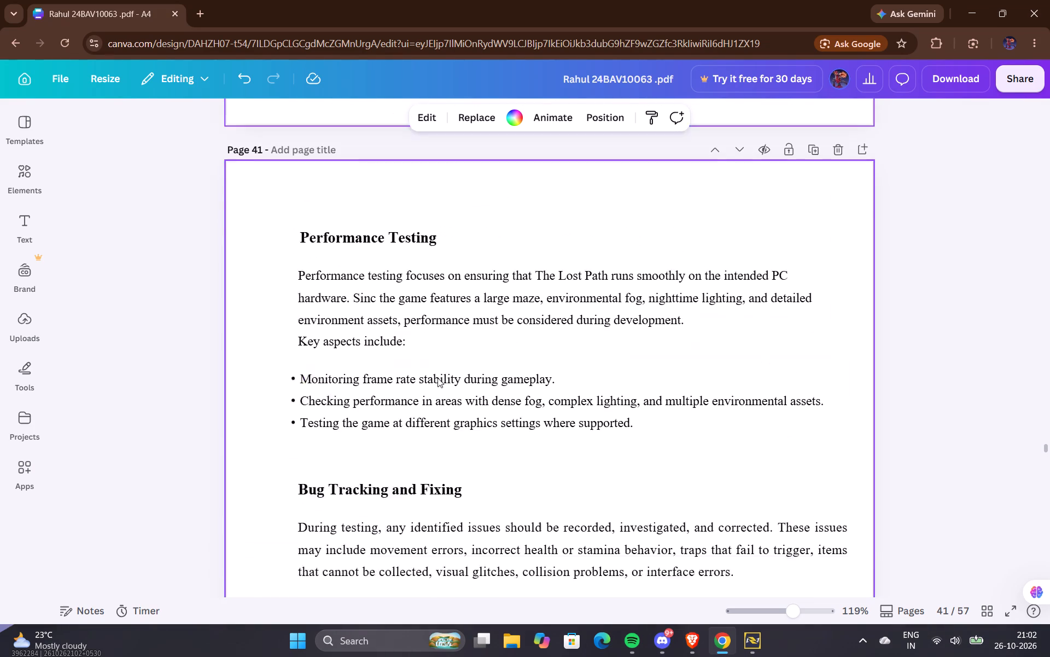
pyautogui.scroll(-5, 437, 378)
pyautogui.scroll(3, 437, 378)
pyautogui.scroll(-1, 437, 378)
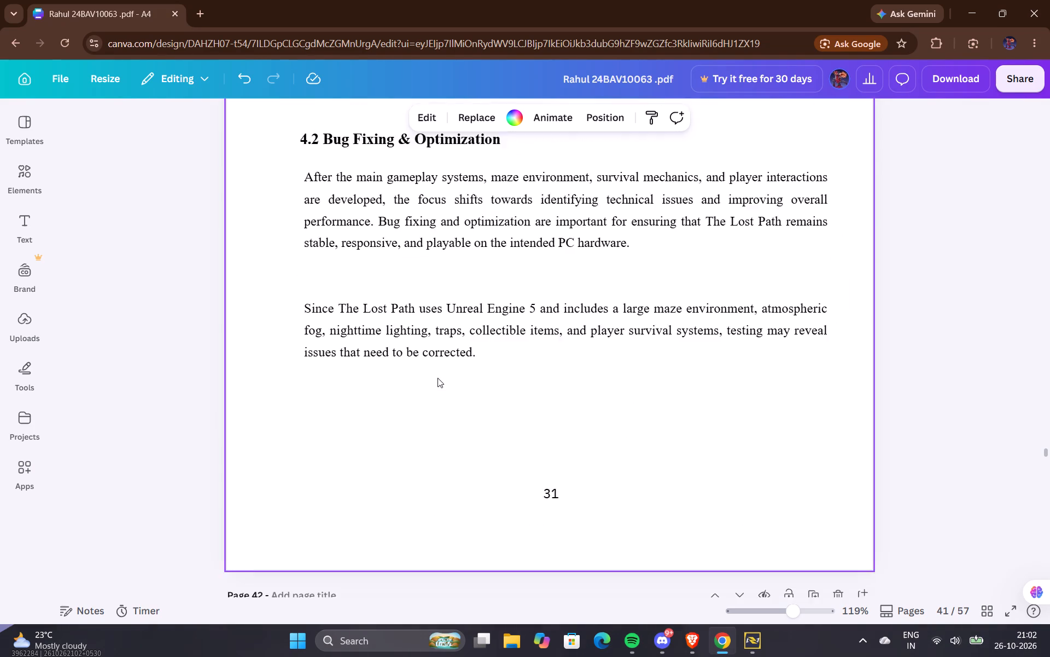
pyautogui.scroll(-5, 437, 378)
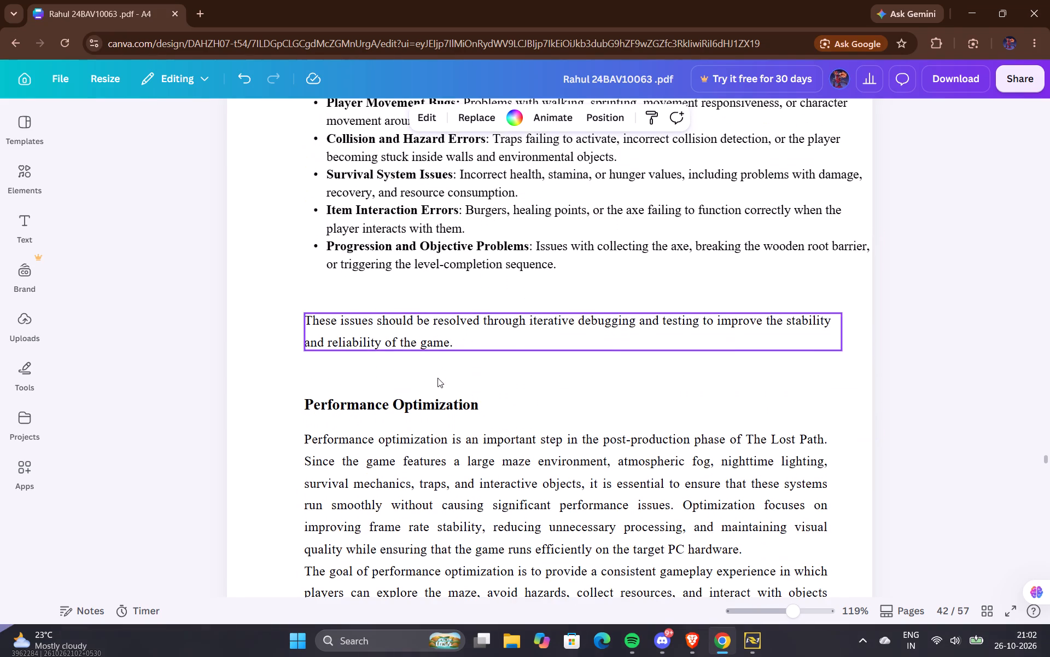
pyautogui.scroll(-6, 437, 378)
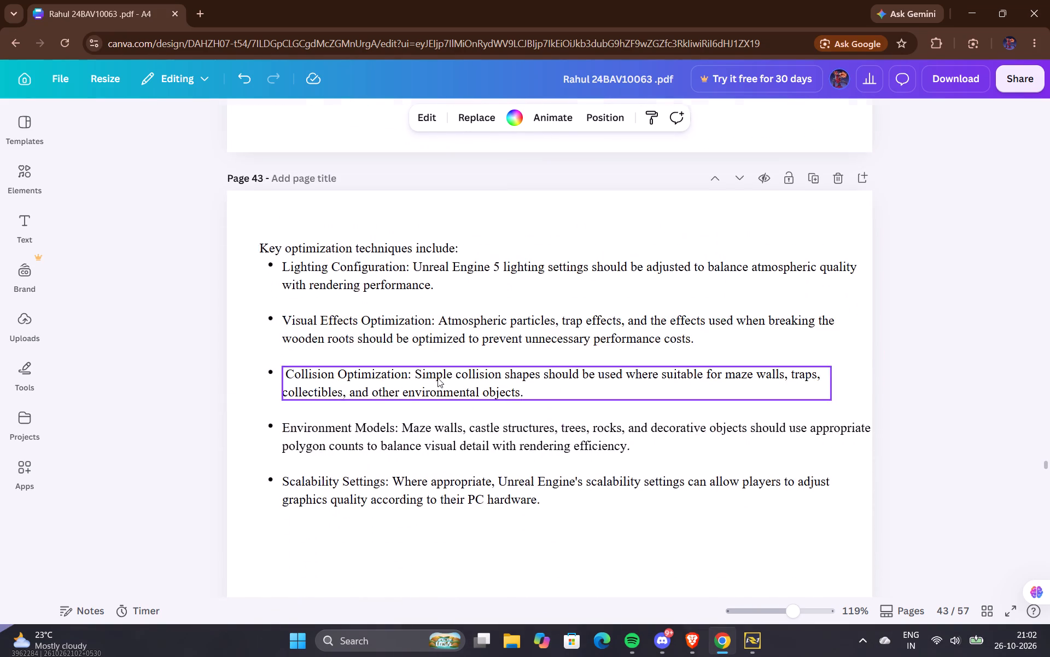
# Review pages 43 to 49, from the optimization techniques through the deployment section, for text and layout errors.
pyautogui.scroll(-9, 437, 378)
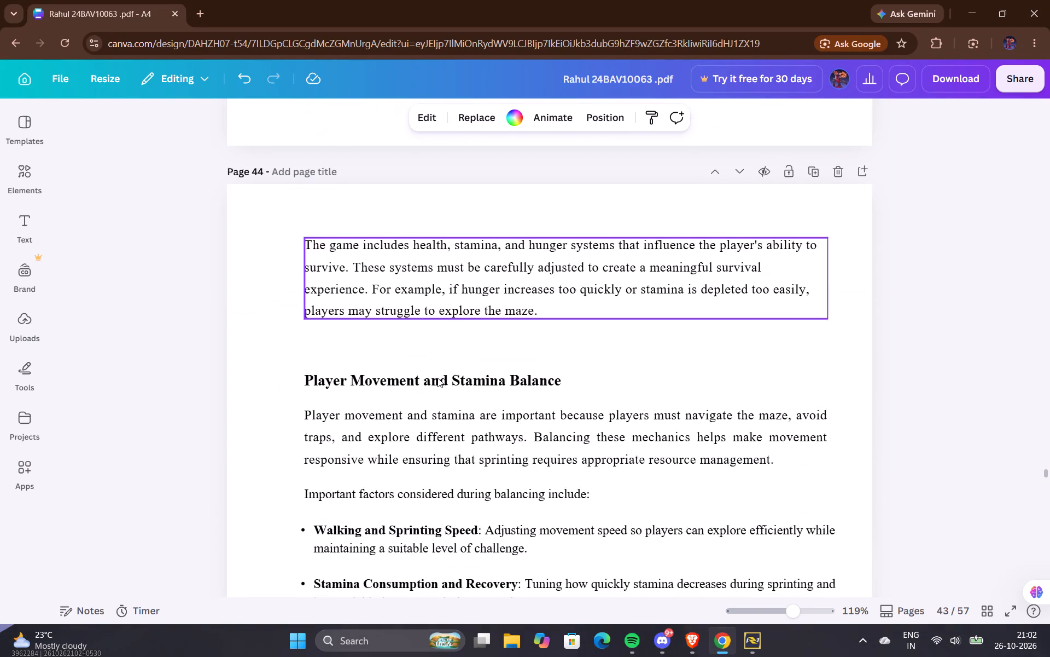
pyautogui.scroll(-16, 437, 378)
pyautogui.scroll(-14, 437, 378)
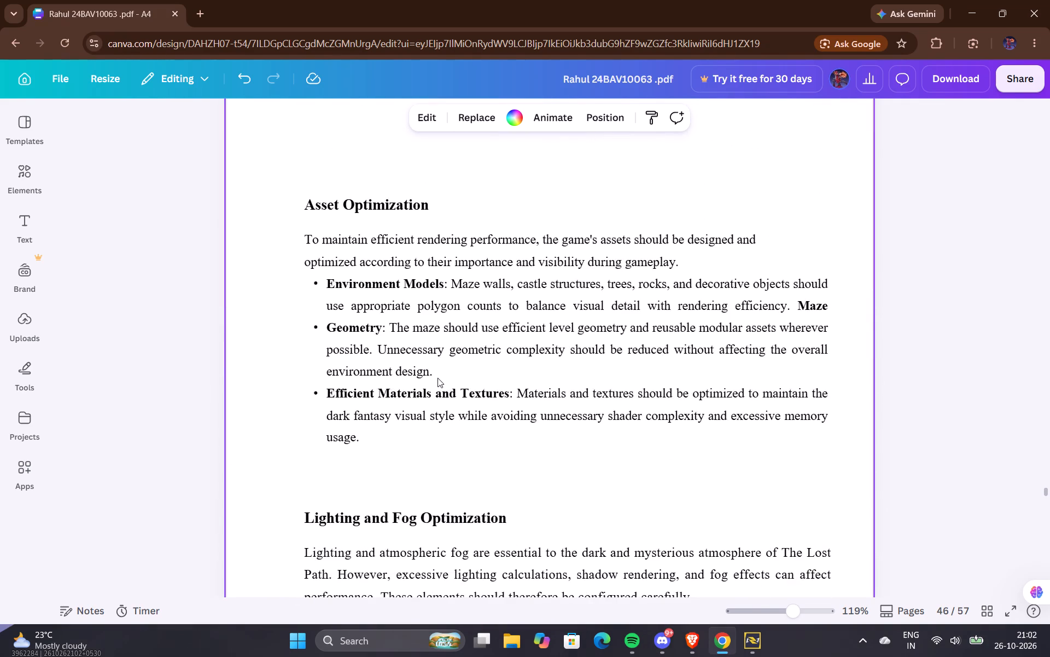
pyautogui.scroll(-9, 437, 378)
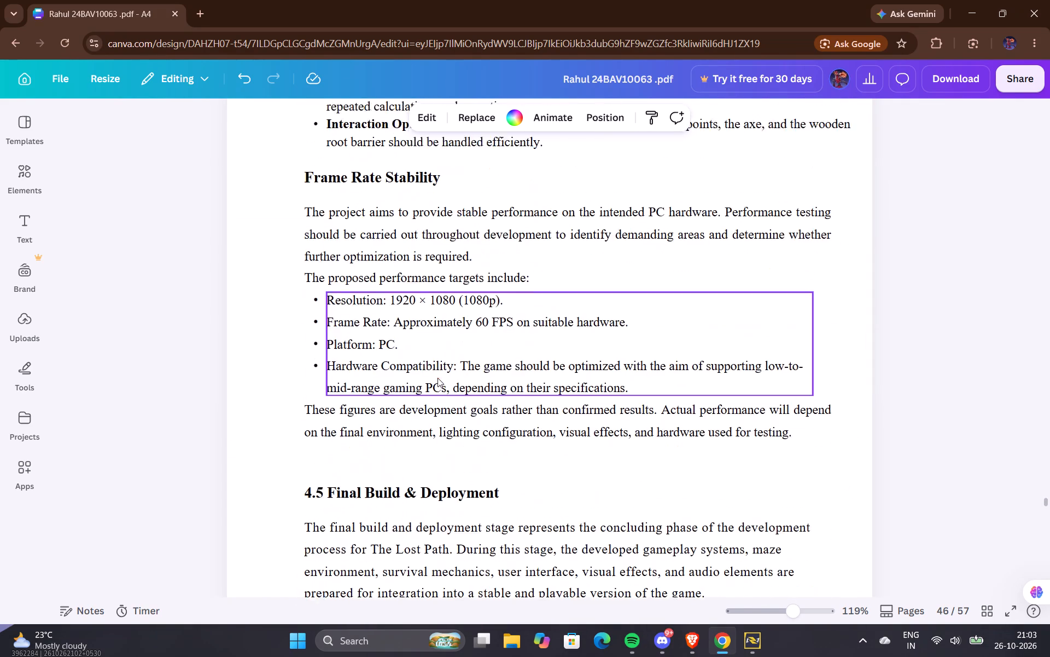
pyautogui.scroll(-19, 437, 378)
# Recheck the final build and deployment text on pages 47 to 49 for garbled lines and spacing.
pyautogui.scroll(3, 437, 378)
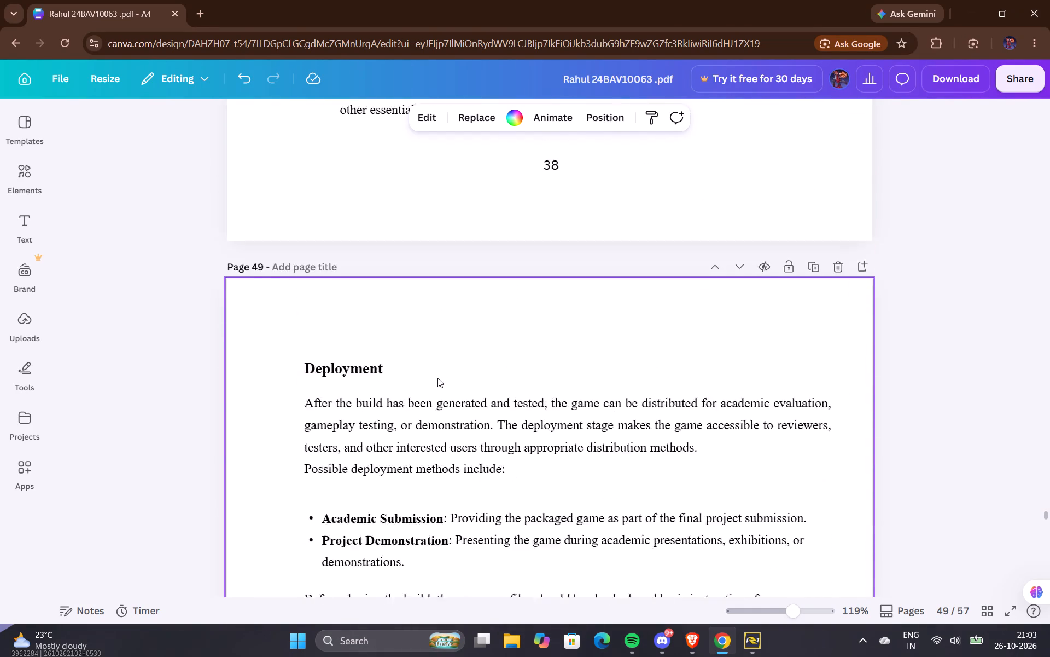
pyautogui.scroll(5, 437, 378)
pyautogui.scroll(-6, 437, 378)
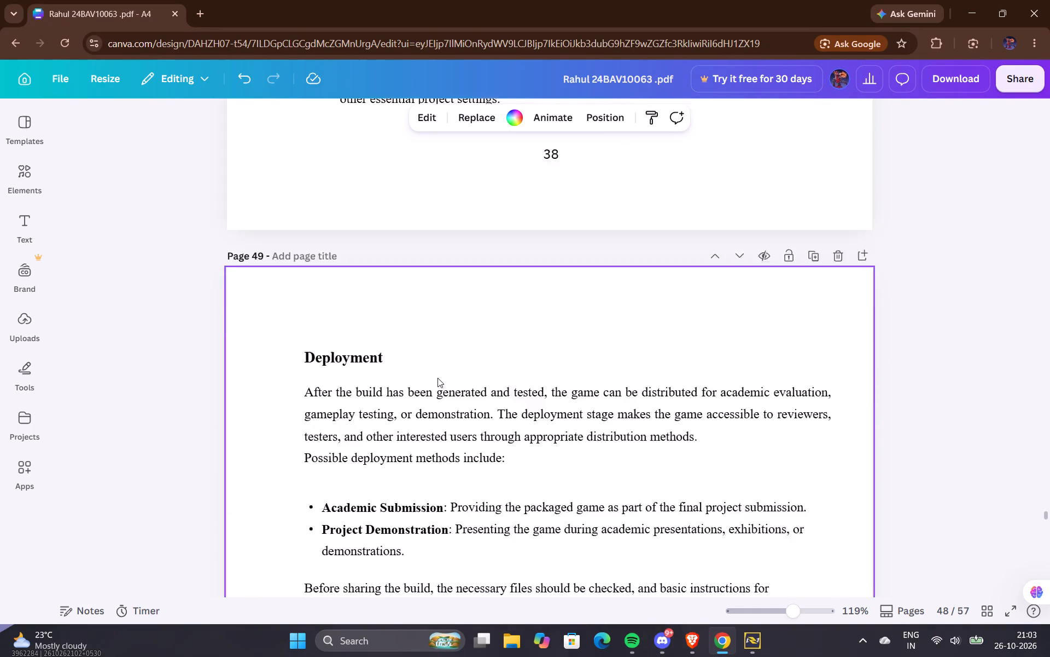
pyautogui.scroll(16, 437, 378)
pyautogui.scroll(-3, 437, 378)
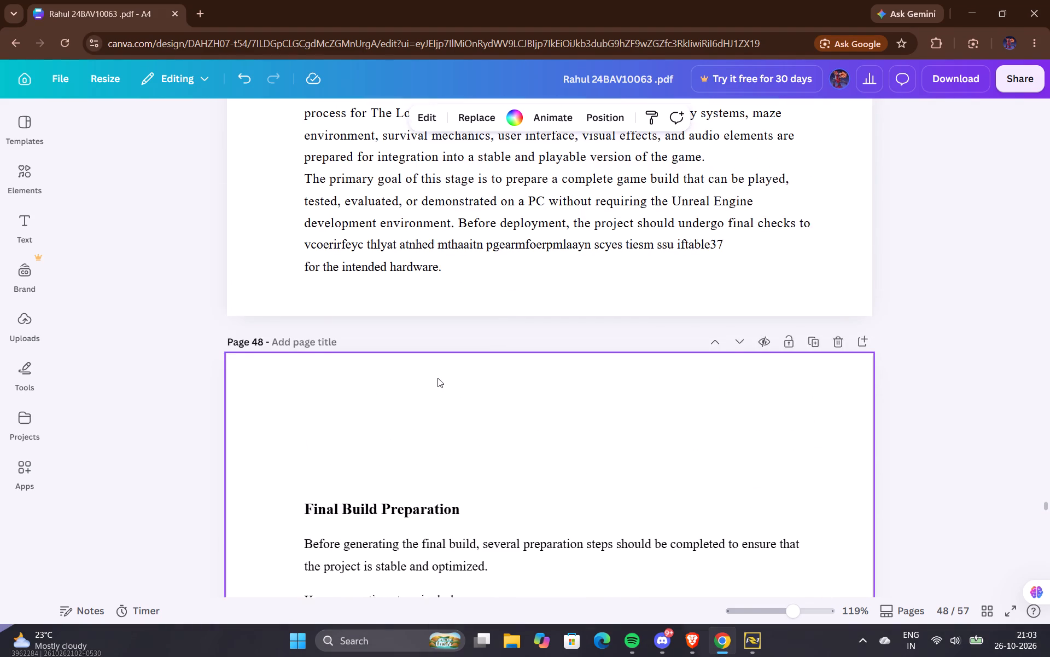
pyautogui.scroll(-18, 437, 378)
pyautogui.scroll(-6, 437, 378)
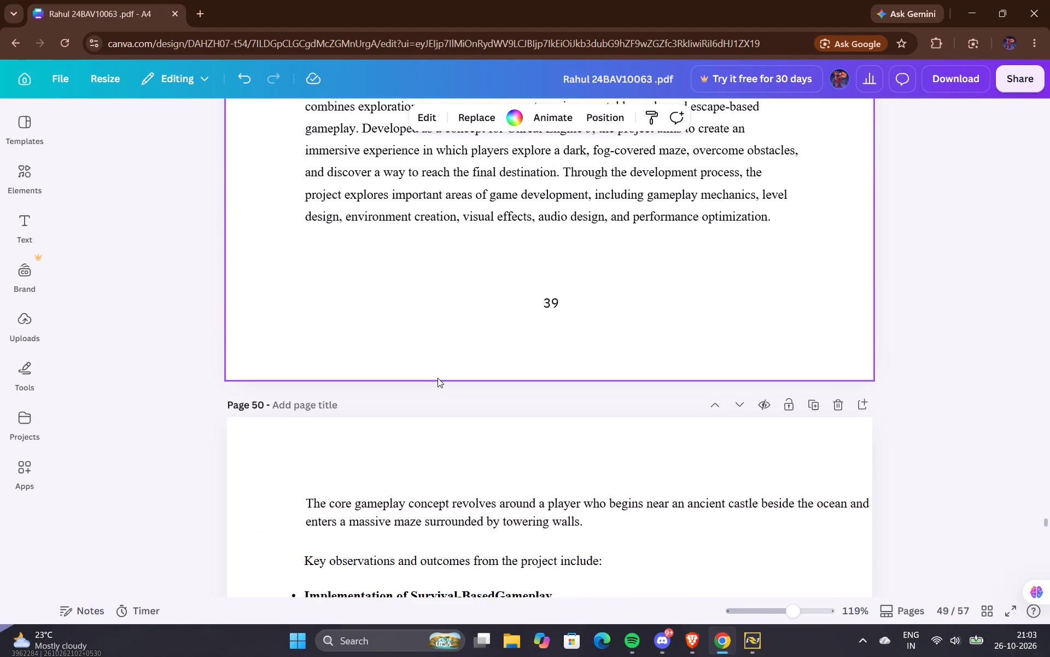
# Examine the project outcomes and the reference list on pages 50 to 52 for missing spaces and misplaced text.
pyautogui.scroll(-10, 437, 378)
pyautogui.scroll(5, 437, 378)
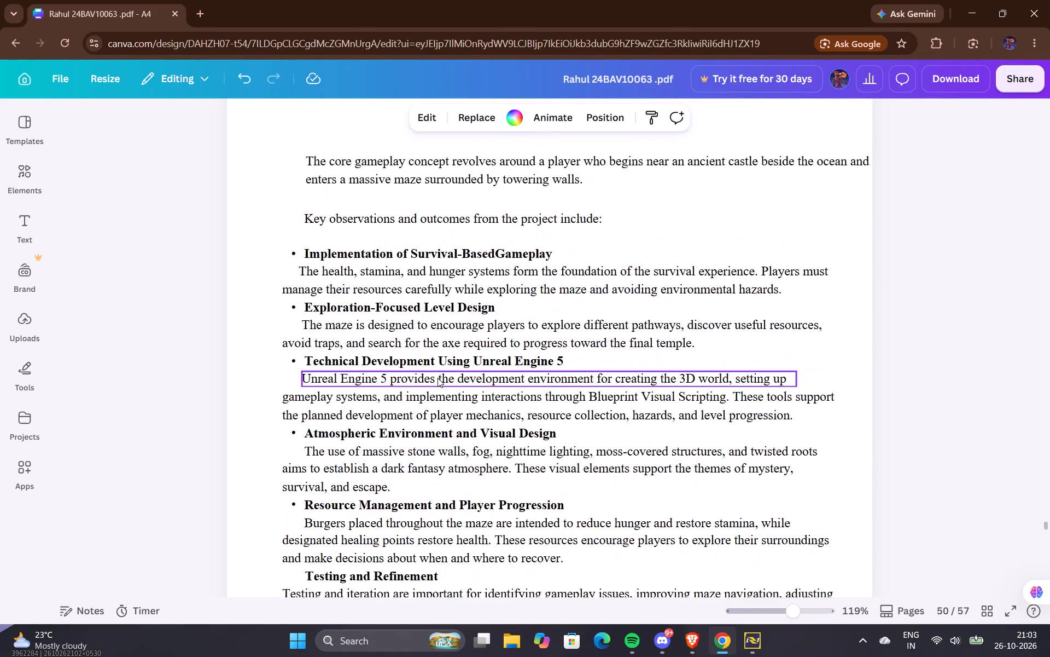
pyautogui.scroll(-12, 437, 378)
pyautogui.scroll(1, 437, 378)
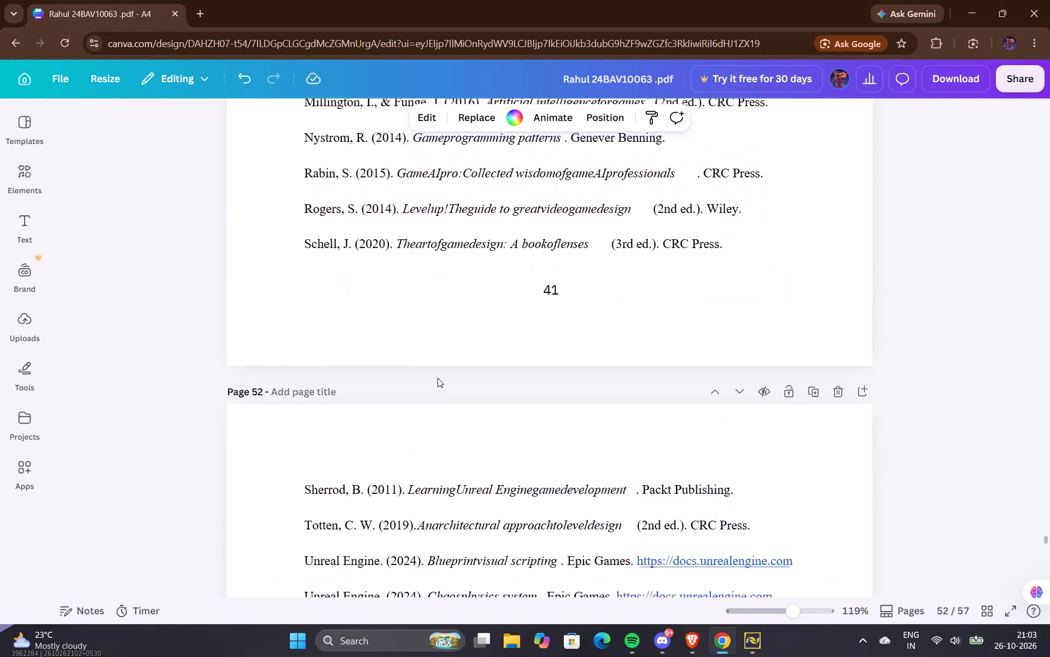
pyautogui.scroll(4, 437, 378)
pyautogui.scroll(-12, 437, 378)
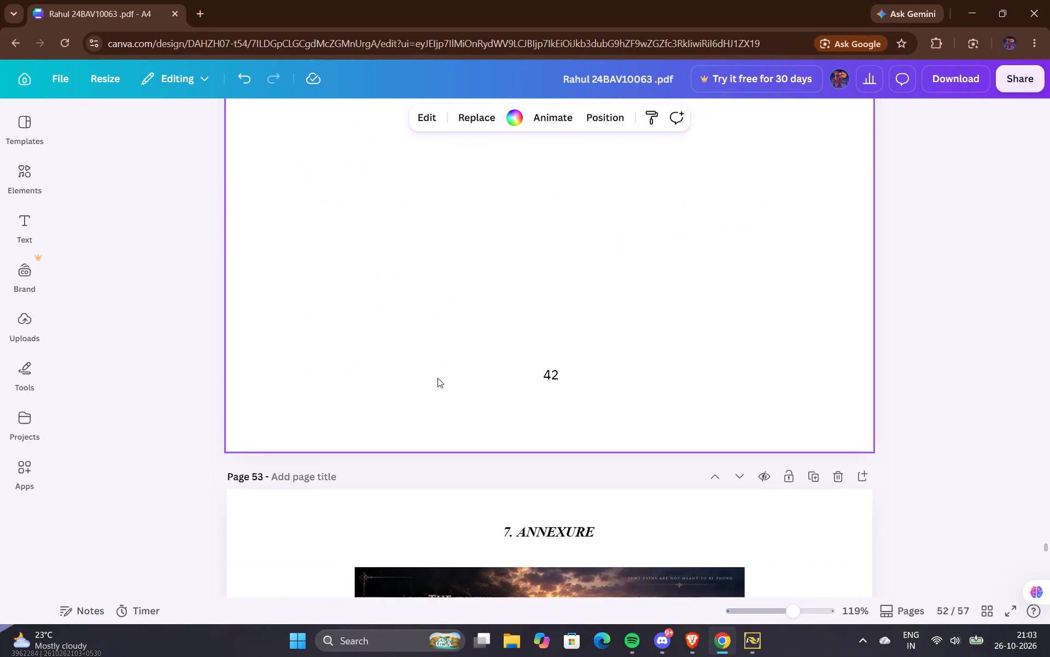
# Examine the annexure figures, captions and headings on pages 53 to 56 for layout problems.
pyautogui.scroll(-12, 437, 378)
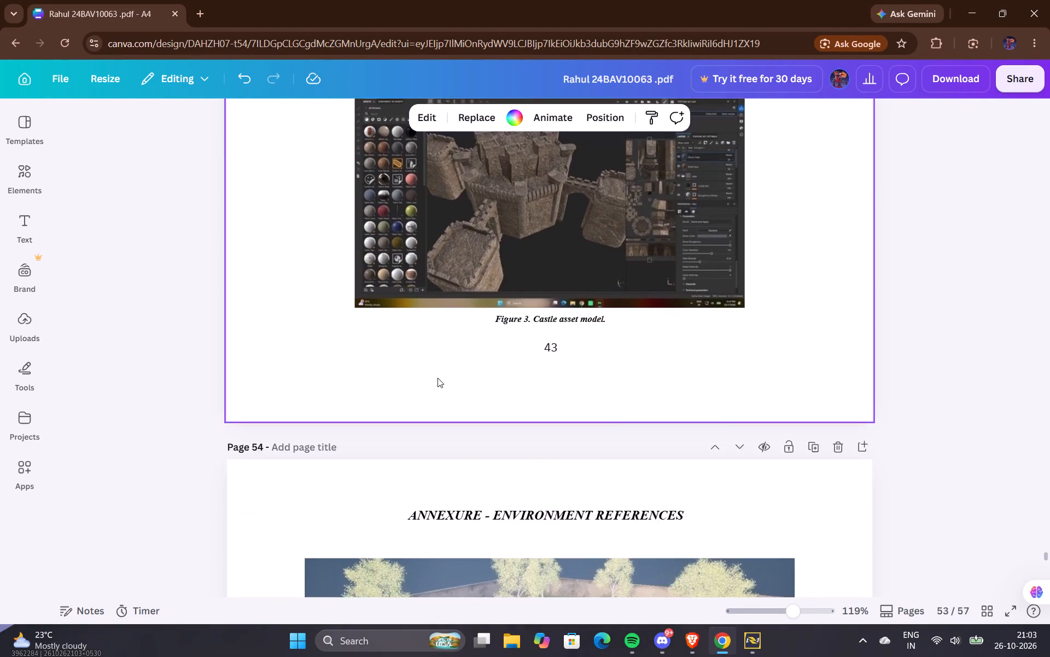
pyautogui.scroll(-17, 437, 378)
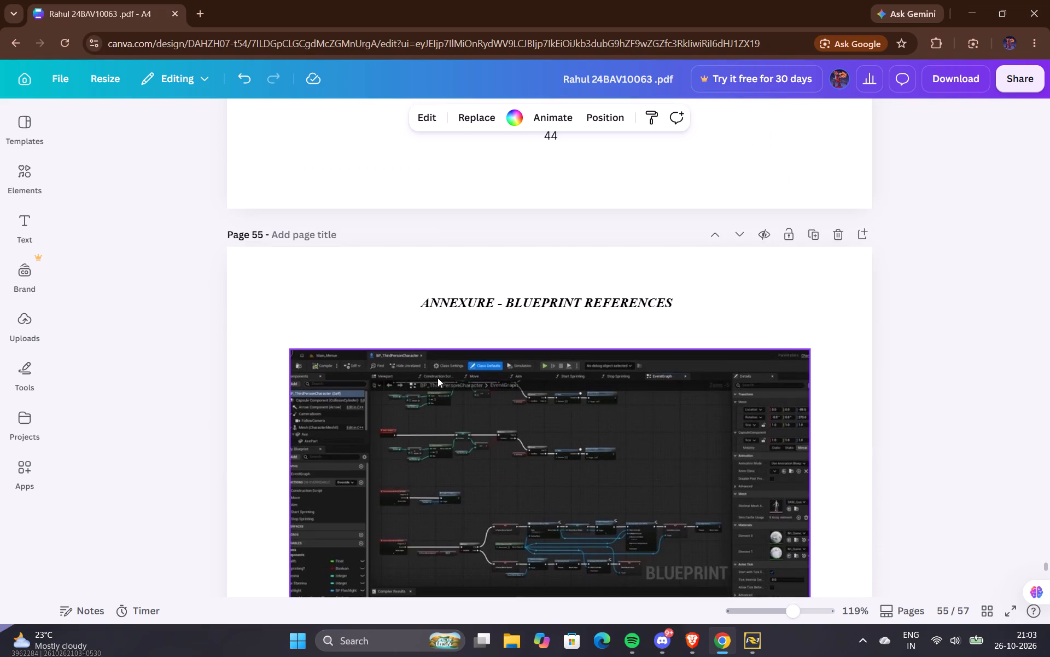
pyautogui.scroll(-11, 436, 378)
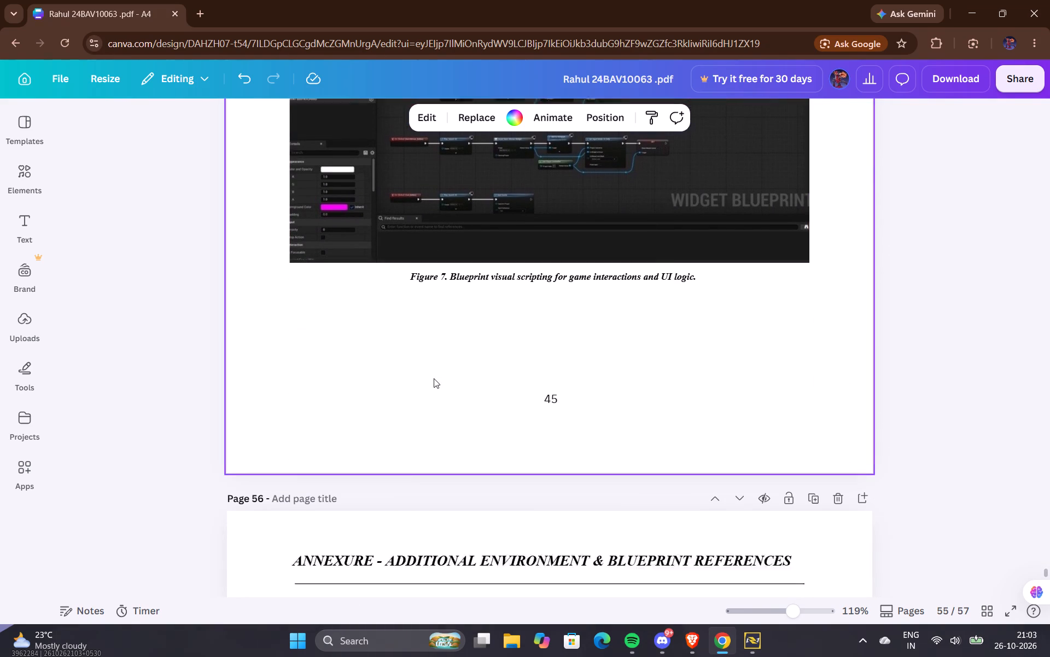
pyautogui.scroll(-10, 434, 378)
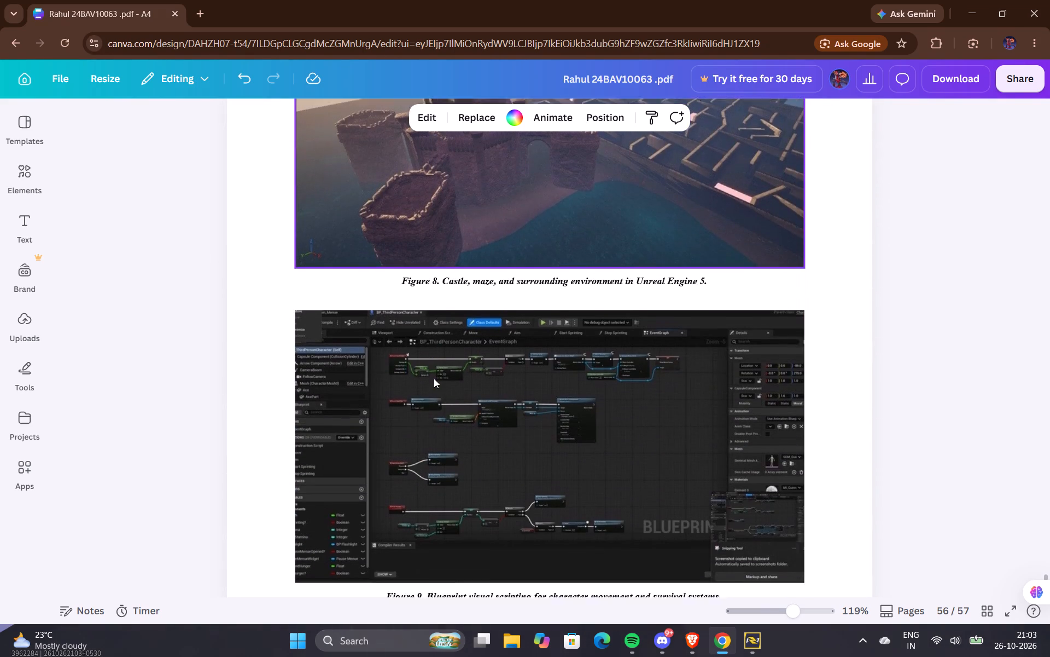
# Examine the author profile page, its details table and the project contributions list on page 57 for layout problems.
pyautogui.scroll(-7, 418, 399)
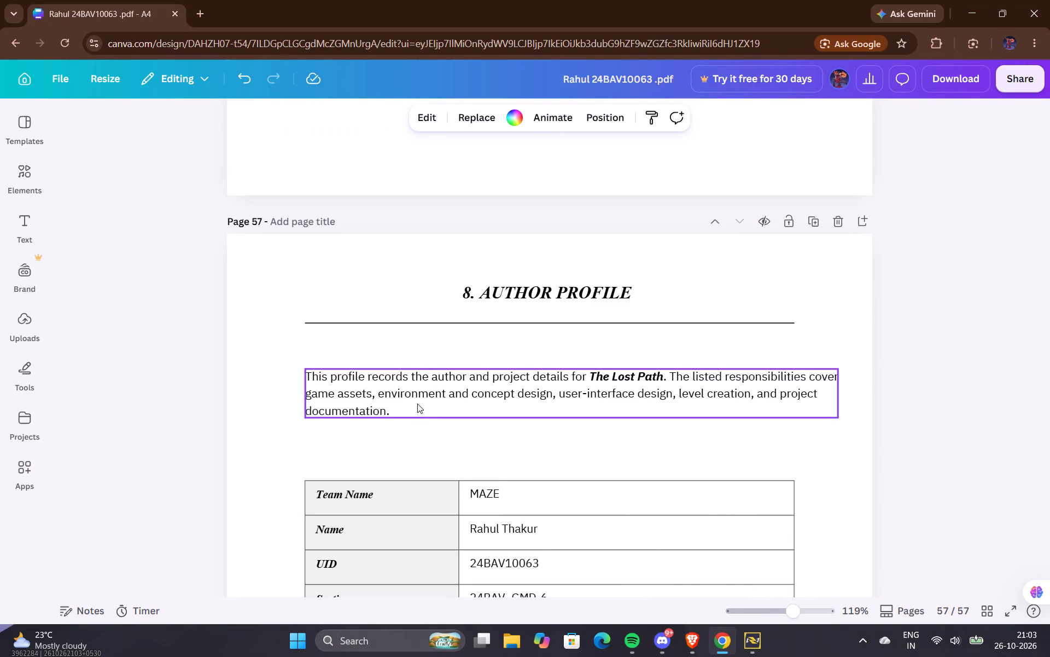
pyautogui.scroll(-2, 410, 347)
pyautogui.rightClick(406, 341)
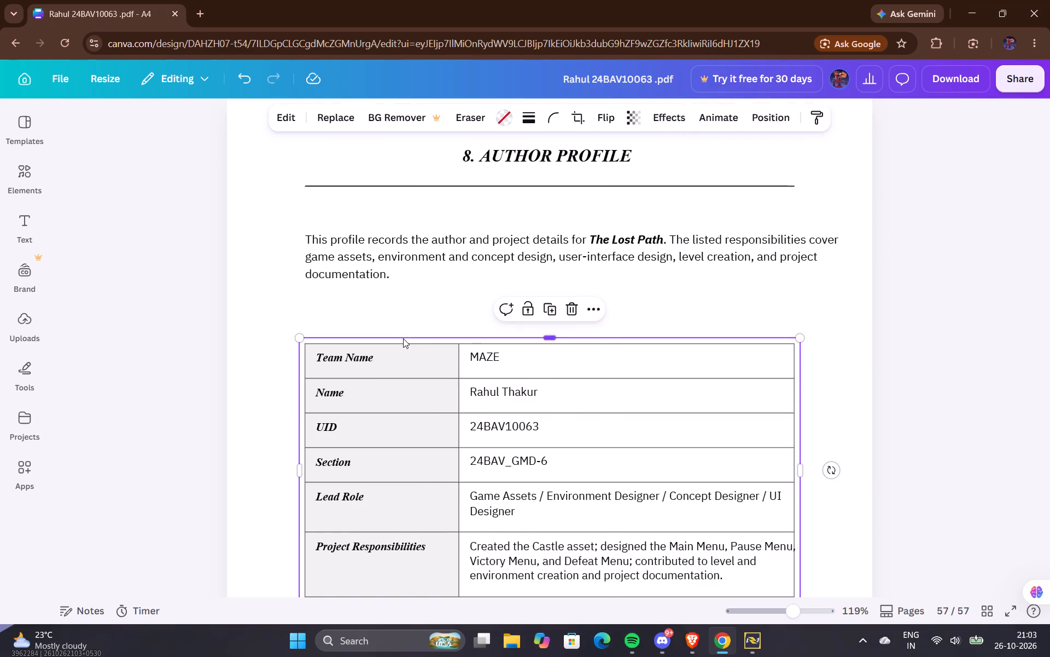
pyautogui.click(279, 295)
pyautogui.click(277, 303)
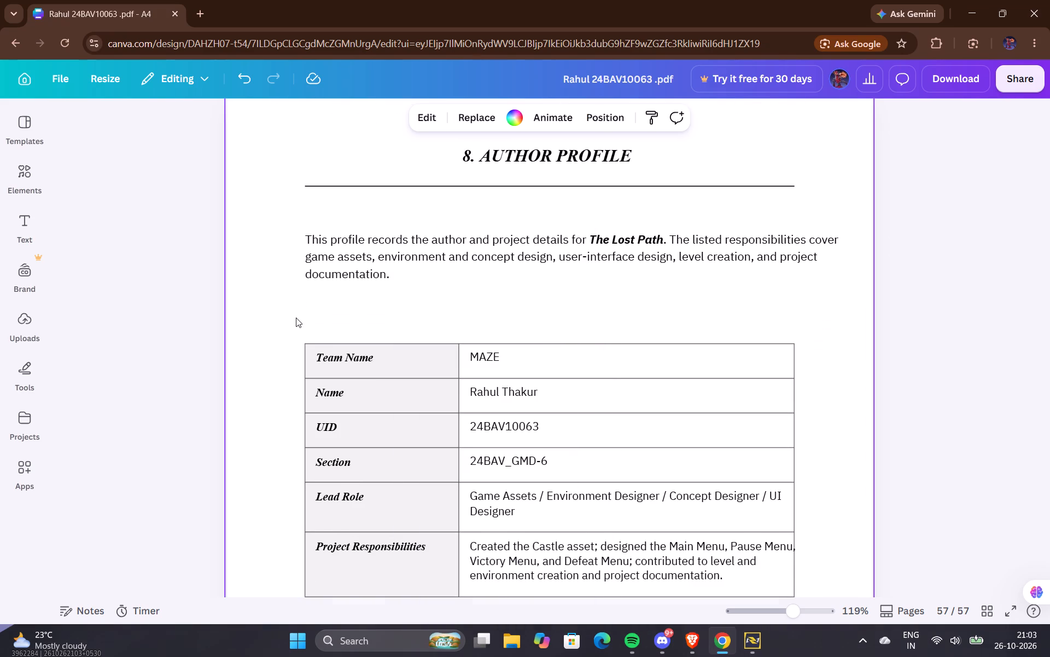
pyautogui.scroll(-3, 296, 318)
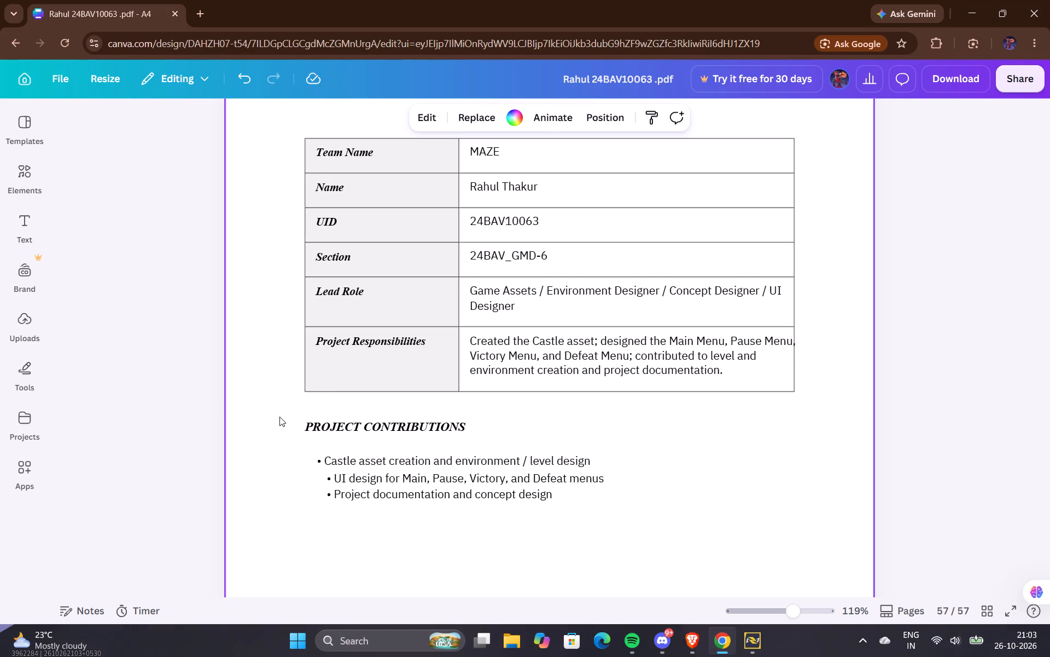
pyautogui.scroll(-3, 363, 485)
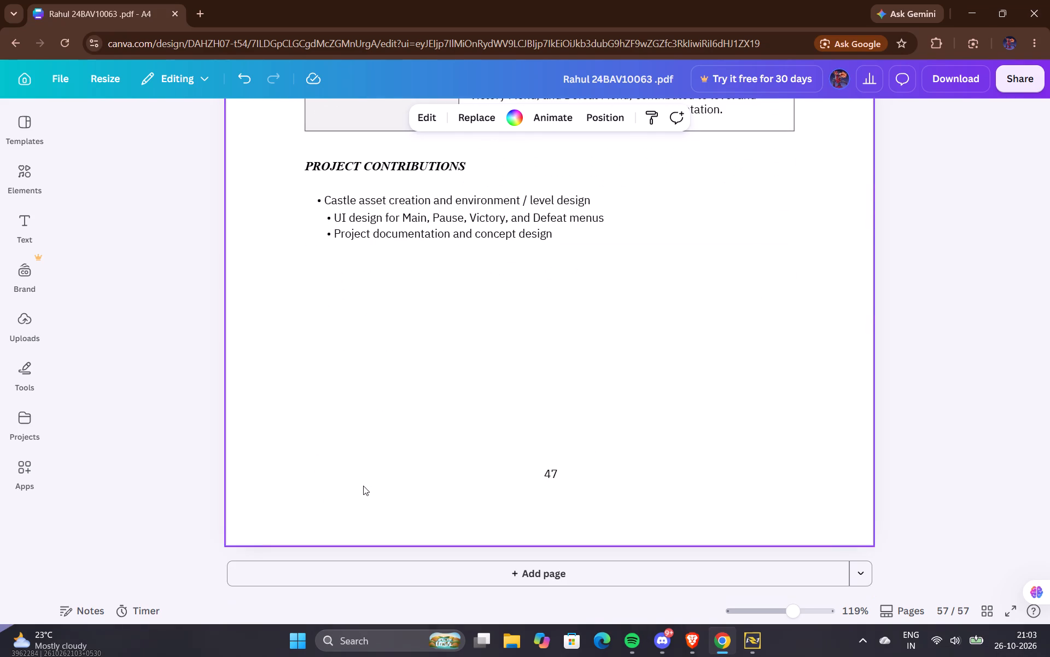
pyautogui.scroll(-2, 363, 486)
# Recheck the report backwards from page 57 to the gameplay sound effects on page 38 for text and layout errors.
pyautogui.scroll(7, 363, 485)
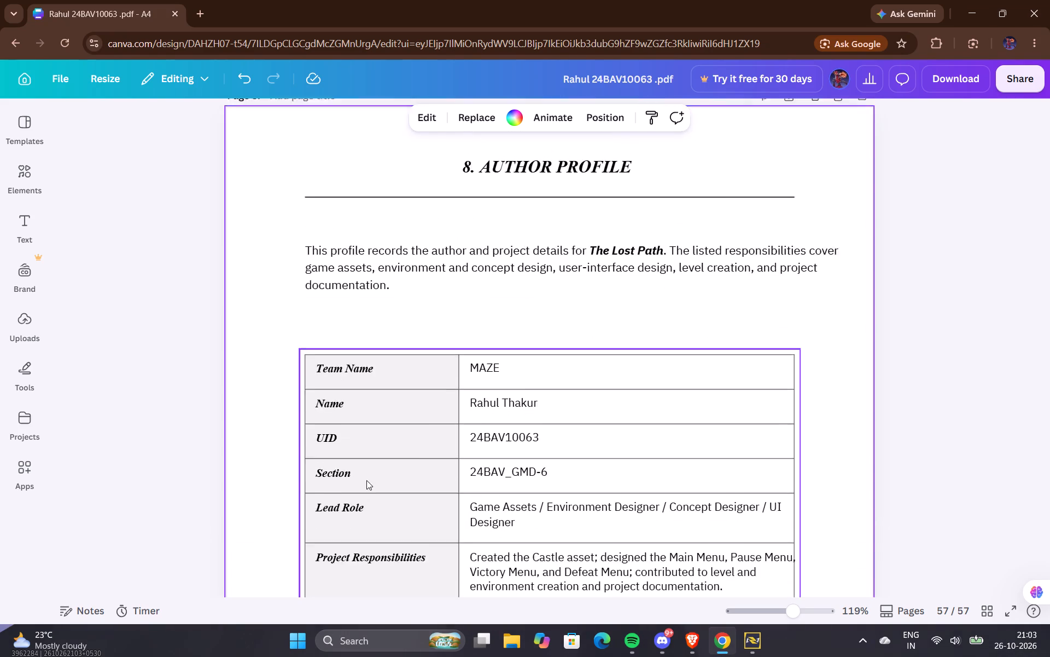
pyautogui.scroll(6, 366, 480)
pyautogui.scroll(20, 367, 480)
pyautogui.scroll(1, 367, 480)
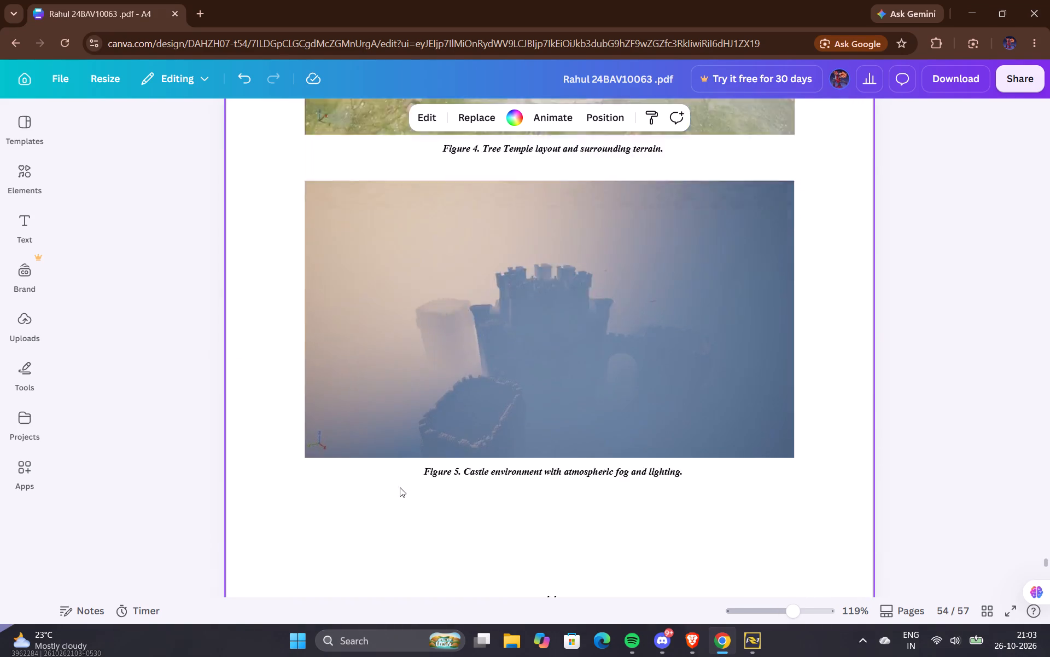
pyautogui.scroll(20, 400, 487)
pyautogui.scroll(8, 400, 487)
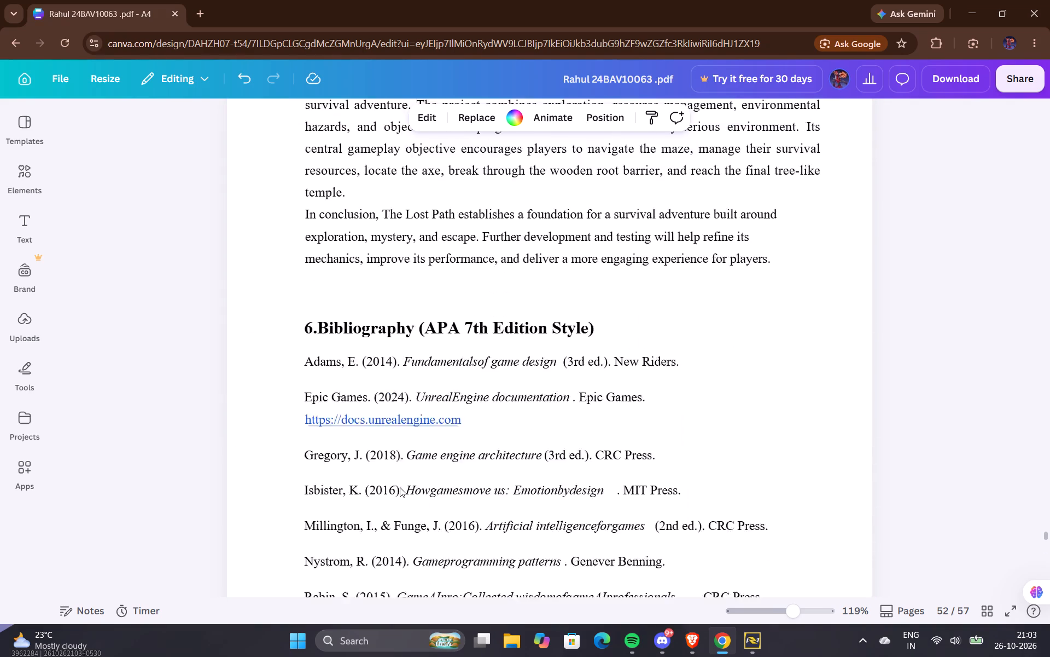
pyautogui.scroll(20, 400, 487)
pyautogui.scroll(8, 400, 487)
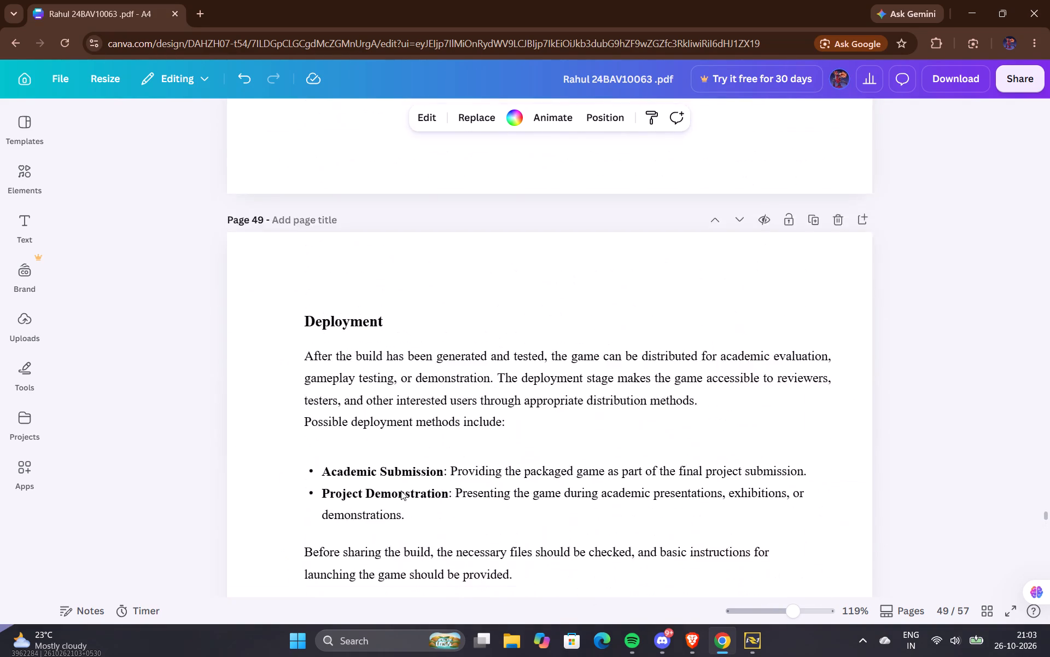
pyautogui.scroll(20, 401, 491)
pyautogui.scroll(8, 401, 491)
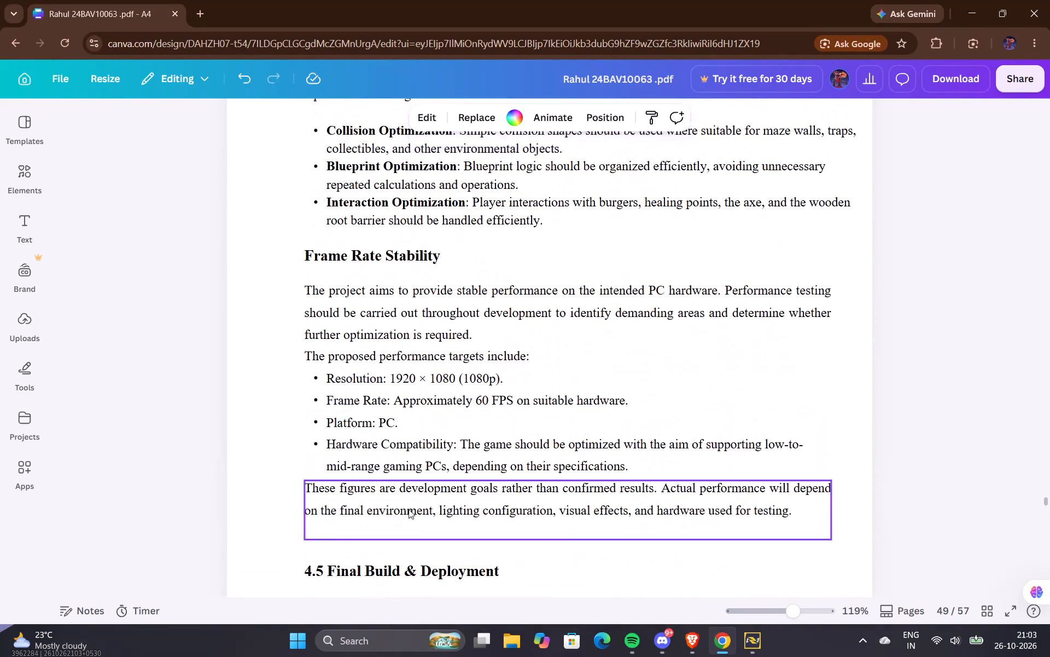
pyautogui.scroll(20, 409, 509)
pyautogui.scroll(8, 409, 509)
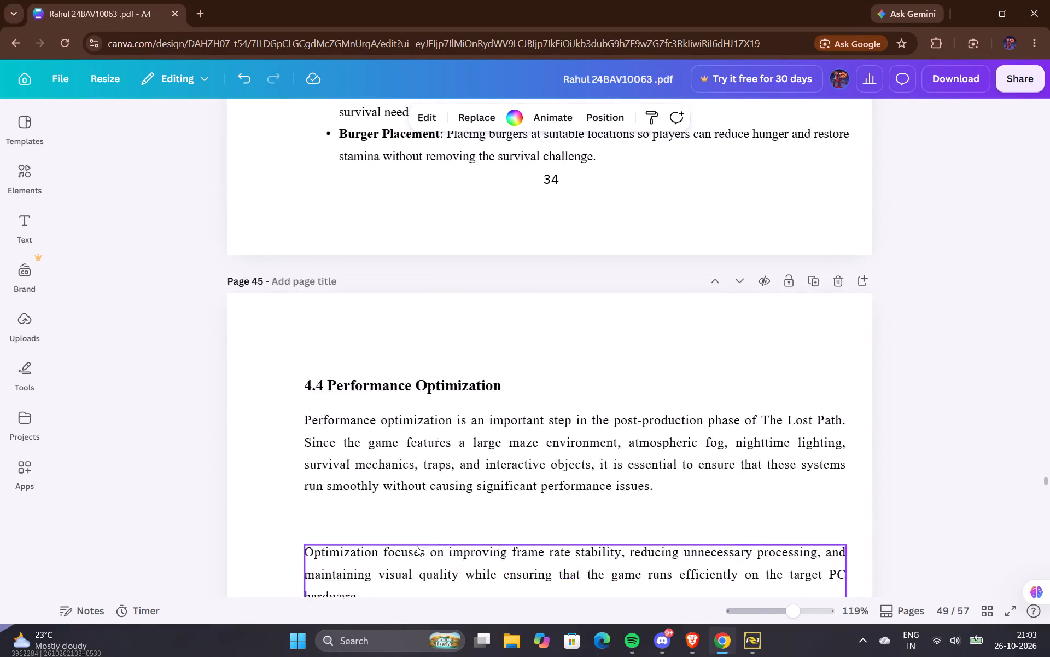
pyautogui.scroll(20, 417, 546)
pyautogui.scroll(7, 417, 546)
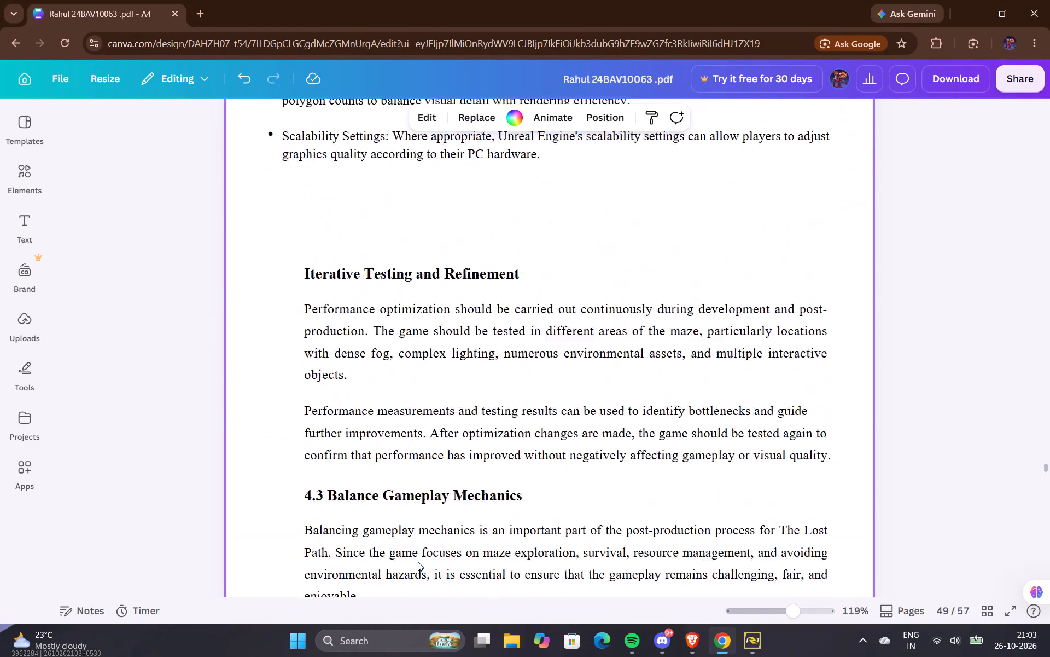
pyautogui.scroll(20, 418, 562)
pyautogui.scroll(7, 418, 562)
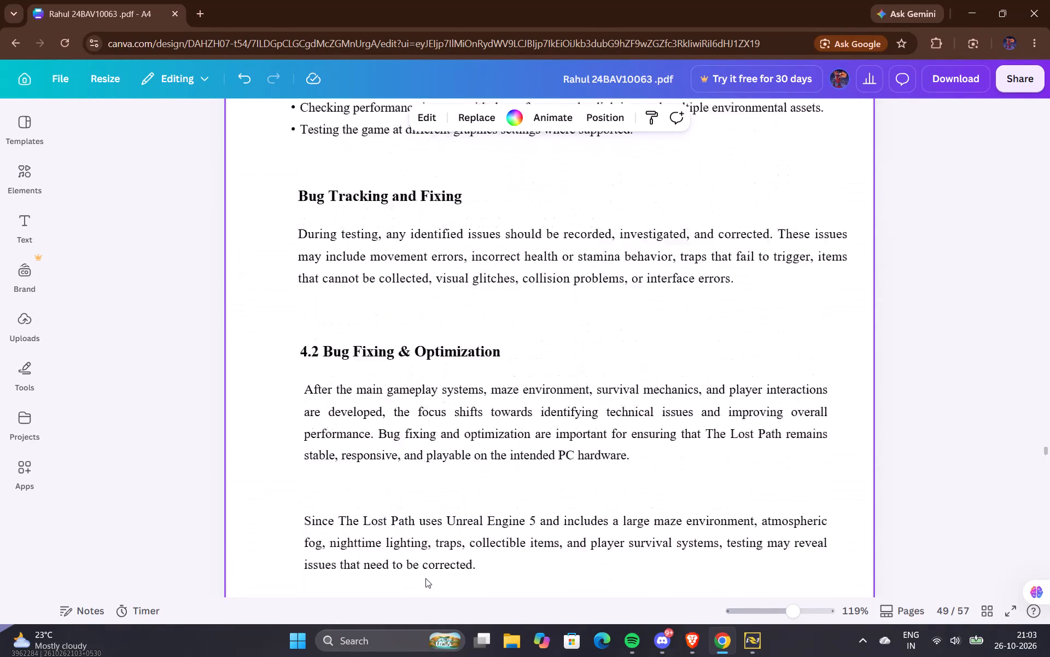
pyautogui.scroll(16, 425, 578)
pyautogui.scroll(5, 427, 582)
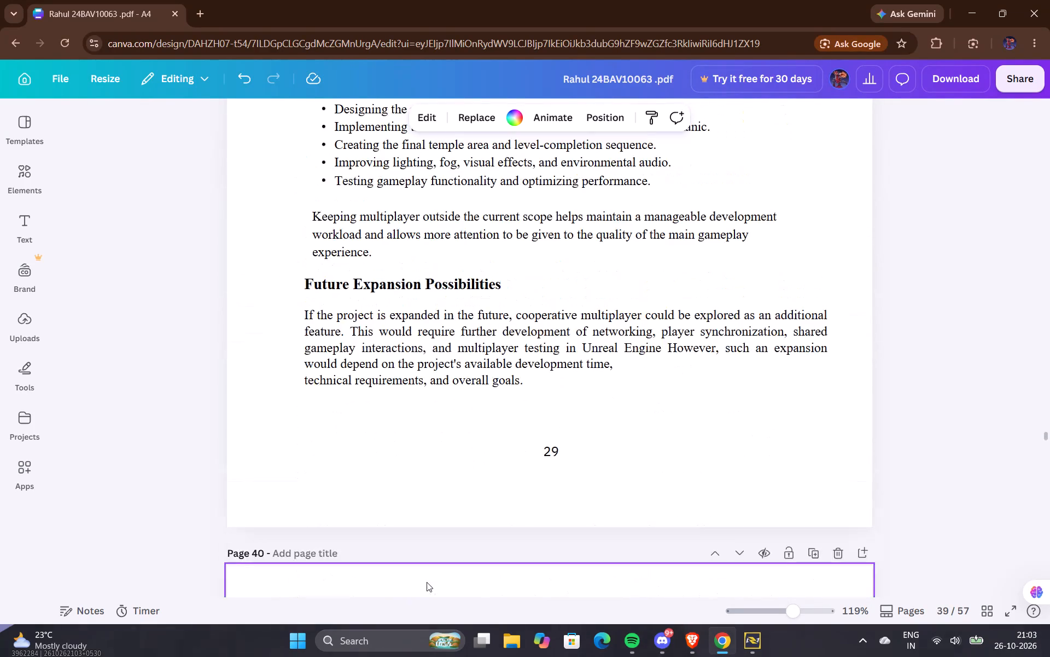
pyautogui.scroll(11, 427, 582)
pyautogui.scroll(6, 409, 509)
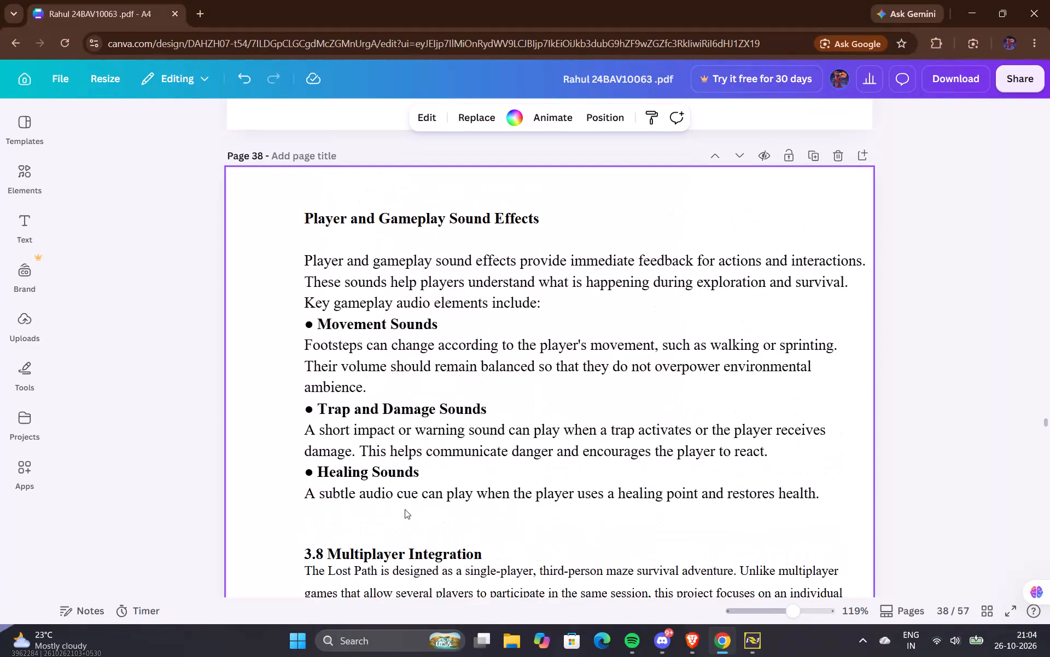
pyautogui.scroll(3, 405, 509)
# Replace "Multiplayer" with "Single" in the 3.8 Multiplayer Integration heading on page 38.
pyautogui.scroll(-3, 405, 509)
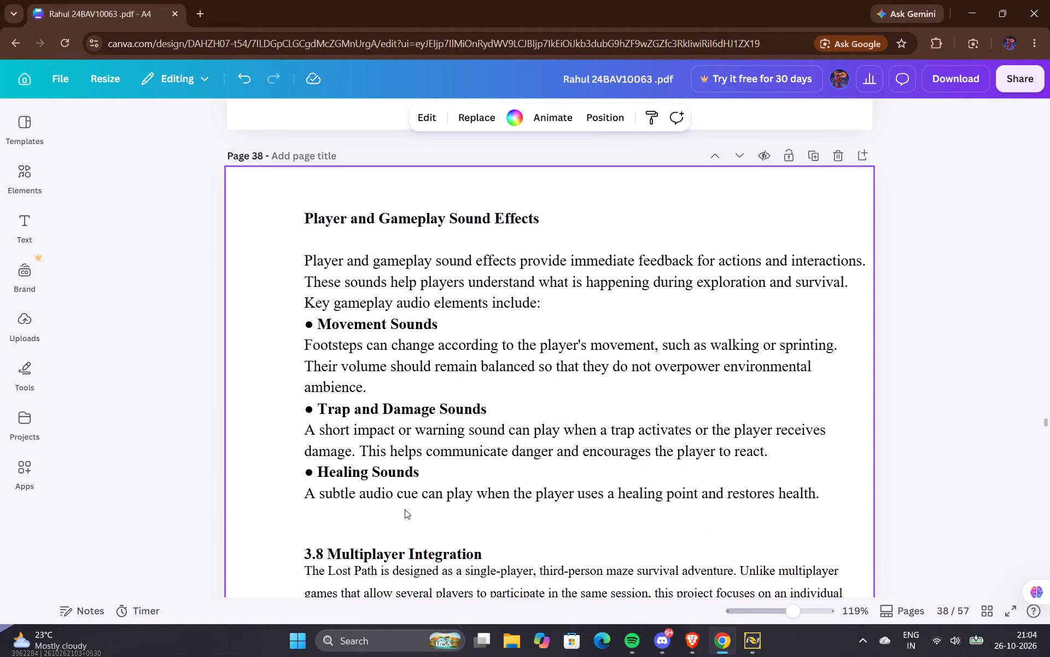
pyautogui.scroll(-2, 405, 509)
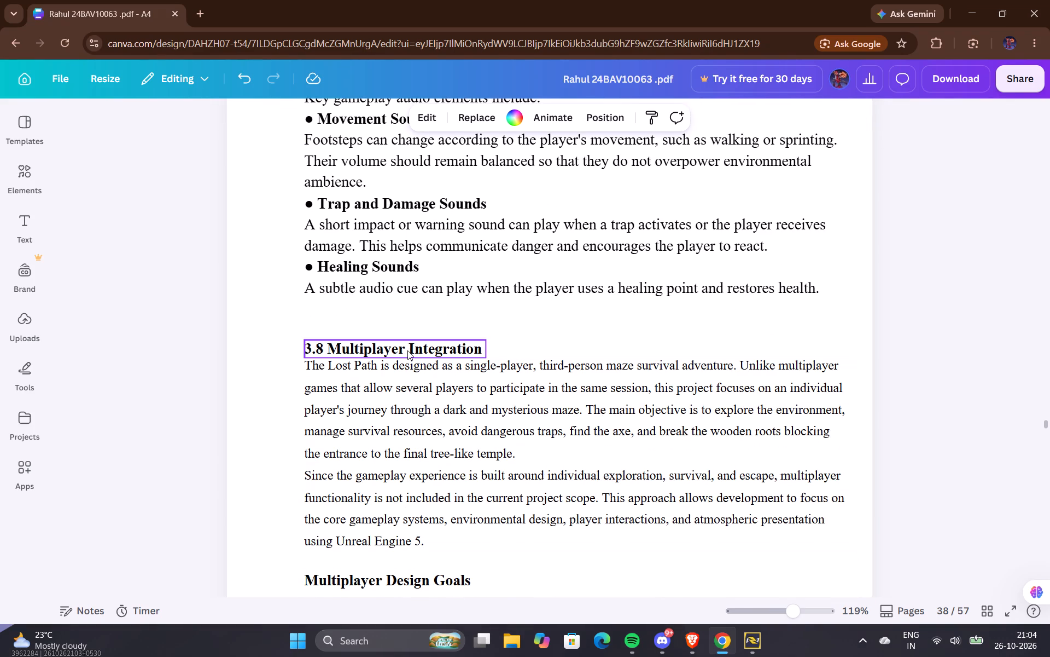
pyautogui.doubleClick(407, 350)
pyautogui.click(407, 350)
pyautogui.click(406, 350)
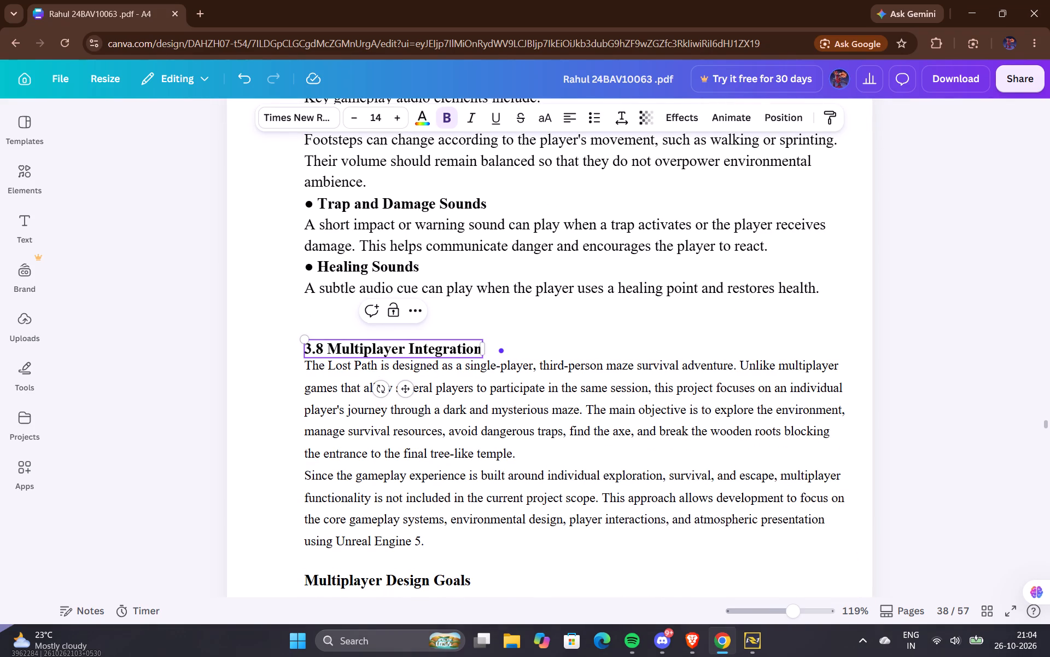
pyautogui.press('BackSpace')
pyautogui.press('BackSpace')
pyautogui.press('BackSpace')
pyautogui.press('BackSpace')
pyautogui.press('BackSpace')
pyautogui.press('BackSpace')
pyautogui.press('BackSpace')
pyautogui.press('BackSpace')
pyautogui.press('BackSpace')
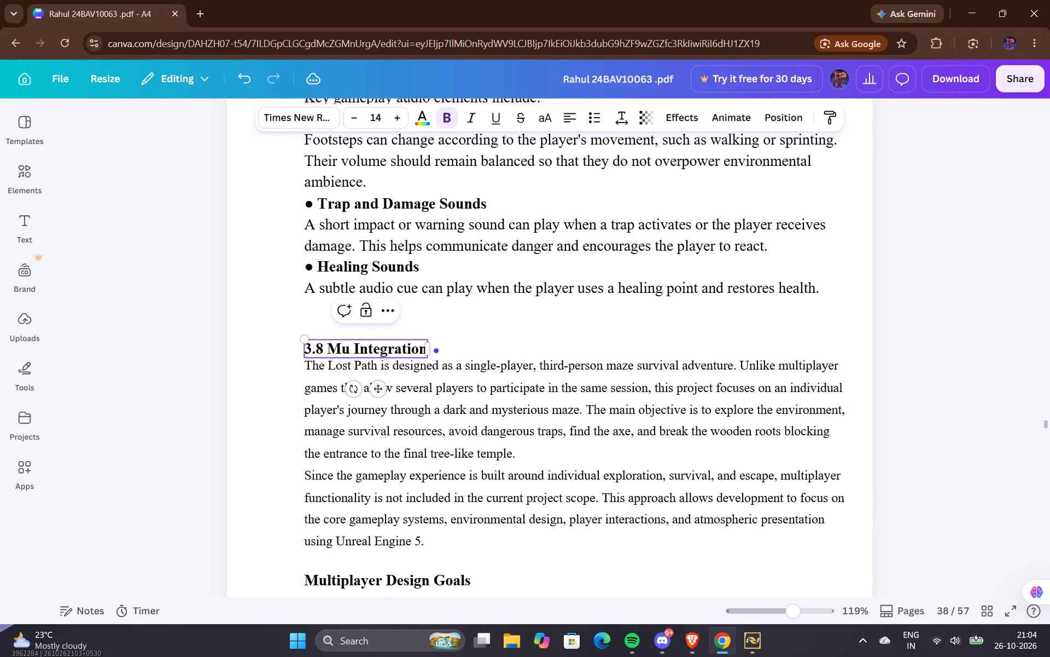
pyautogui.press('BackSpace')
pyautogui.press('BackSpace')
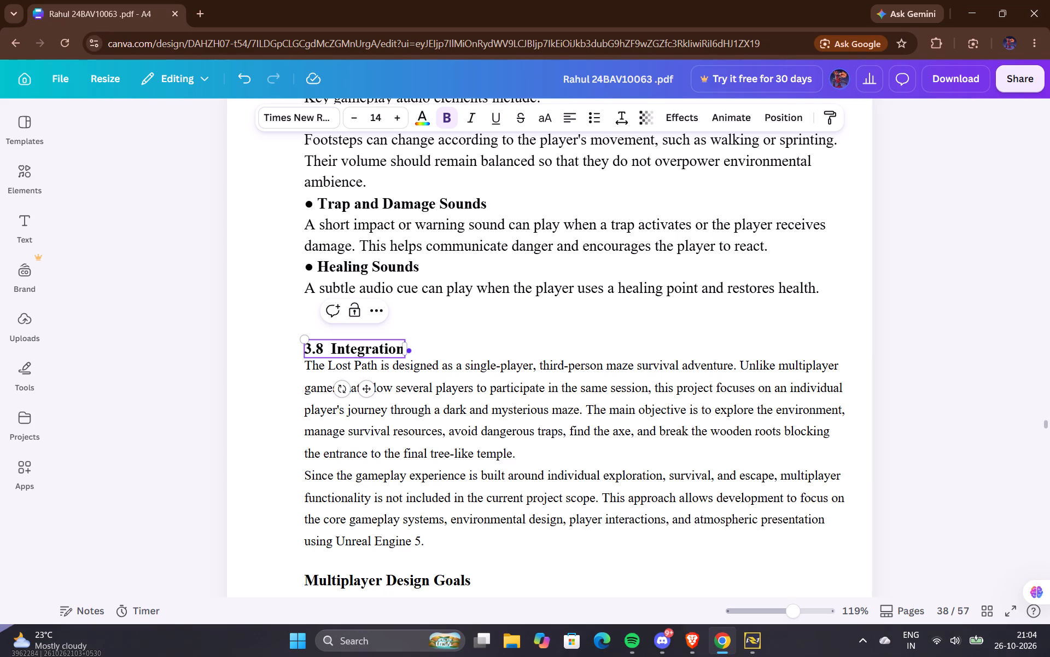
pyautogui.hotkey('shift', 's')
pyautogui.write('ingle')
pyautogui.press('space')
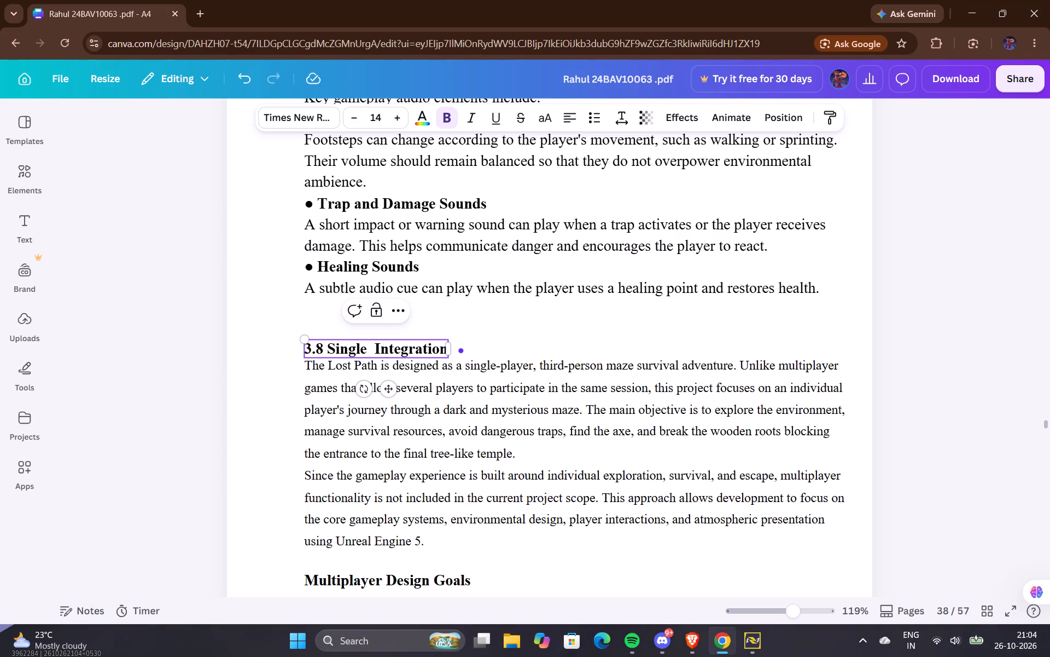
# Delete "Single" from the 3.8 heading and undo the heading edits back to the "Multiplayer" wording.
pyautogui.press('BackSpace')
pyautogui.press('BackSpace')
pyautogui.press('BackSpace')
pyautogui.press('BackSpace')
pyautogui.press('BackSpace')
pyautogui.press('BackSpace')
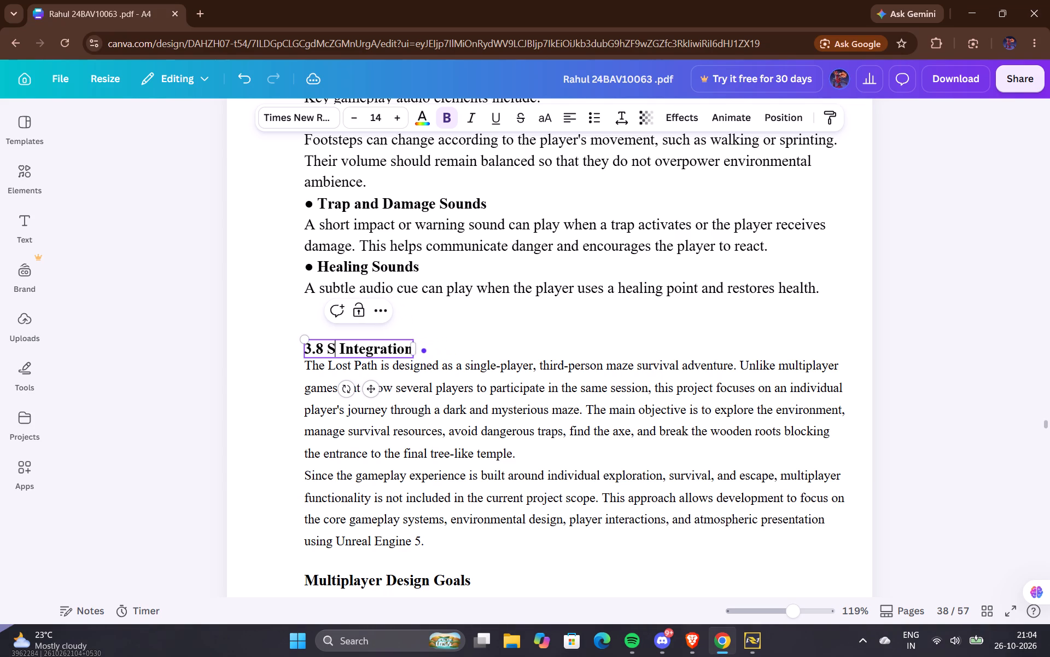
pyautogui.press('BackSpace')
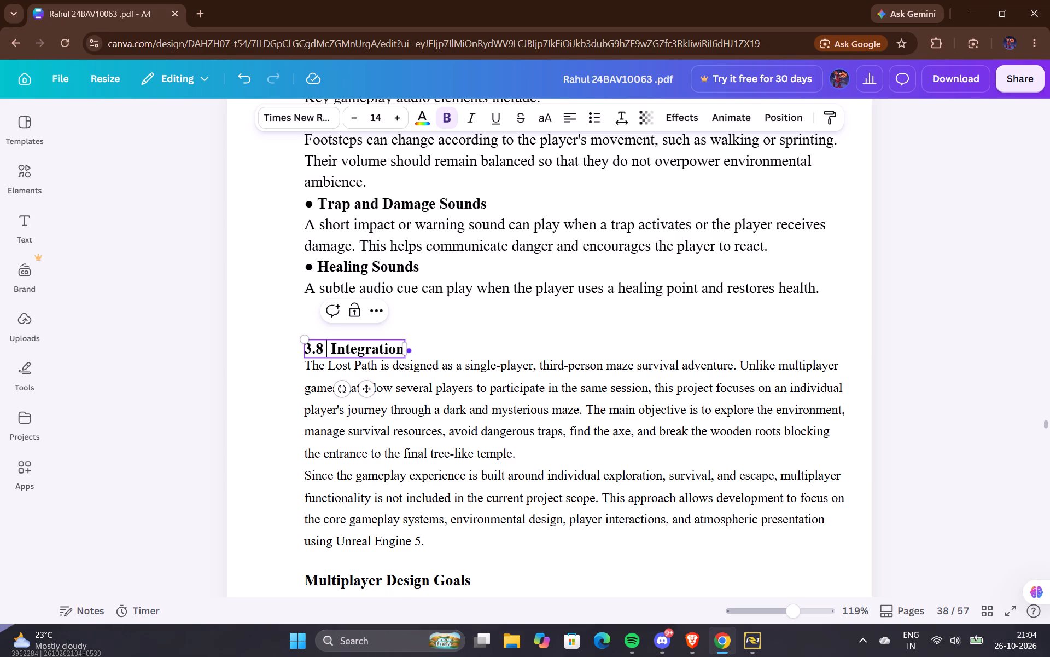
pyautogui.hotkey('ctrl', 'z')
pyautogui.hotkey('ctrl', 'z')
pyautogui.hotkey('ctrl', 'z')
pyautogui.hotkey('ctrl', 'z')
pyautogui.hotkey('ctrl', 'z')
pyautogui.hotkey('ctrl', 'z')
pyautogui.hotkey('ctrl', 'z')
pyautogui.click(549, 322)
# Review pages 38 back to 35, covering the sound effects, in-game interface, menu design and smoke effects, for text and layout errors.
pyautogui.scroll(2, 509, 337)
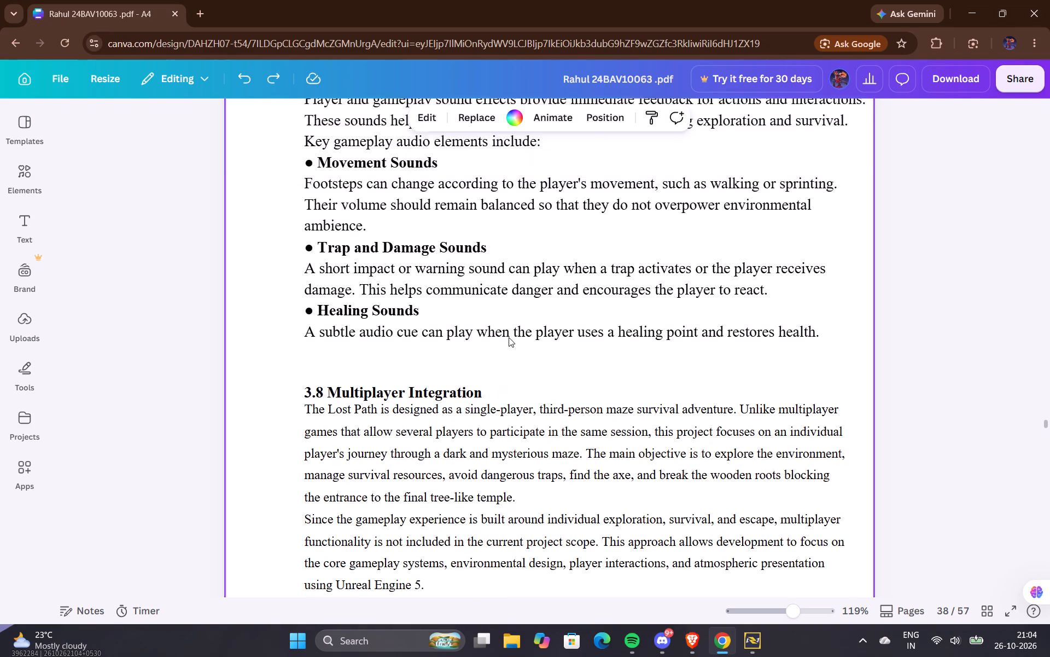
pyautogui.scroll(16, 509, 337)
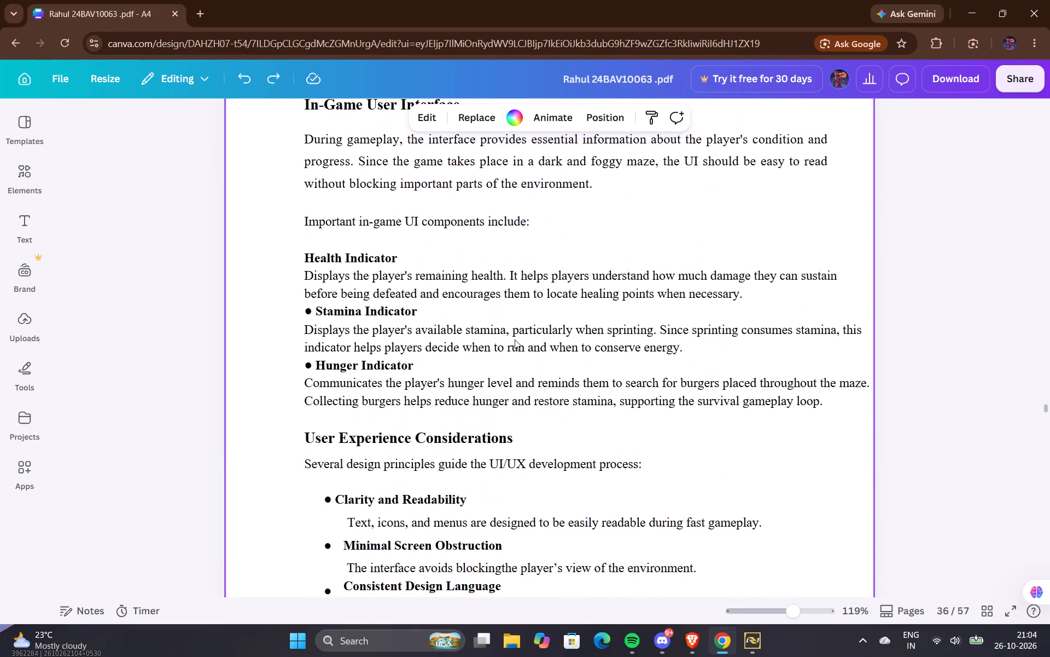
pyautogui.scroll(7, 515, 339)
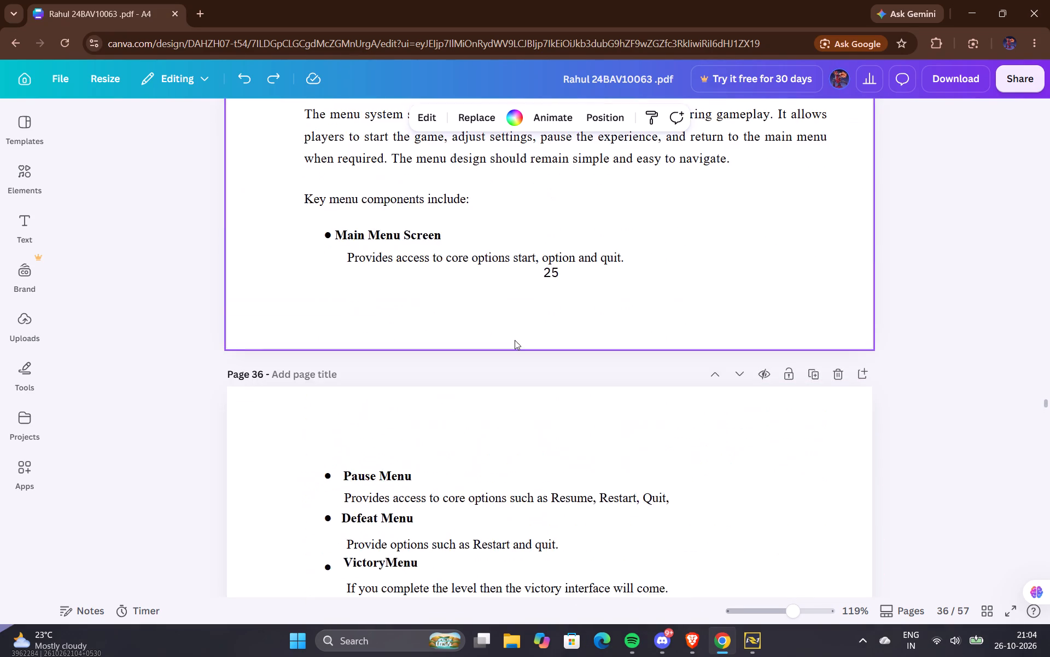
pyautogui.scroll(9, 515, 340)
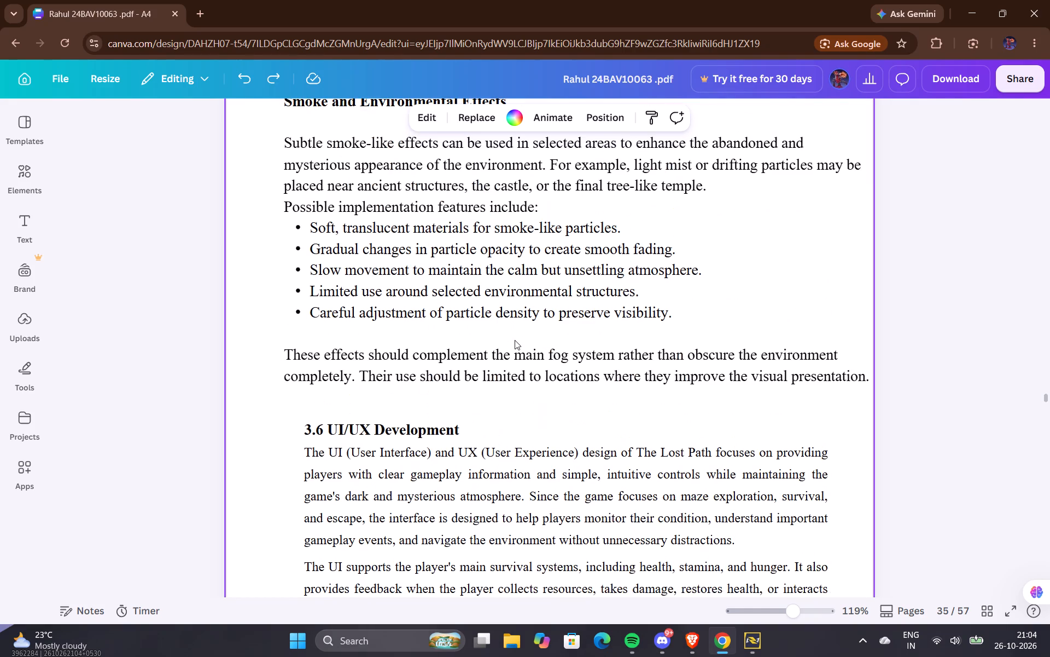
pyautogui.scroll(3, 515, 340)
pyautogui.scroll(-3, 514, 341)
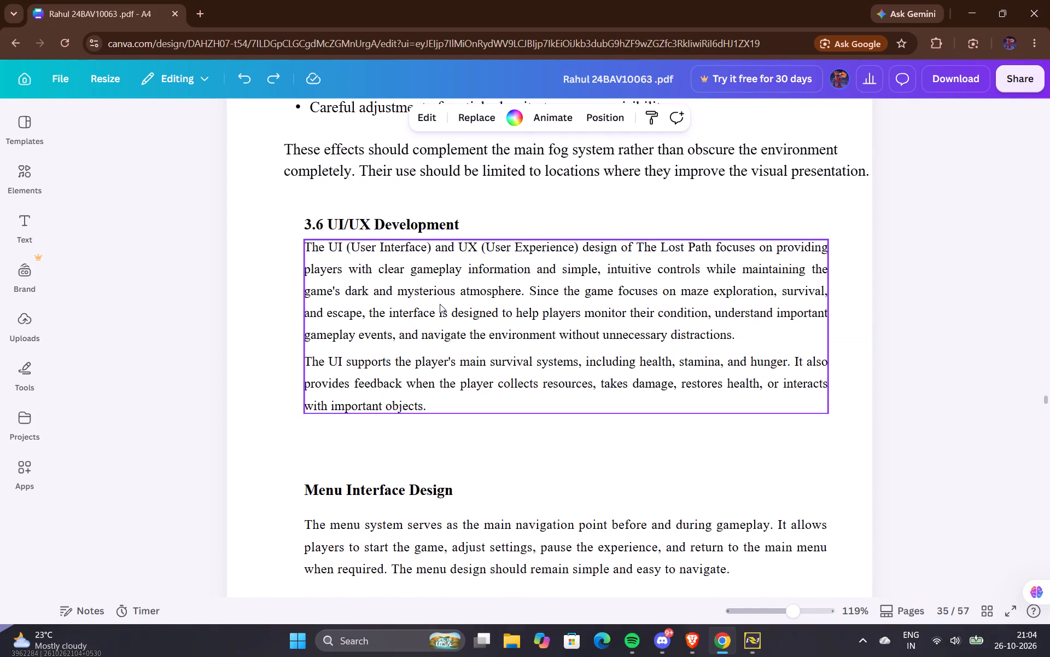
# Examine the visual effects text and page numbers on pages 34 back to 32 for overlaps and misplaced items.
pyautogui.scroll(8, 440, 304)
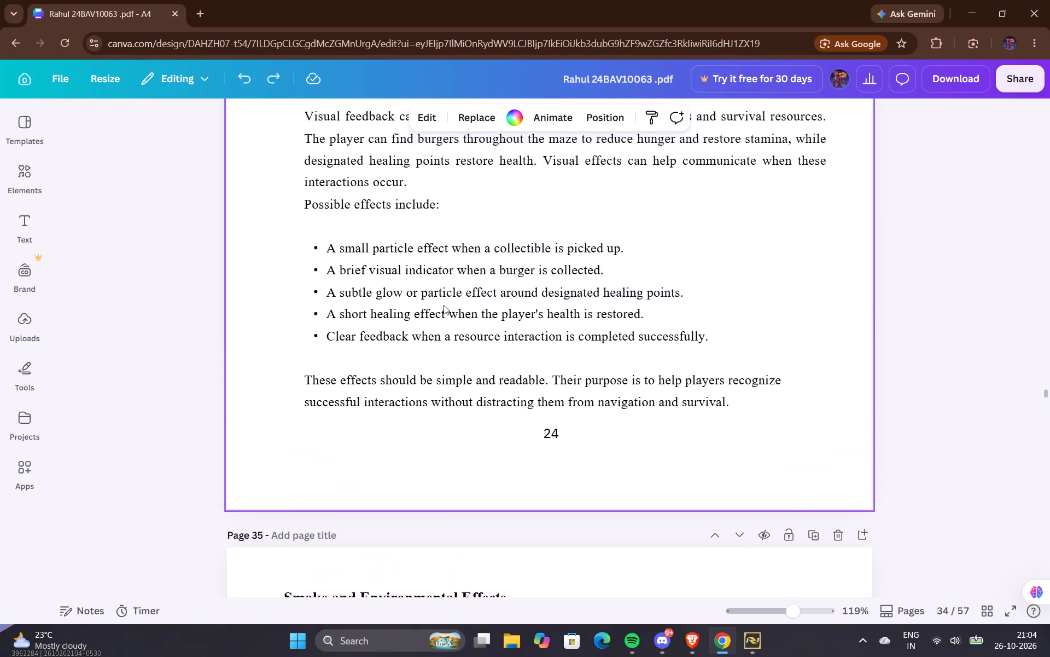
pyautogui.scroll(10, 444, 305)
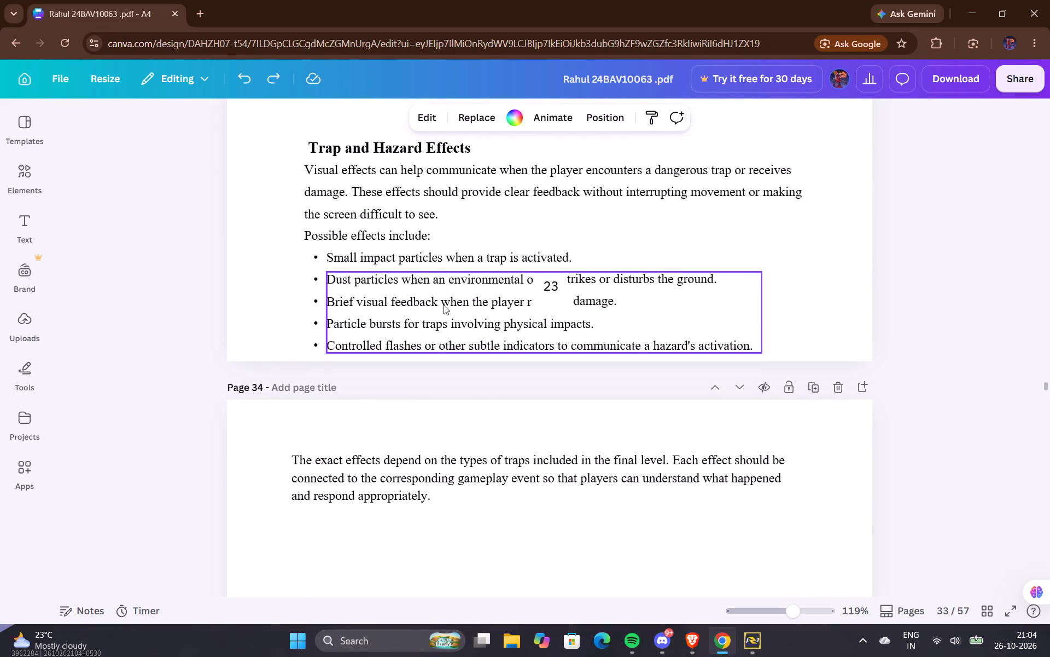
pyautogui.scroll(8, 444, 305)
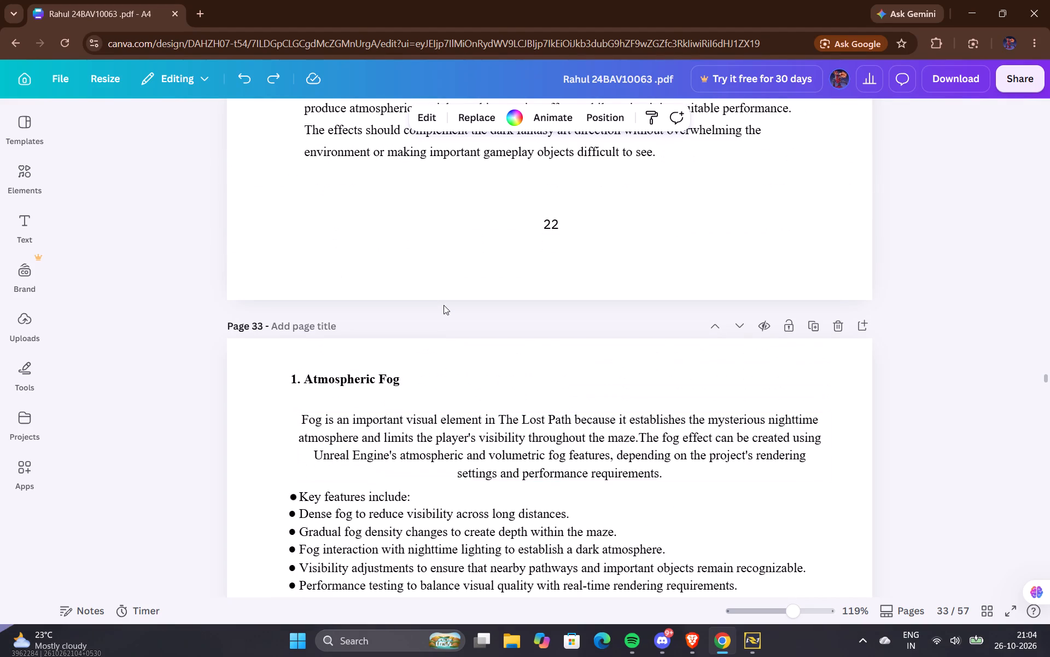
pyautogui.scroll(1, 444, 305)
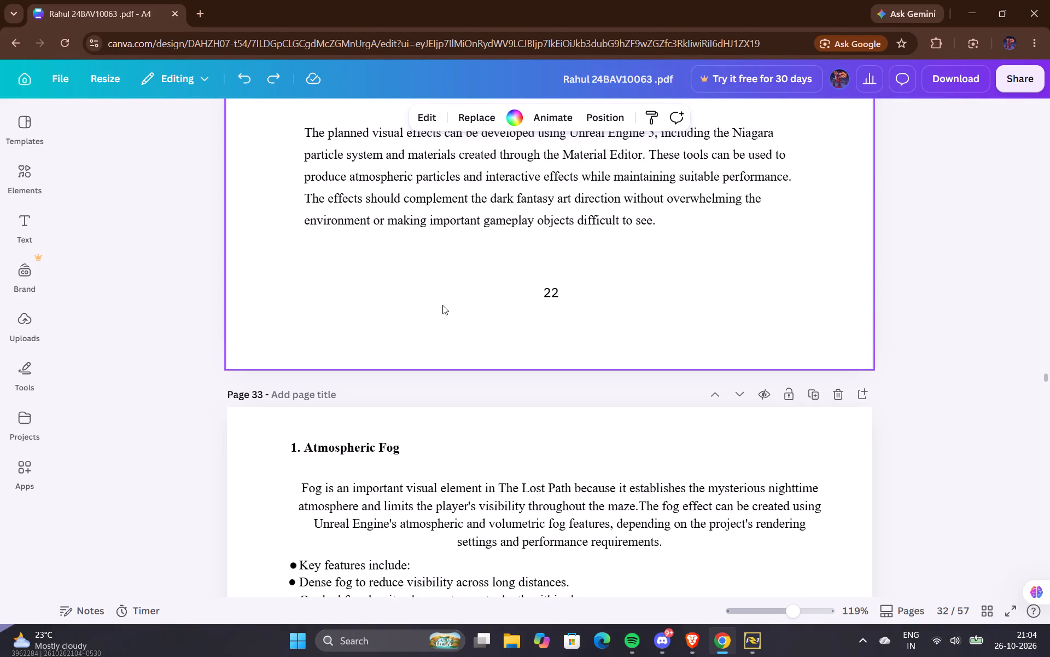
# Move the Atmospheric Fog "Key features include:" line, its bullet and the feature list down, clear of the paragraph above on page 33.
pyautogui.scroll(-1, 440, 336)
pyautogui.scroll(-2, 434, 446)
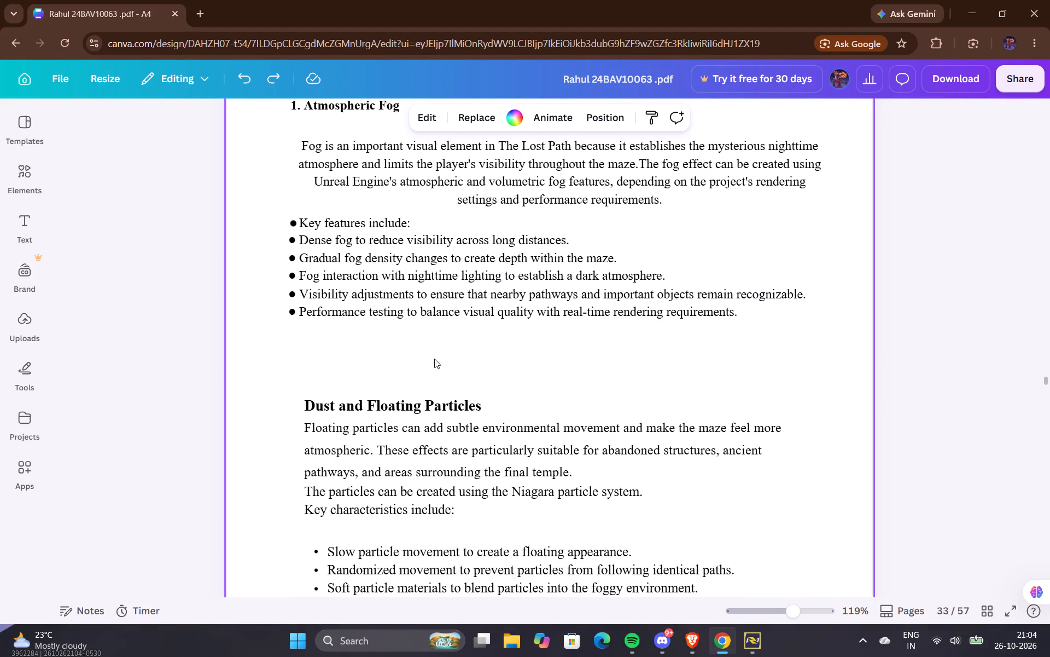
pyautogui.keyDown('shift'); pyautogui.click(355, 243); pyautogui.keyUp('shift')
pyautogui.keyDown('shift'); pyautogui.click(344, 226); pyautogui.keyUp('shift')
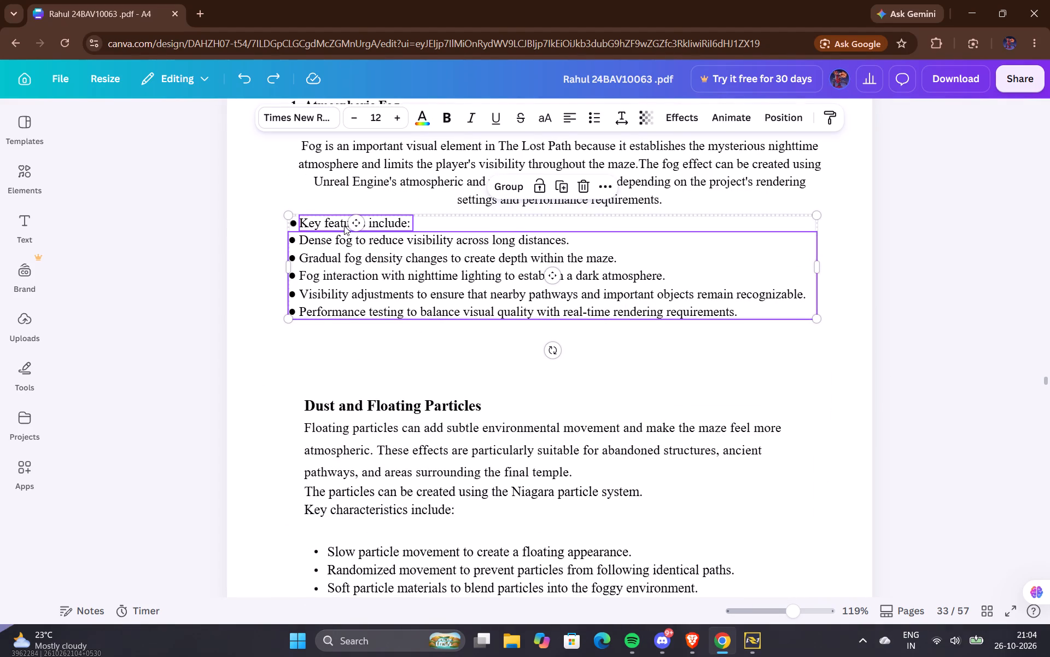
pyautogui.keyDown('shift'); pyautogui.click(296, 227); pyautogui.keyUp('shift')
pyautogui.keyDown('ctrl'); pyautogui.moveTo(425, 270); pyautogui.dragTo(425, 289); pyautogui.keyUp('ctrl')
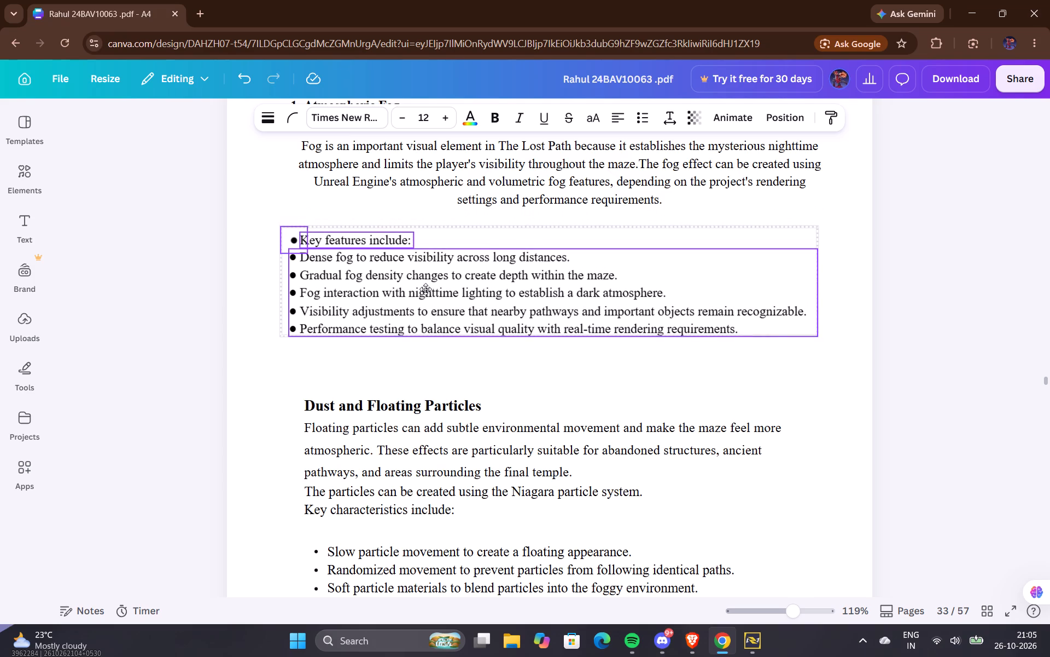
pyautogui.keyDown('ctrl'); pyautogui.moveTo(425, 289); pyautogui.dragTo(418, 291); pyautogui.keyUp('ctrl')
pyautogui.hotkey('ctrl', 'z')
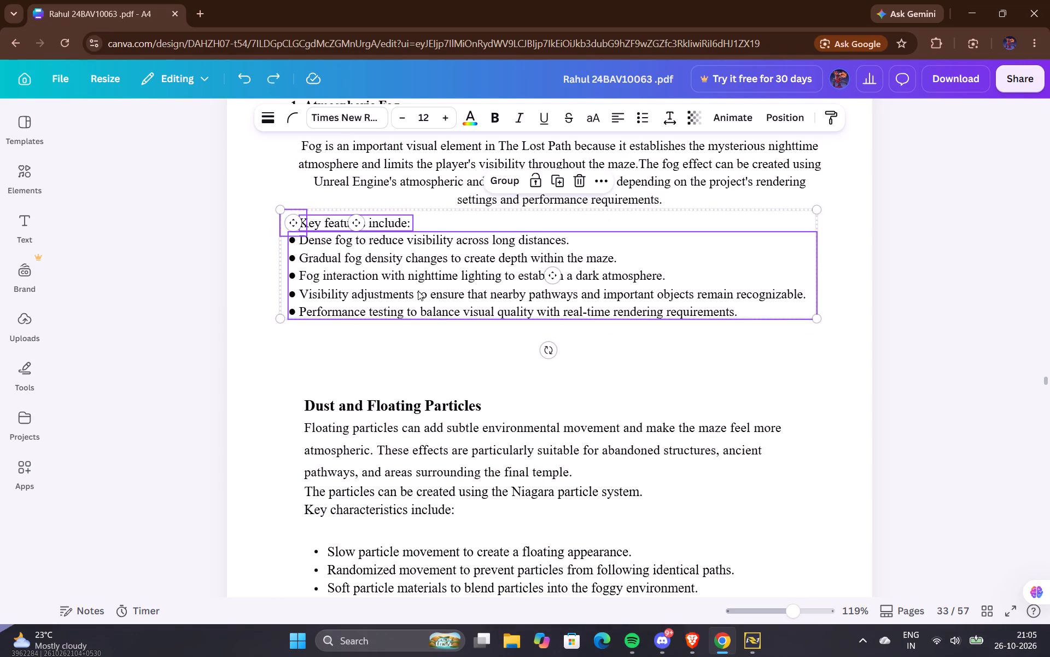
pyautogui.hotkey('ctrl', 'z')
pyautogui.keyDown('shift'); pyautogui.moveTo(418, 276); pyautogui.dragTo(417, 299); pyautogui.keyUp('shift')
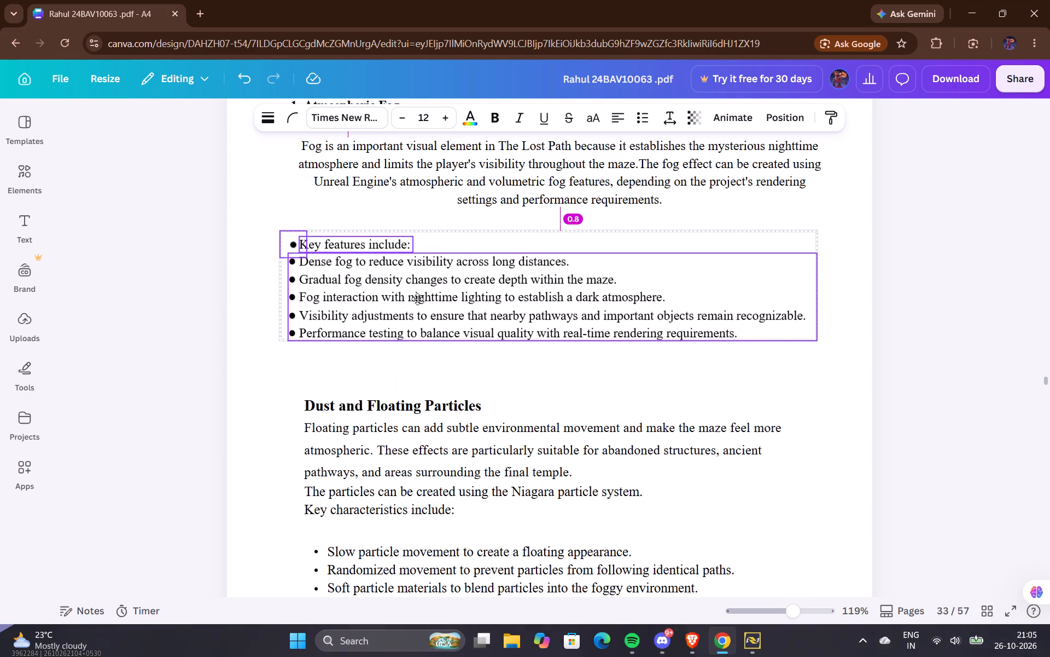
pyautogui.keyDown('shift'); pyautogui.moveTo(417, 299); pyautogui.dragTo(418, 307); pyautogui.keyUp('shift')
pyautogui.click(376, 205)
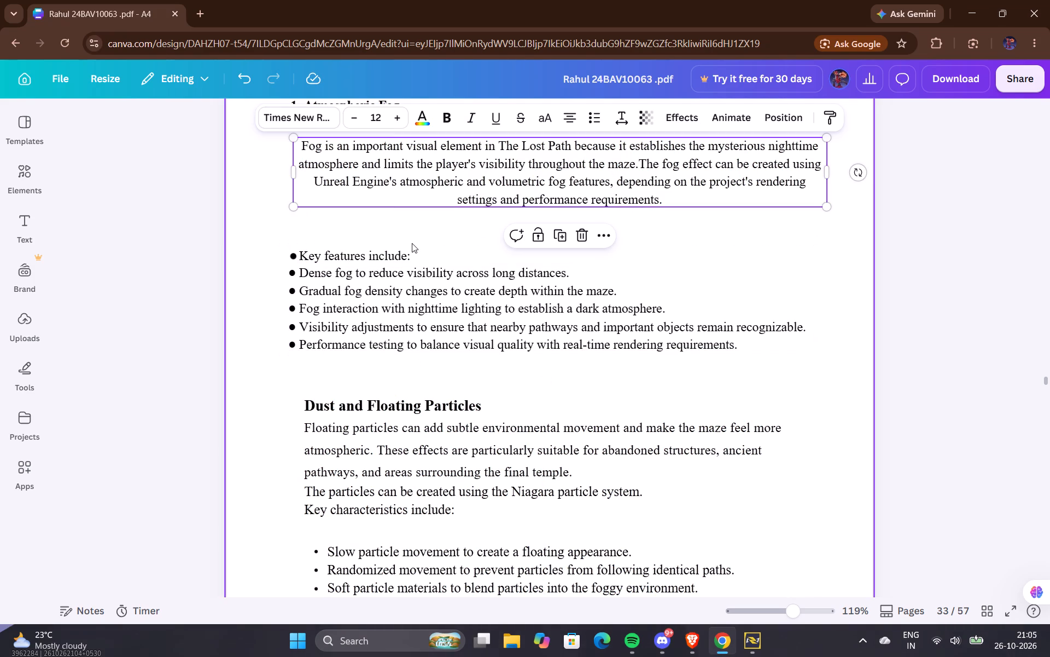
pyautogui.click(412, 243)
# Review pages 32 back to 28, covering asset creation, environment and level design, for spacing and layout errors.
pyautogui.scroll(12, 435, 245)
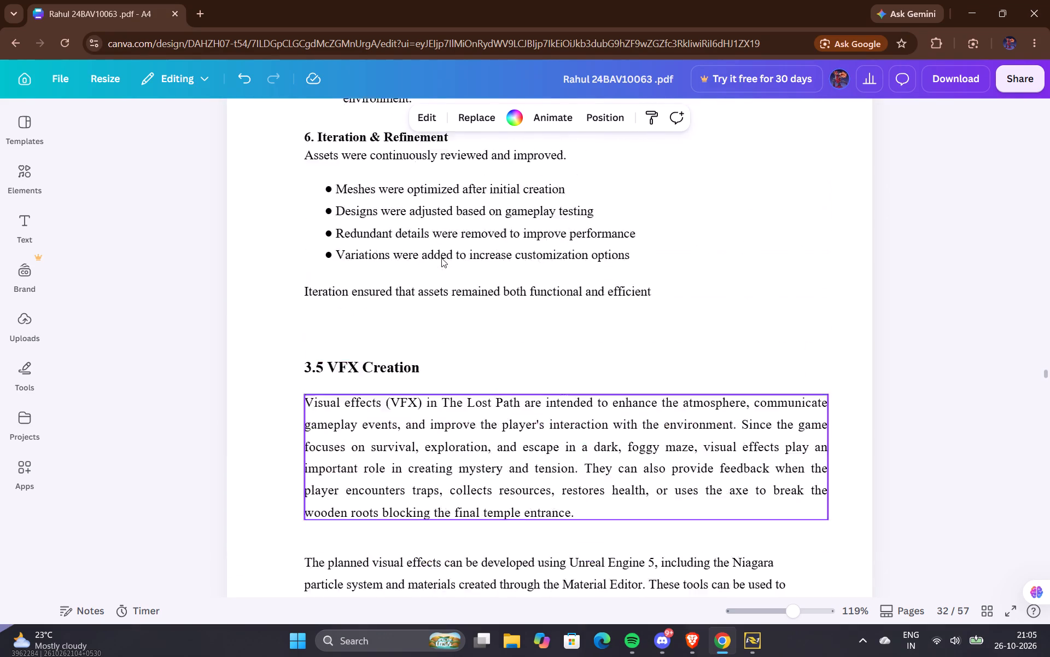
pyautogui.scroll(13, 441, 258)
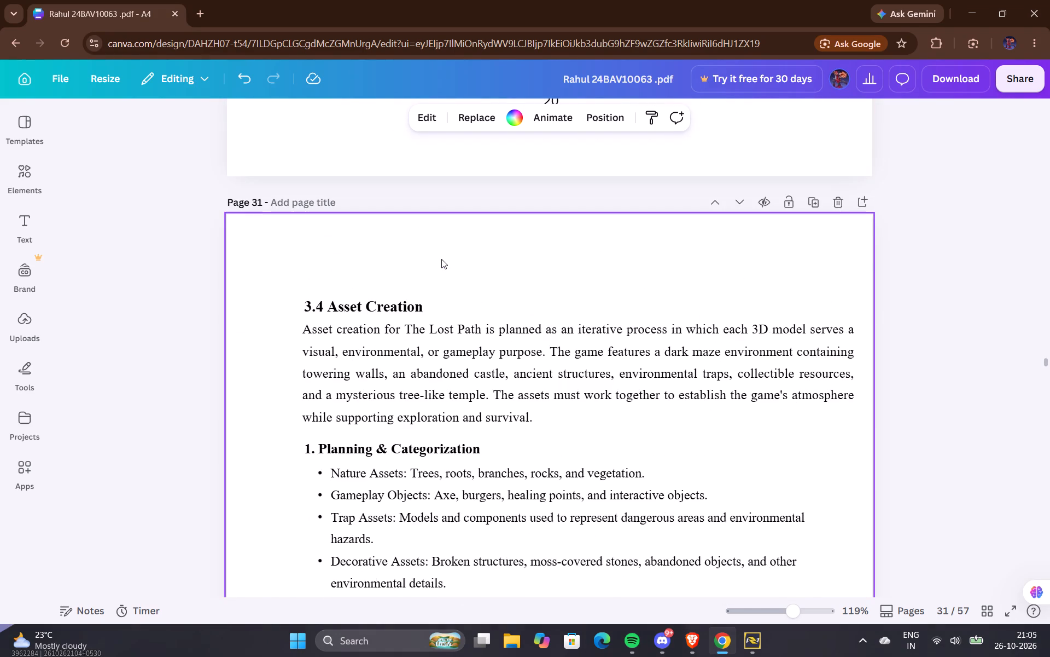
pyautogui.scroll(12, 441, 259)
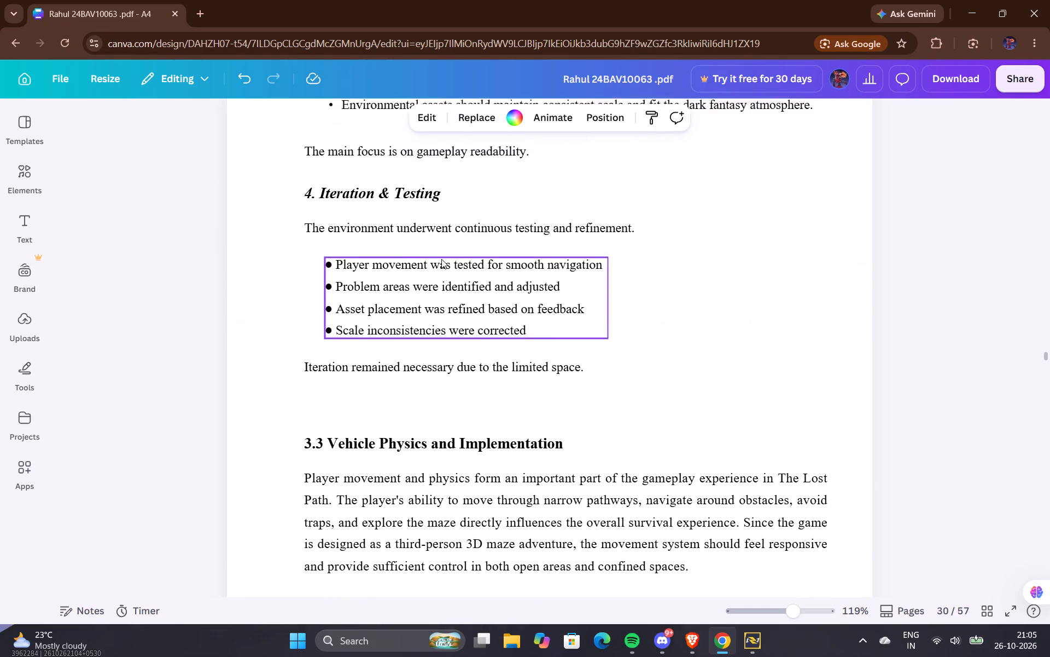
pyautogui.scroll(5, 441, 259)
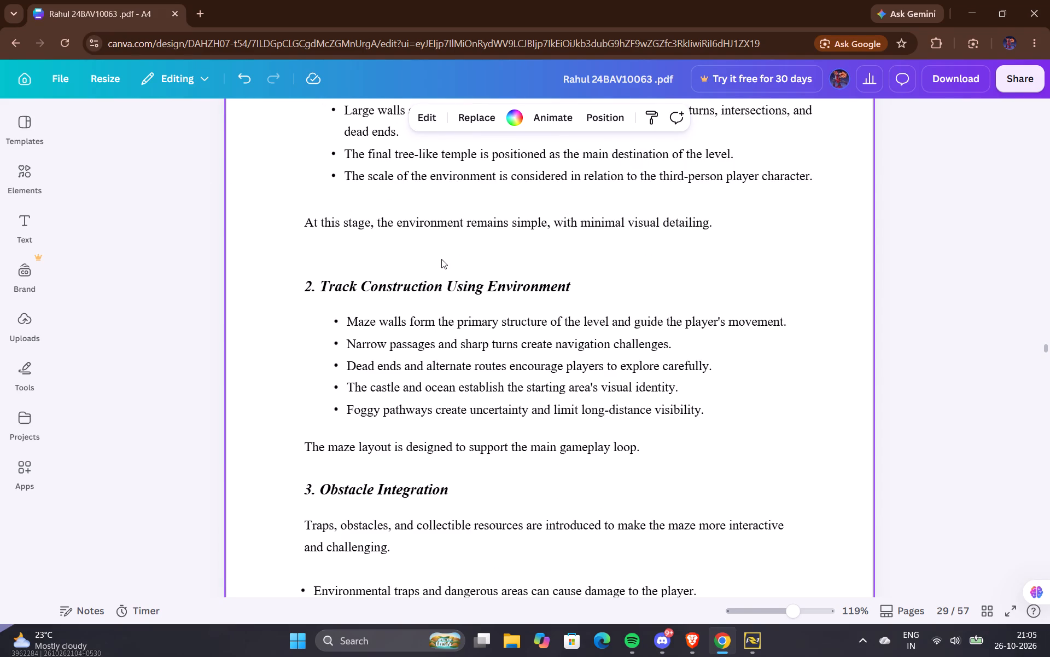
pyautogui.scroll(9, 441, 259)
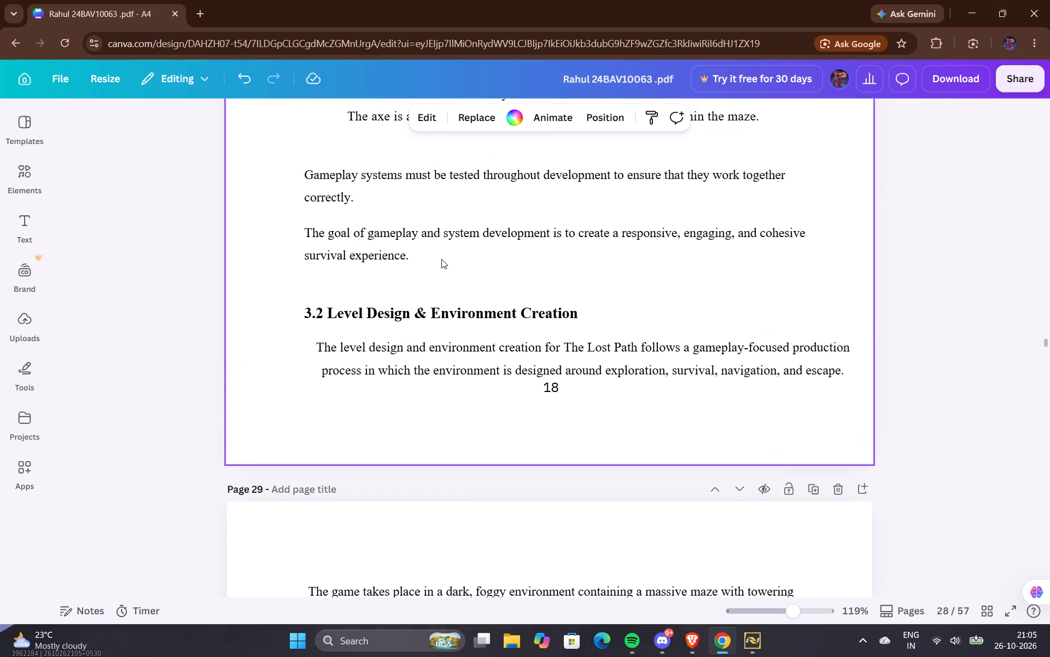
pyautogui.scroll(2, 441, 259)
pyautogui.scroll(-2, 435, 285)
# Move the "Gameplay systems must be tested" and "The goal of gameplay" paragraphs up together on page 28.
pyautogui.scroll(2, 456, 318)
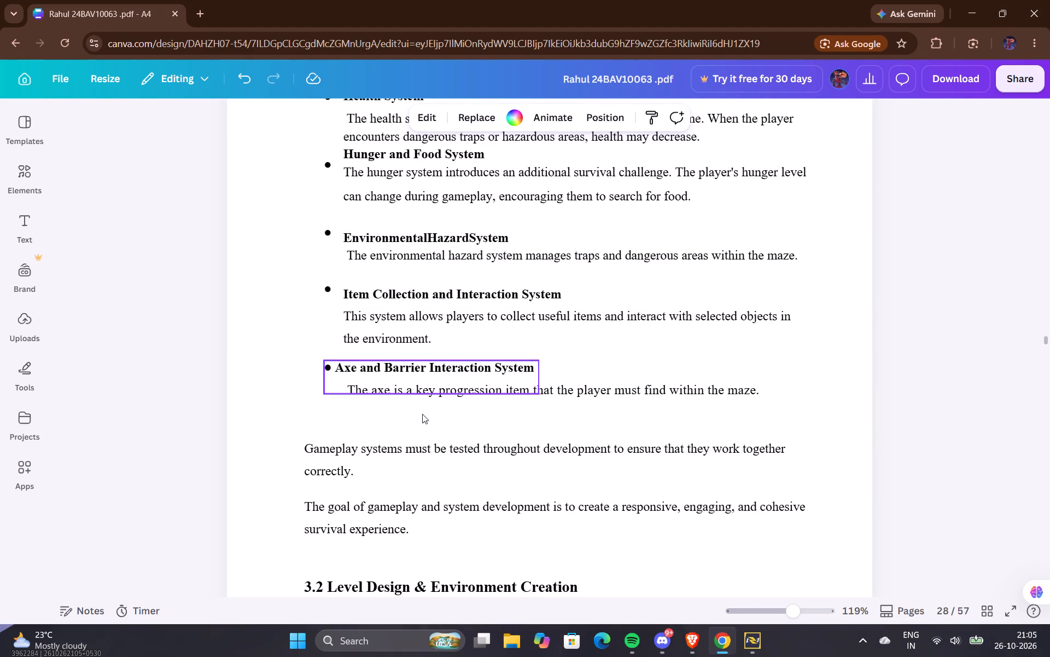
pyautogui.keyDown('shift'); pyautogui.click(365, 448); pyautogui.keyUp('shift')
pyautogui.keyDown('shift'); pyautogui.click(371, 505); pyautogui.keyUp('shift')
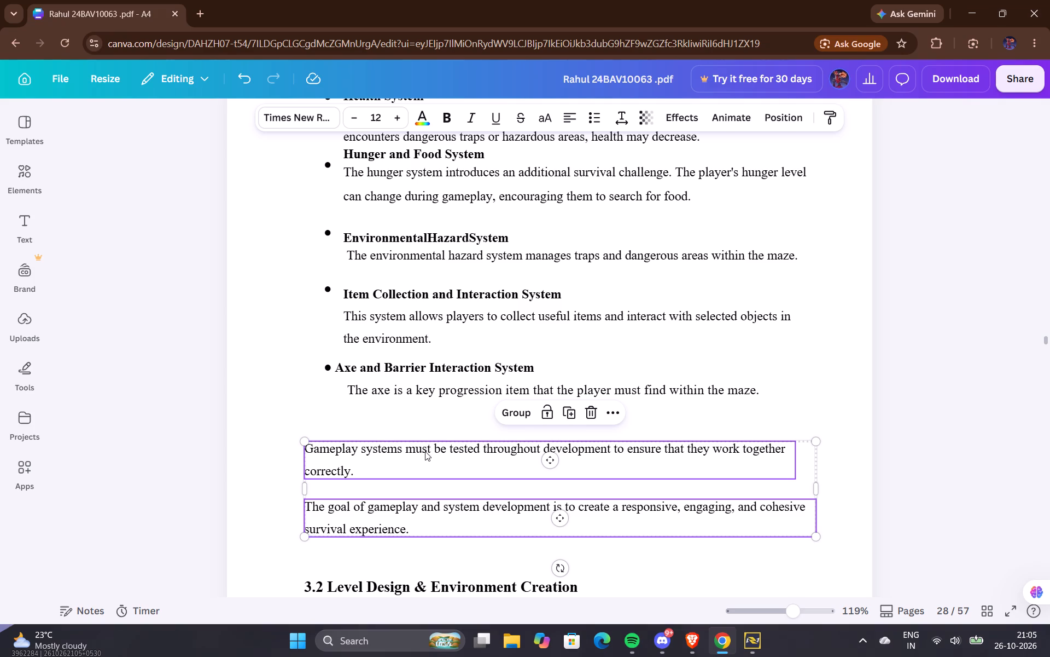
pyautogui.keyDown('shift'); pyautogui.moveTo(425, 451); pyautogui.dragTo(423, 428); pyautogui.keyUp('shift')
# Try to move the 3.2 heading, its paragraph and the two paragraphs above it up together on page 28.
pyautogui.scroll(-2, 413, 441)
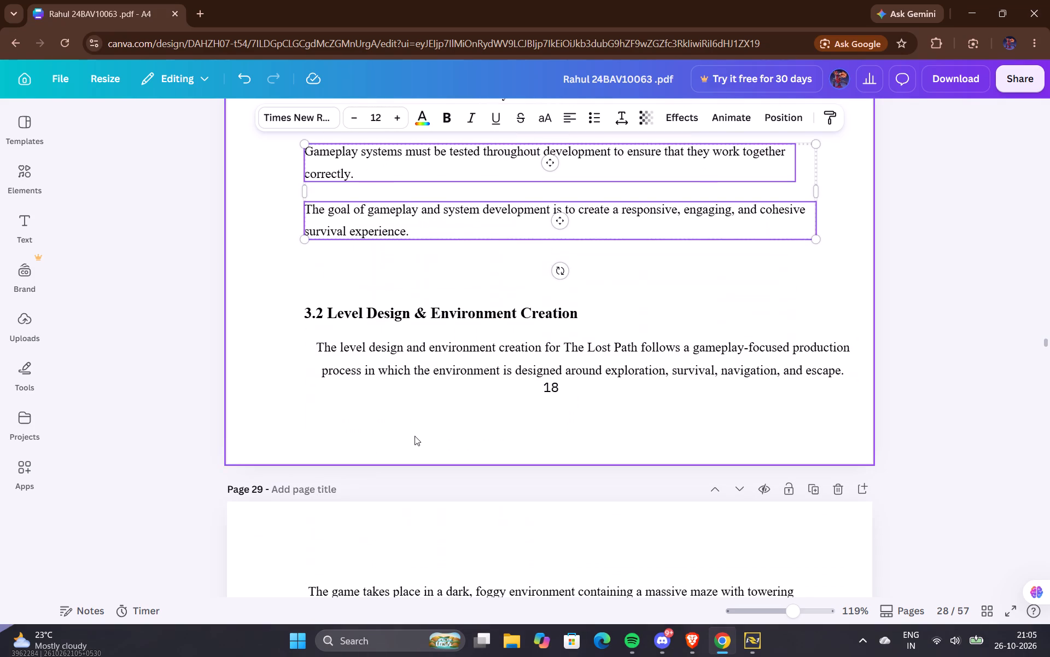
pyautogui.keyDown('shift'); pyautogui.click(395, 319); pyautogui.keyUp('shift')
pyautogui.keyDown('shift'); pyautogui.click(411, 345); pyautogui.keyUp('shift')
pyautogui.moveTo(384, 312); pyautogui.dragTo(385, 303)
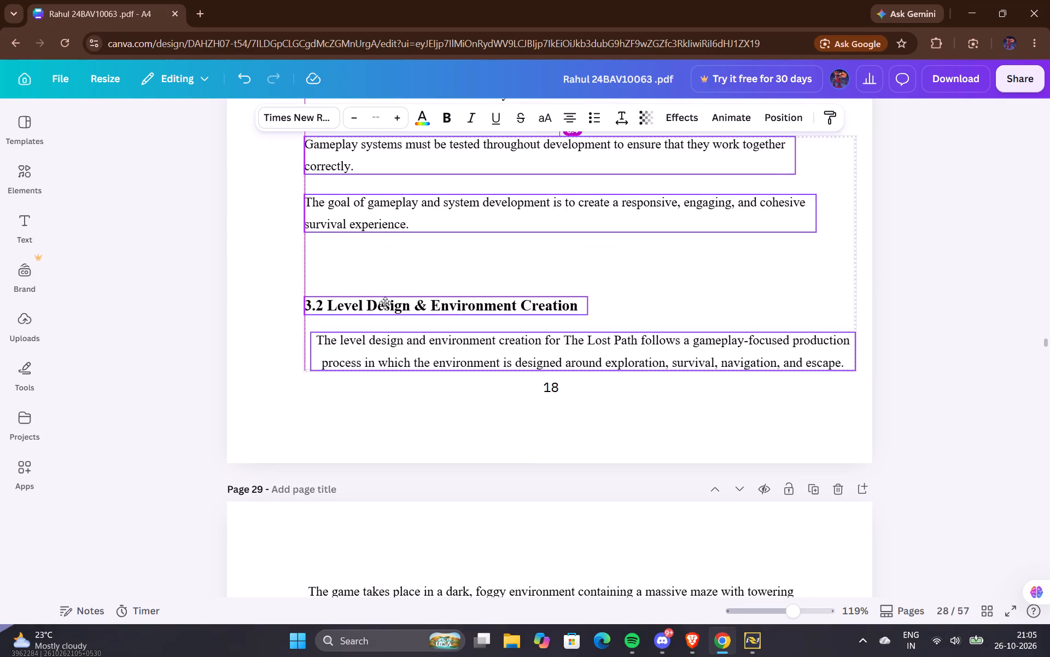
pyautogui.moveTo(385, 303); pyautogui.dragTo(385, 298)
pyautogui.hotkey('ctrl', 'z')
# Move the 3.2 Level Design & Environment Creation heading and its paragraph up together, away from page number 18.
pyautogui.click(421, 275)
pyautogui.click(396, 311)
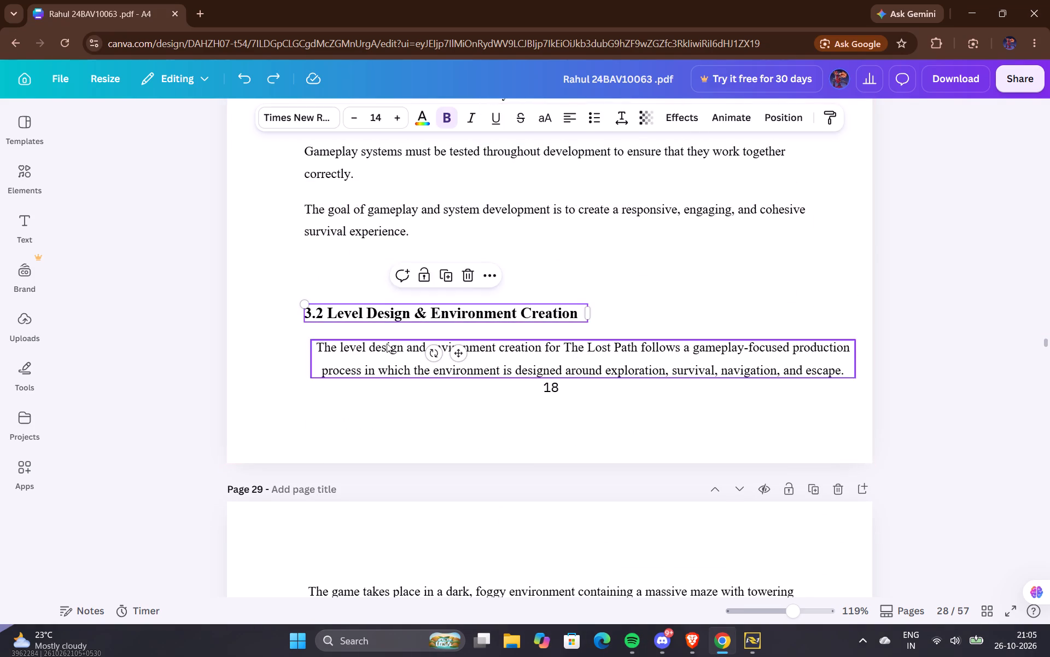
pyautogui.keyDown('shift'); pyautogui.click(387, 343); pyautogui.keyUp('shift')
pyautogui.moveTo(393, 313); pyautogui.dragTo(393, 287)
pyautogui.hotkey('ctrl', 'z')
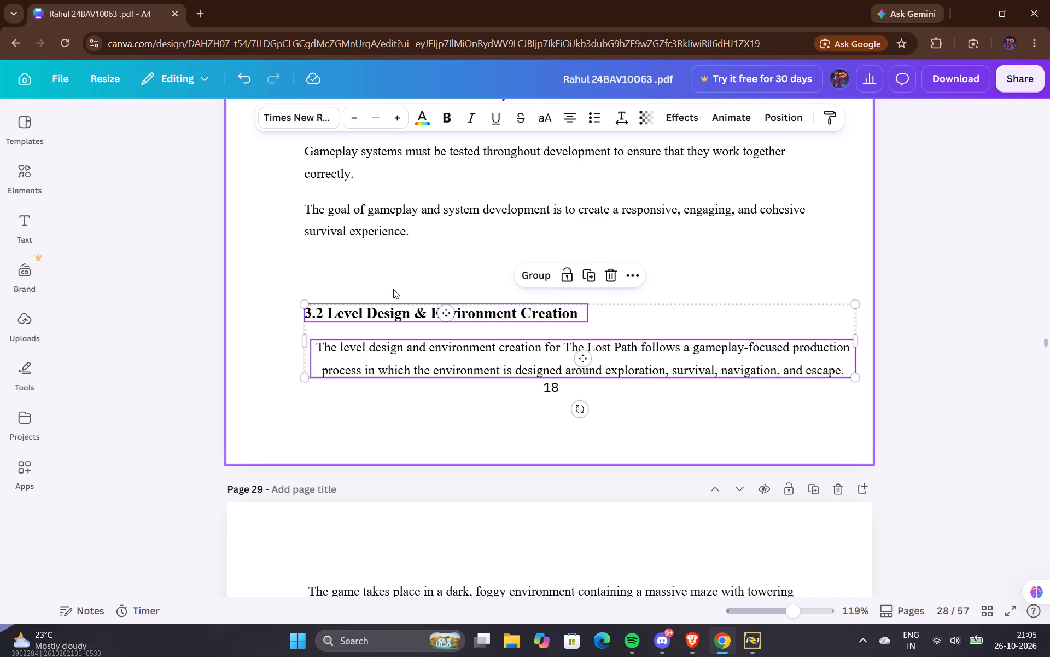
pyautogui.keyDown('shift'); pyautogui.moveTo(380, 312); pyautogui.dragTo(383, 281); pyautogui.keyUp('shift')
# Examine pages 28 back to 25, covering gameplay systems, production phases, timeline and project scope, for broken text and misplaced bullets.
pyautogui.scroll(1, 404, 327)
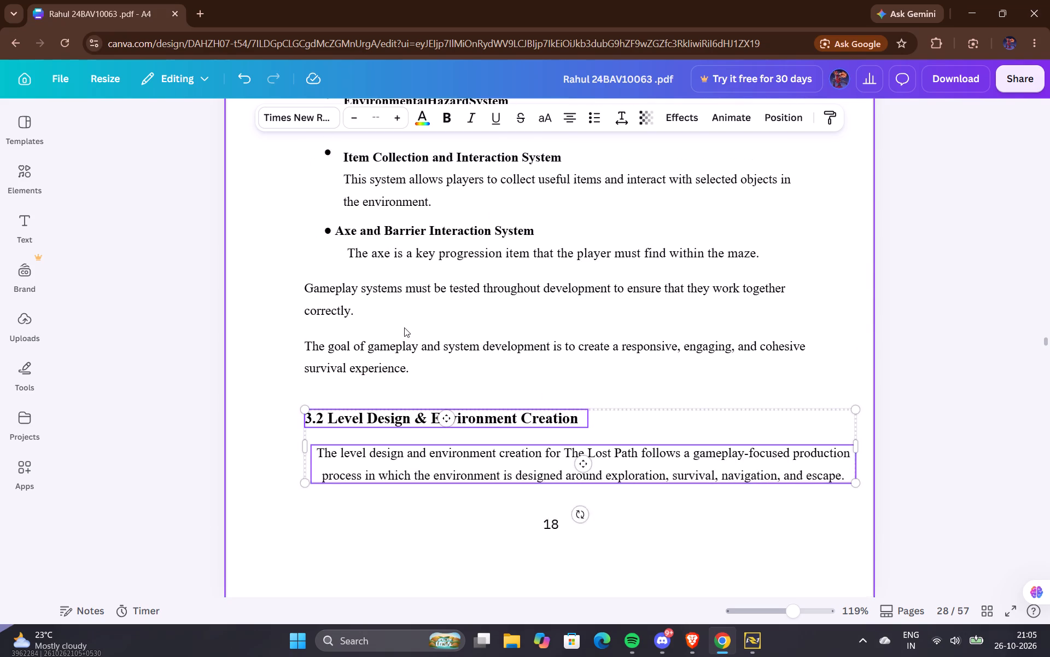
pyautogui.scroll(8, 404, 328)
pyautogui.click(402, 310)
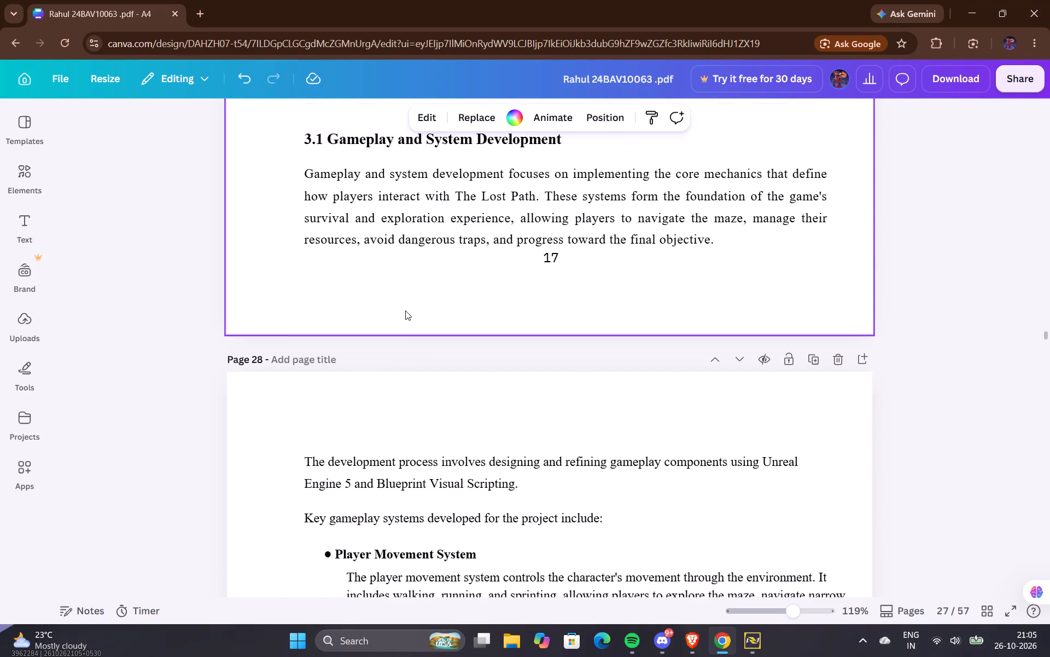
pyautogui.scroll(18, 405, 310)
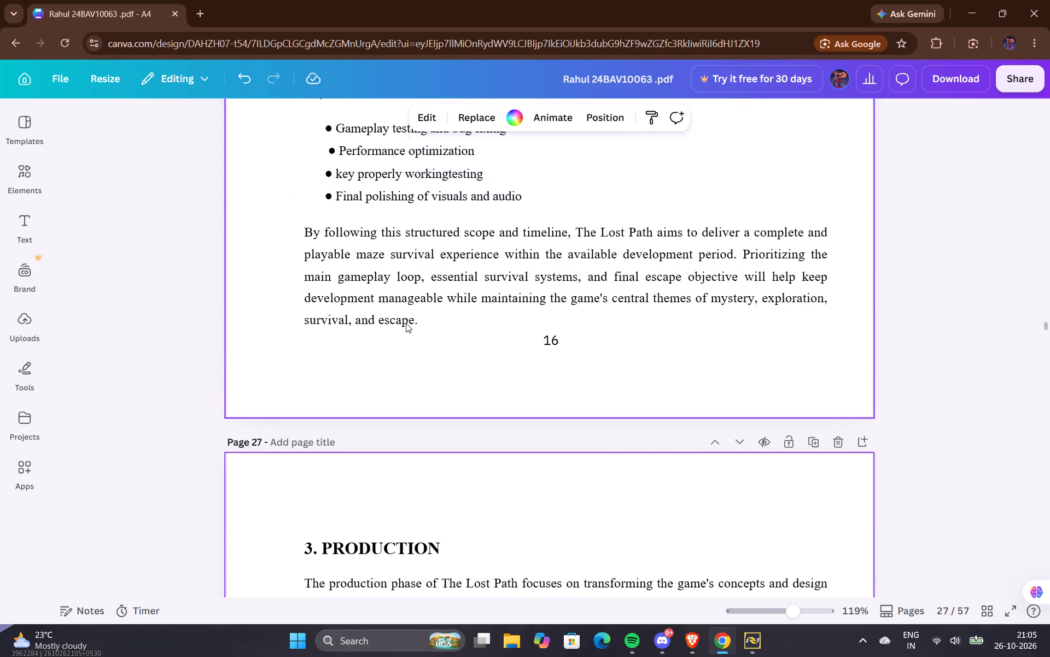
pyautogui.scroll(8, 406, 323)
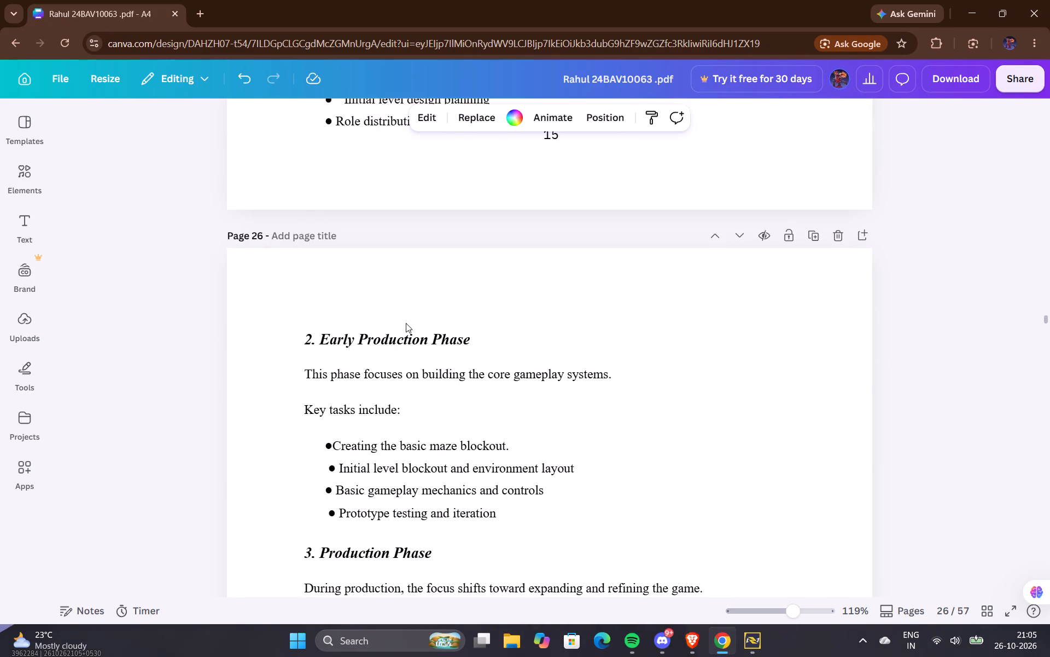
pyautogui.scroll(5, 406, 323)
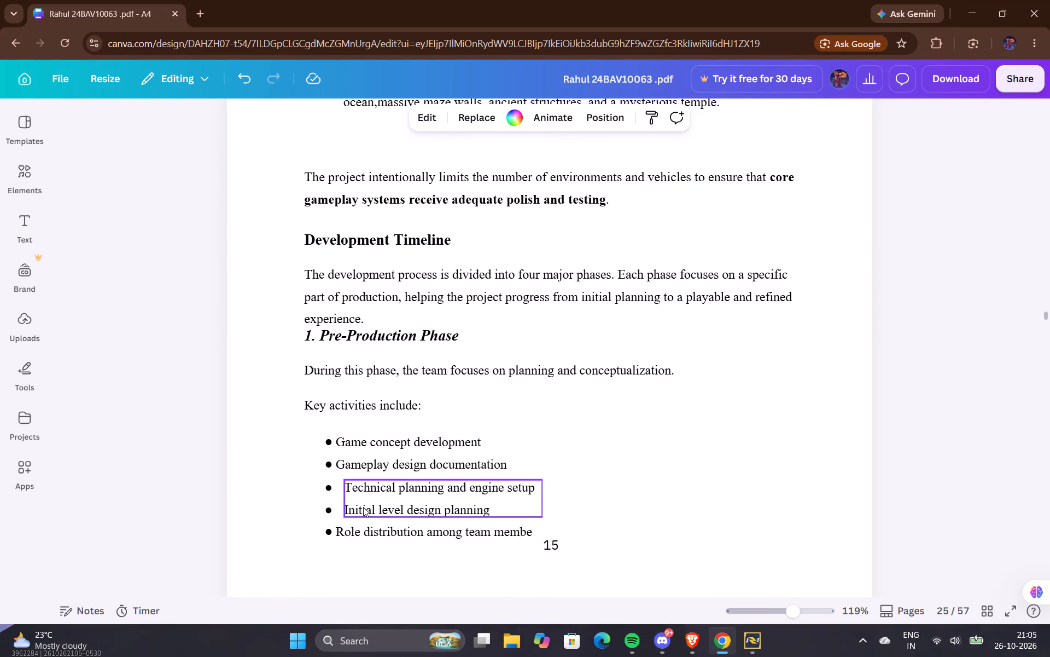
pyautogui.scroll(2, 385, 469)
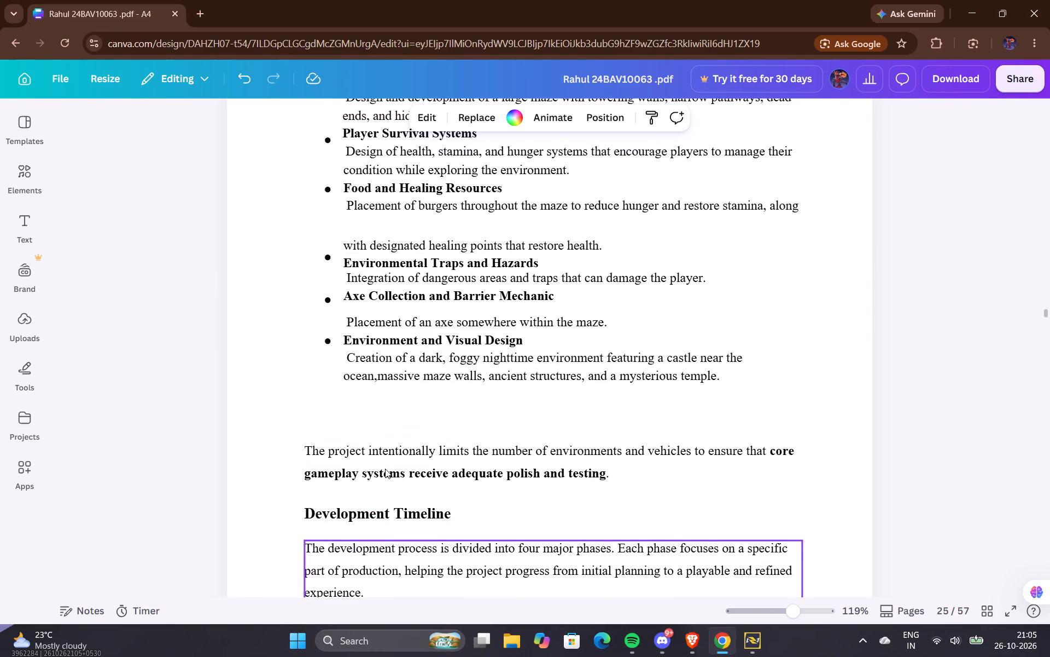
pyautogui.scroll(2, 385, 469)
pyautogui.scroll(-1, 385, 469)
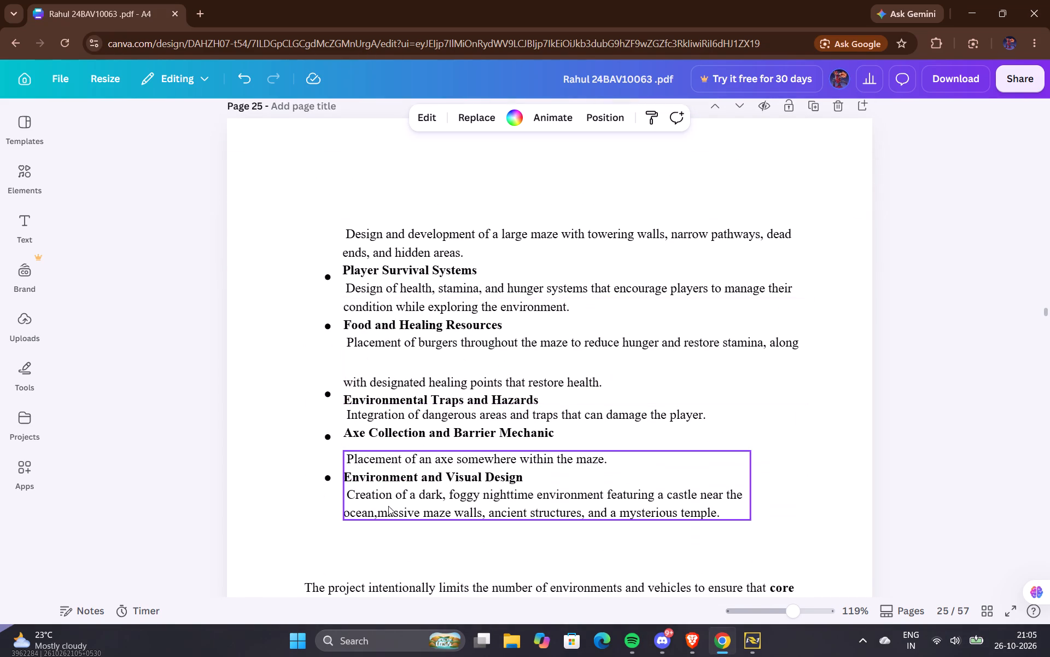
# Remove the line break before "with designated healing points" in the Food and Healing Resources text on page 25.
pyautogui.click(419, 381)
pyautogui.click(347, 379)
pyautogui.click(347, 383)
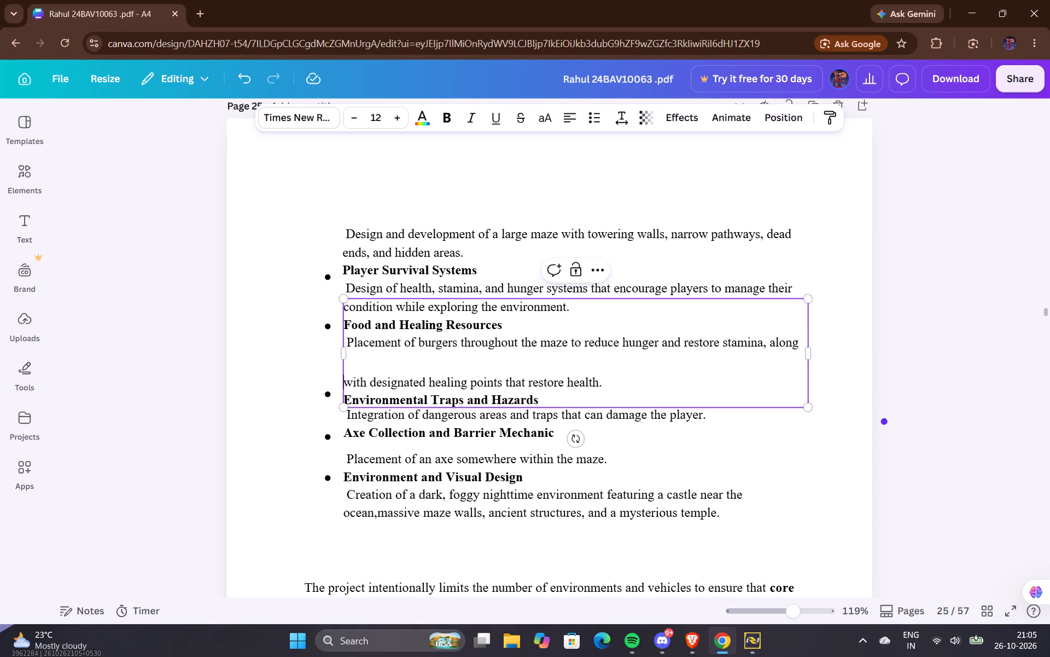
pyautogui.click(346, 383)
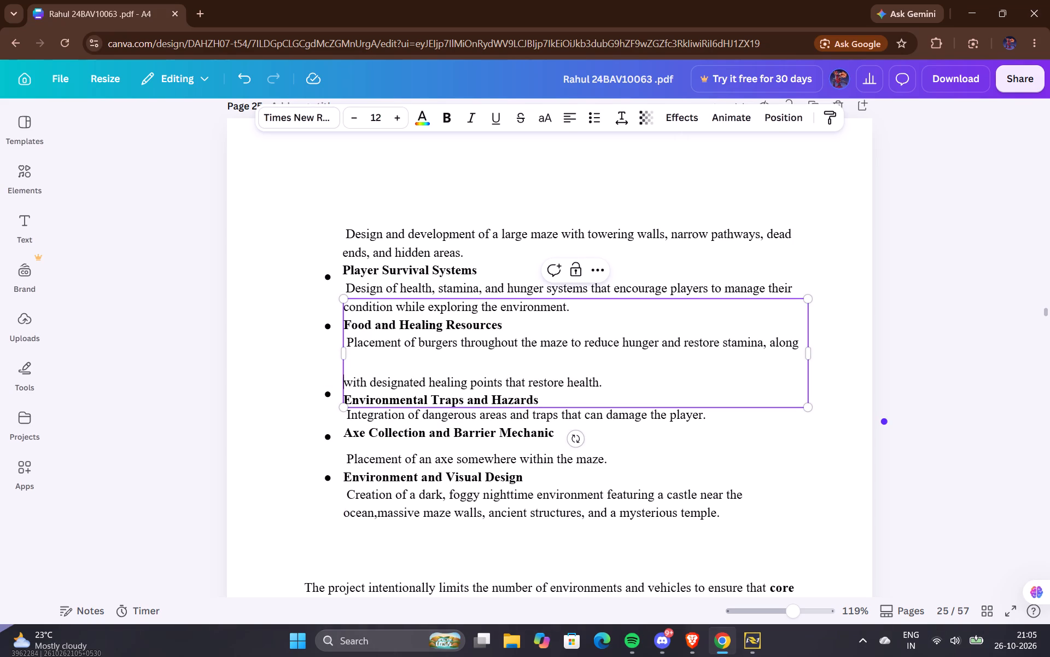
pyautogui.click(345, 383)
pyautogui.press('BackSpace')
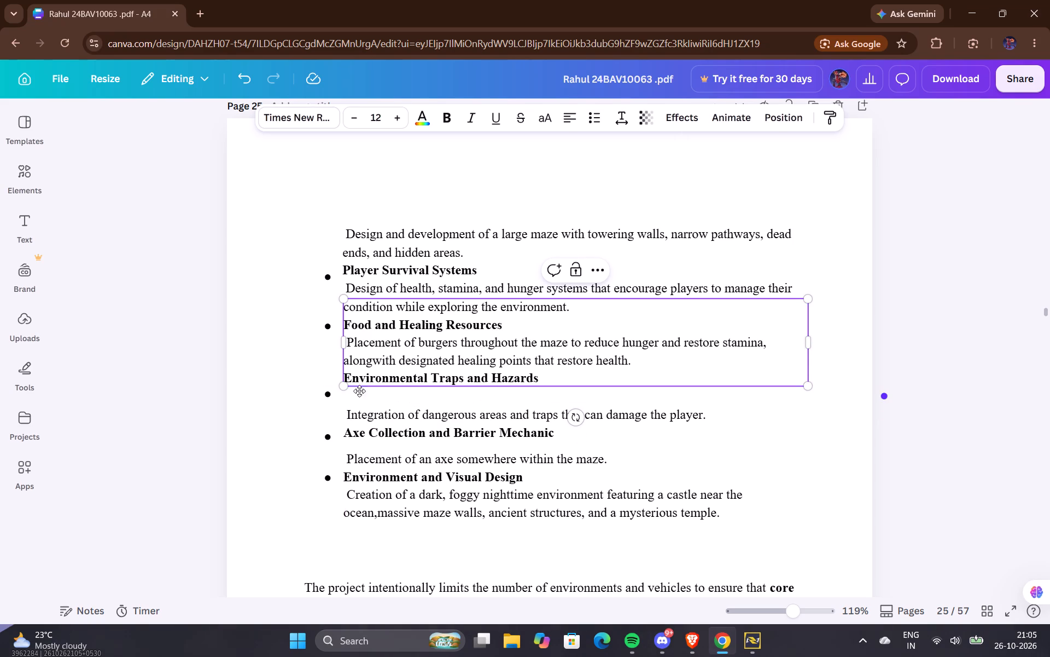
pyautogui.click(308, 387)
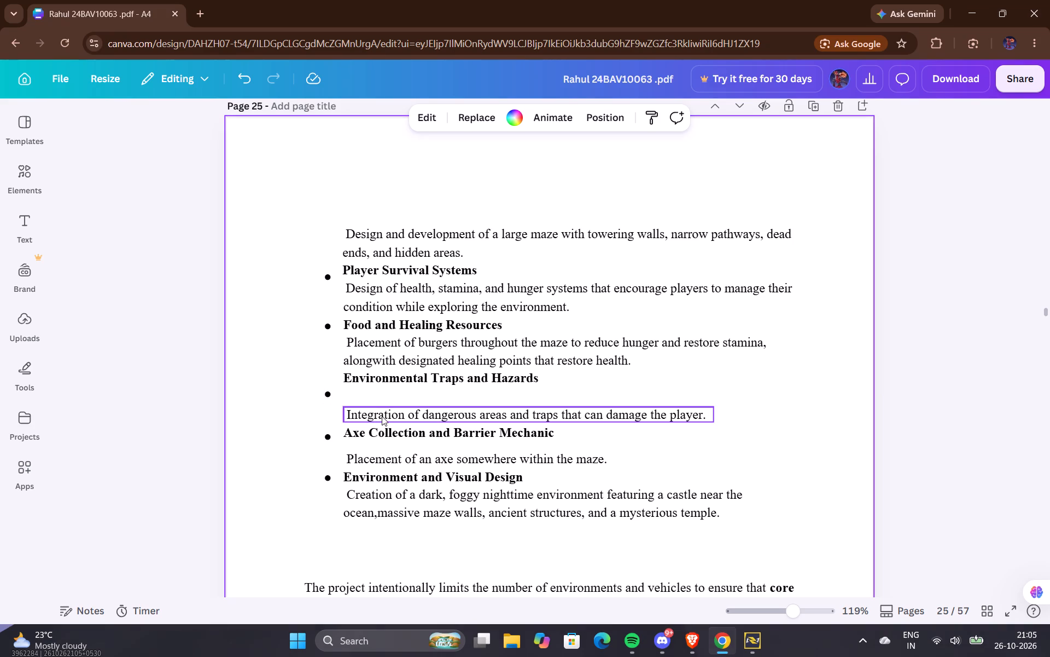
# Move the stray bullet up to line up with the Environmental Traps and Hazards heading on page 25.
pyautogui.keyDown('shift'); pyautogui.click(330, 395); pyautogui.keyUp('shift')
pyautogui.keyDown('shift'); pyautogui.click(329, 394); pyautogui.keyUp('shift')
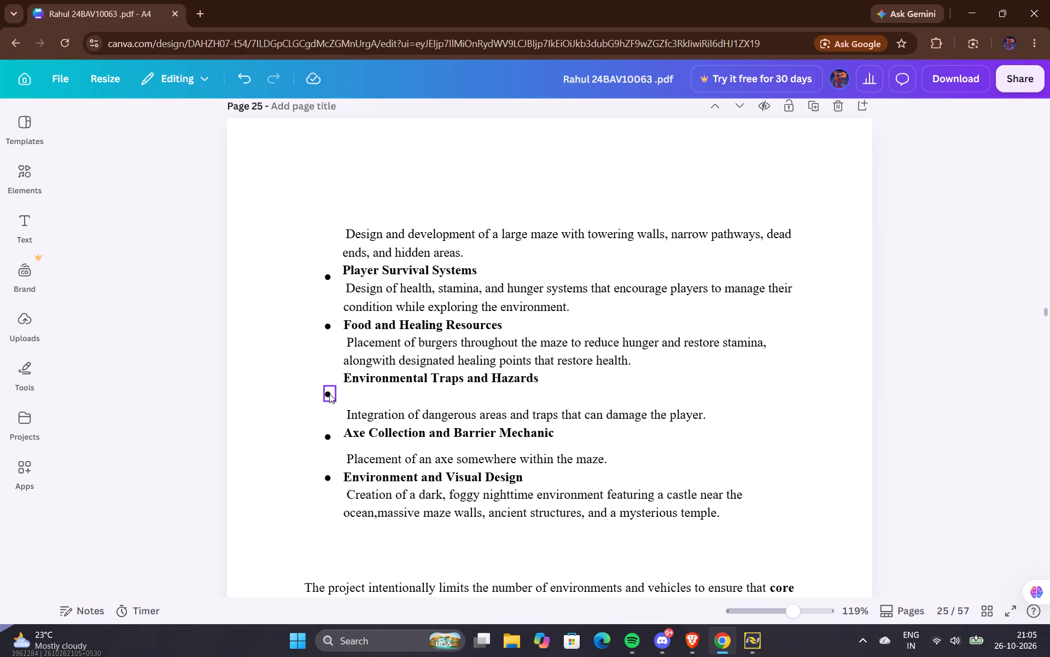
pyautogui.moveTo(329, 391); pyautogui.dragTo(330, 375)
pyautogui.click(302, 407)
# Move the hazards description, the Axe Collection heading, the Environment and Visual Design text and their bullets up beneath the Environmental Traps heading.
pyautogui.keyDown('shift'); pyautogui.click(367, 416); pyautogui.keyUp('shift')
pyautogui.keyDown('shift'); pyautogui.click(368, 430); pyautogui.keyUp('shift')
pyautogui.keyDown('shift'); pyautogui.click(324, 433); pyautogui.keyUp('shift')
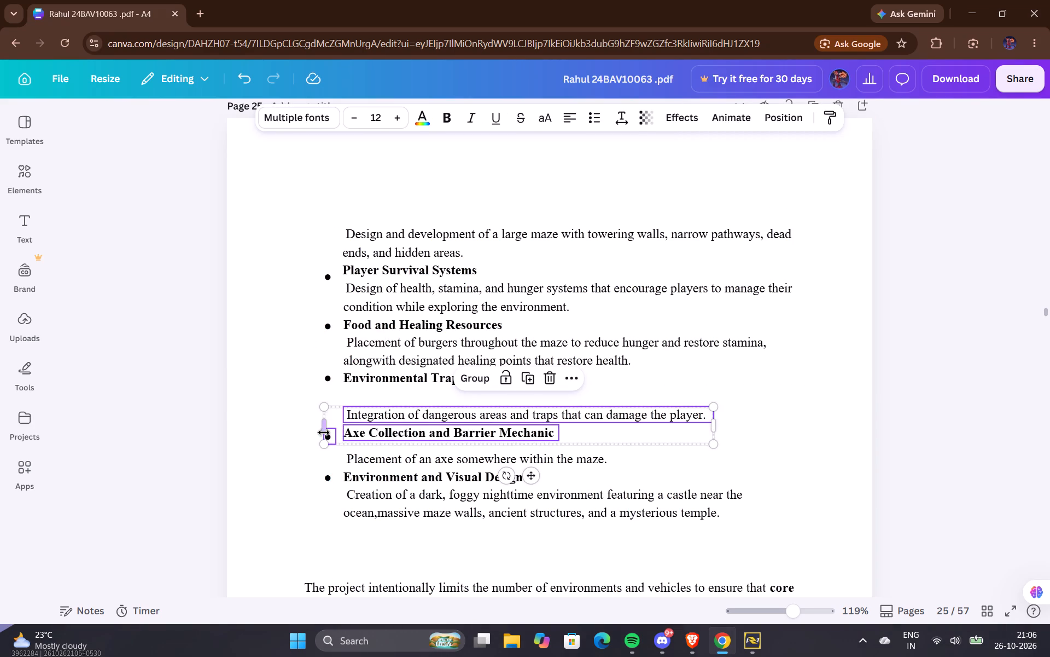
pyautogui.keyDown('shift'); pyautogui.click(325, 479); pyautogui.keyUp('shift')
pyautogui.keyDown('shift'); pyautogui.click(371, 460); pyautogui.keyUp('shift')
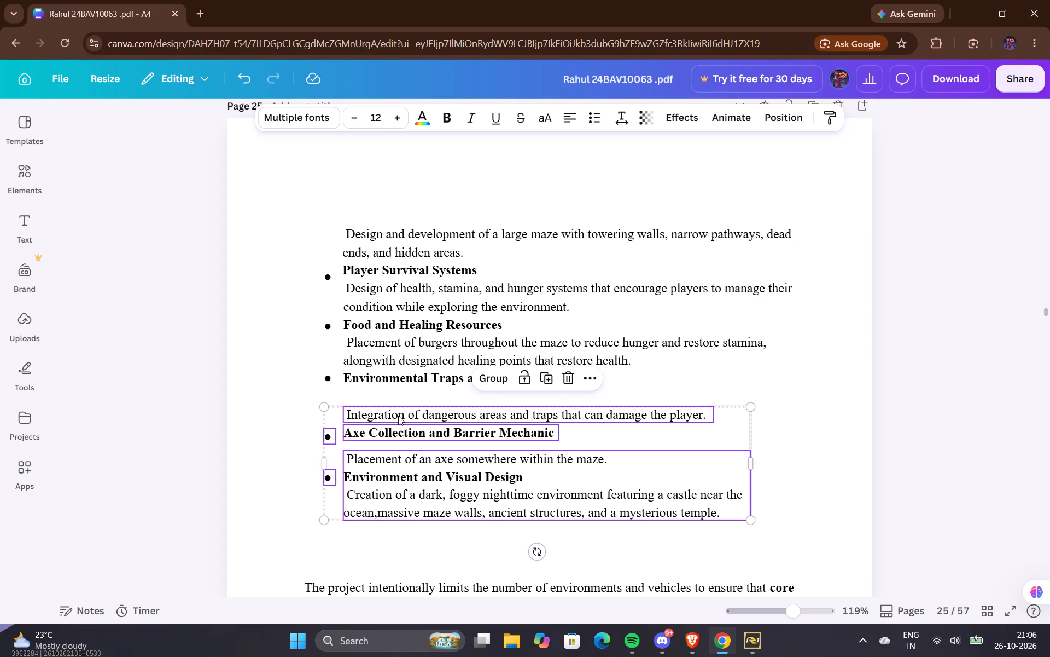
pyautogui.keyDown('shift'); pyautogui.moveTo(399, 422); pyautogui.dragTo(399, 404); pyautogui.keyUp('shift')
pyautogui.click(277, 403)
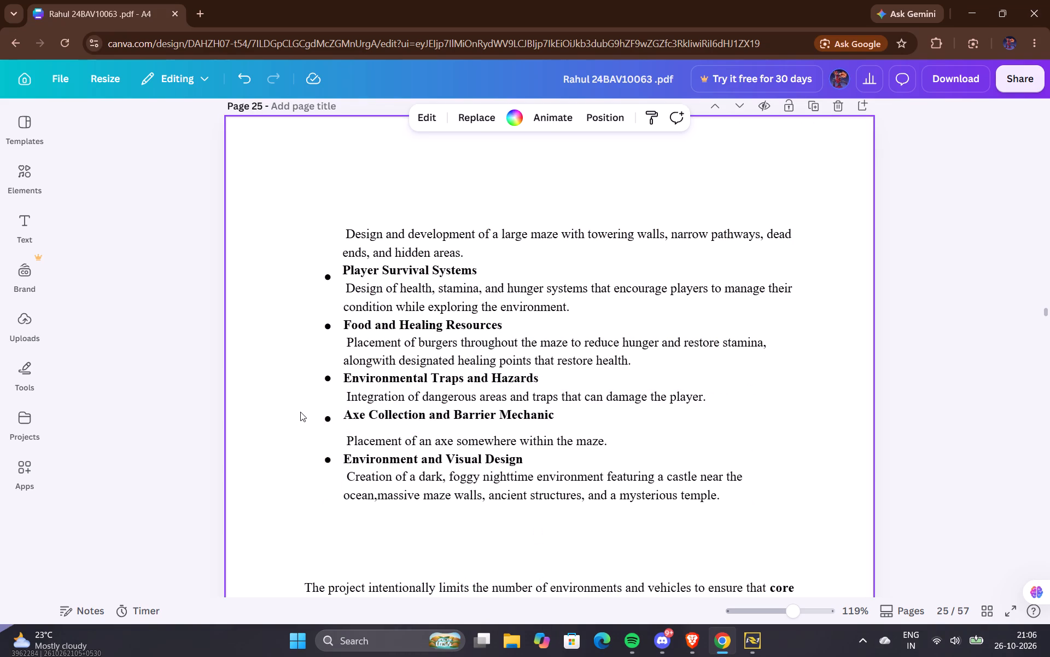
# Examine pages 25 back to 22, covering project scope, performance targets and key technologies, for broken headings and misplaced bullets.
pyautogui.scroll(8, 300, 412)
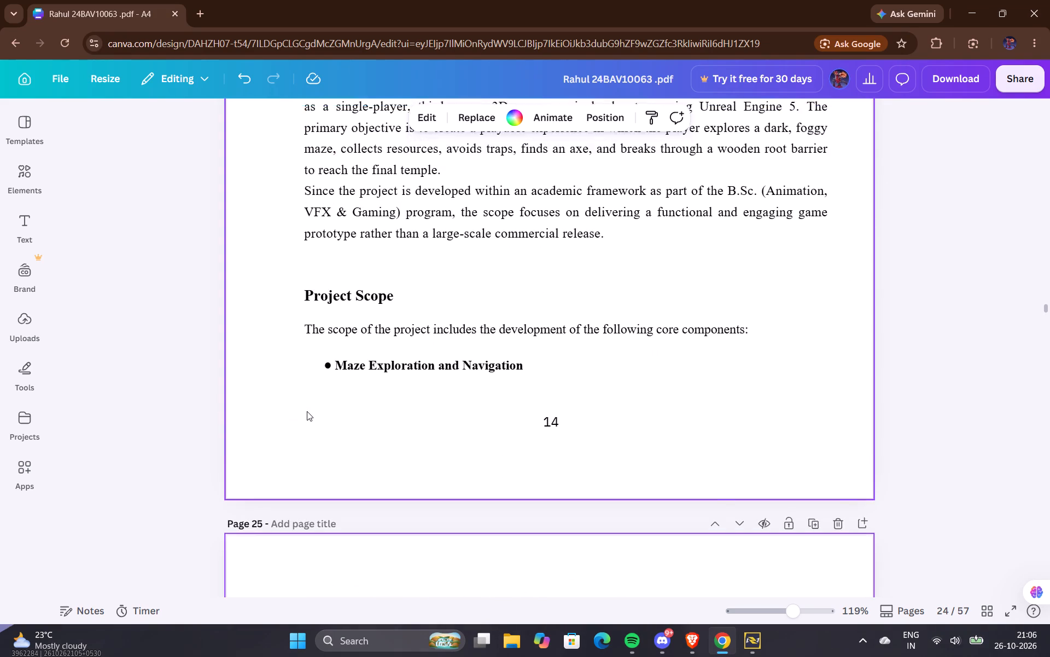
pyautogui.scroll(5, 307, 411)
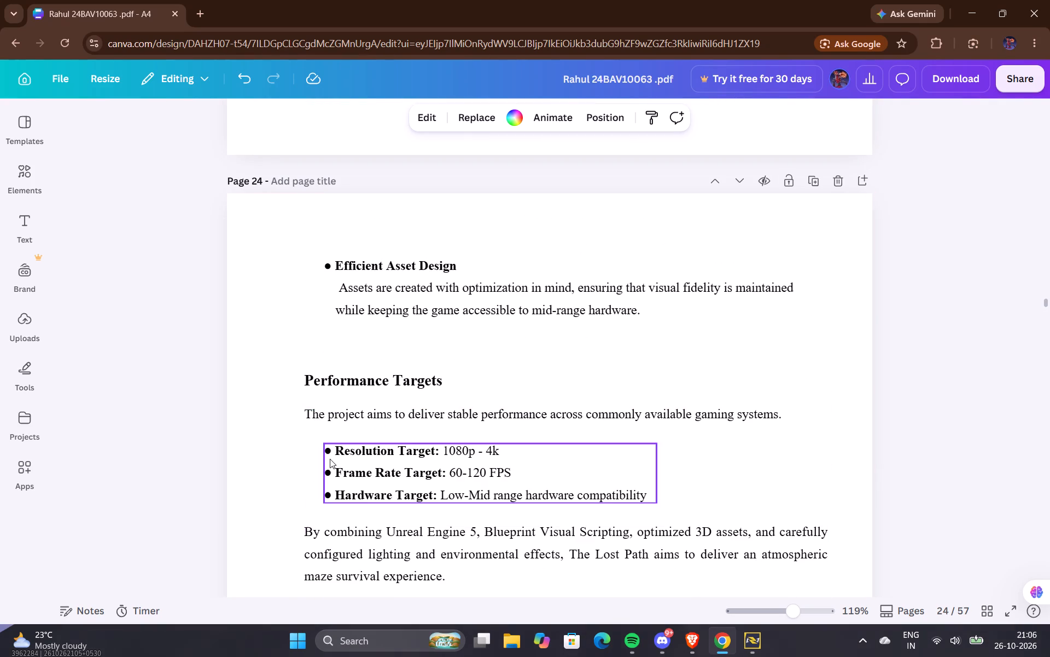
pyautogui.scroll(8, 330, 459)
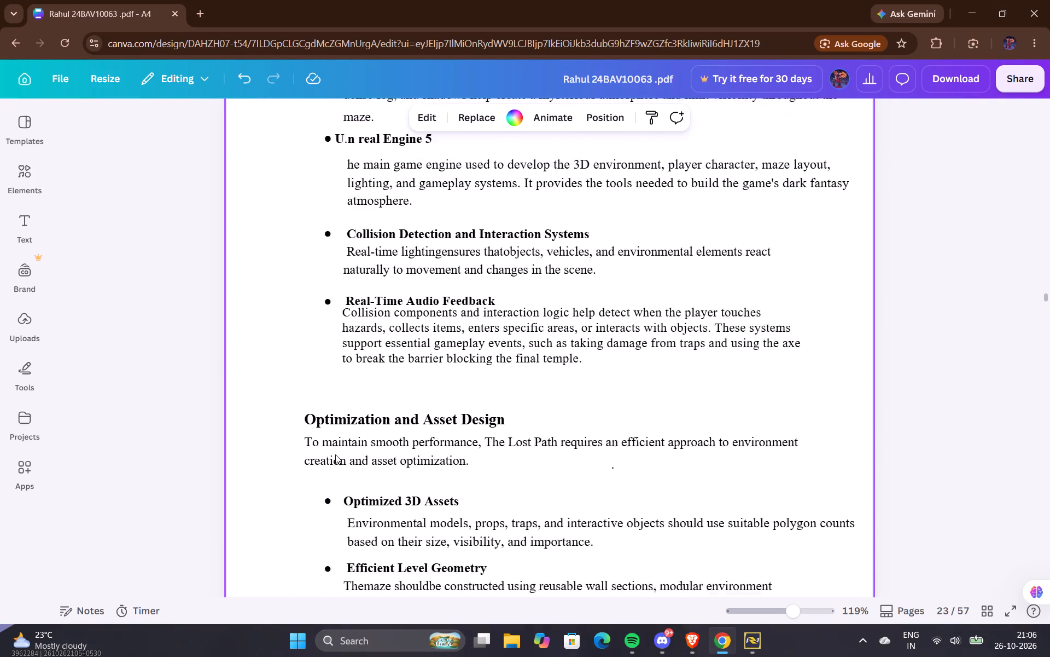
pyautogui.scroll(6, 335, 454)
pyautogui.scroll(-2, 335, 456)
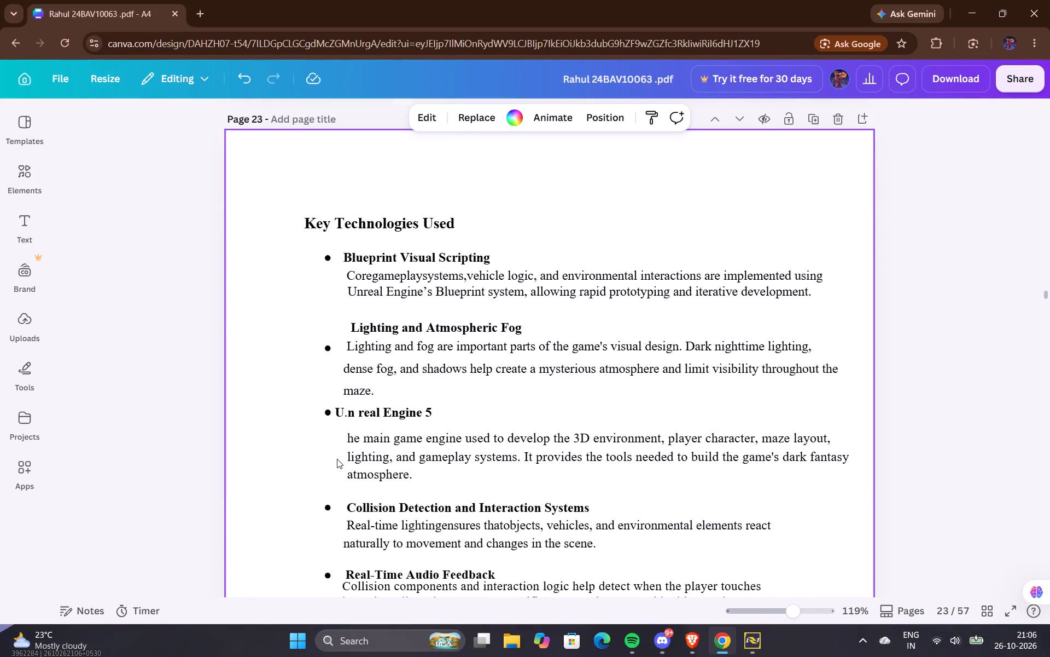
pyautogui.scroll(2, 362, 424)
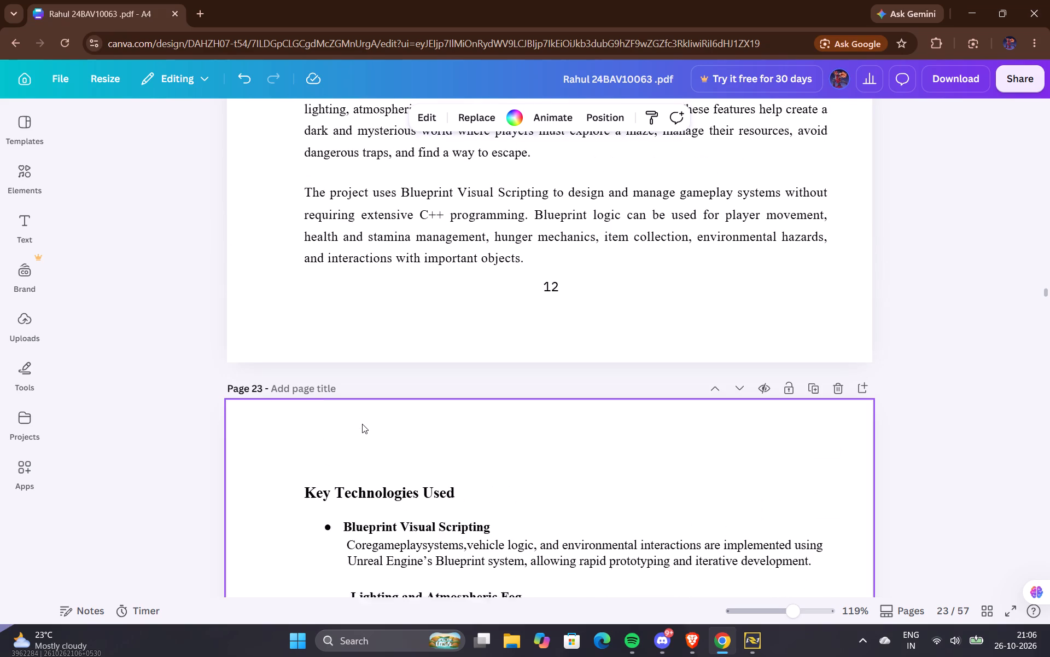
# Correct the "U.n real Engine 5" heading on page 23 to read "Unreal Engine 5".
pyautogui.scroll(-4, 362, 424)
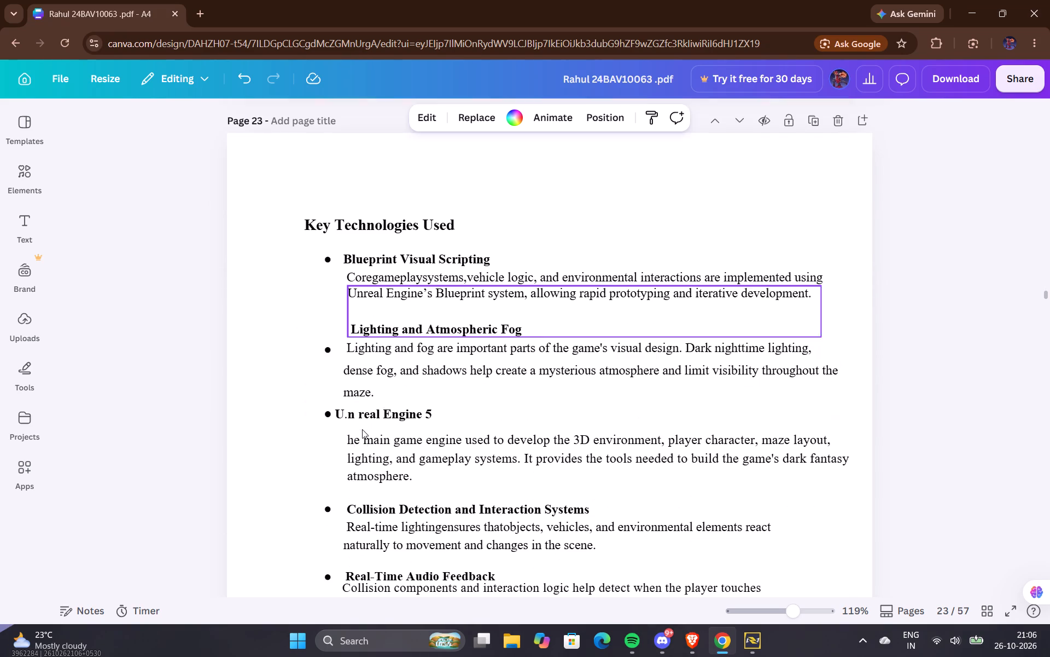
pyautogui.doubleClick(349, 417)
pyautogui.click(354, 414)
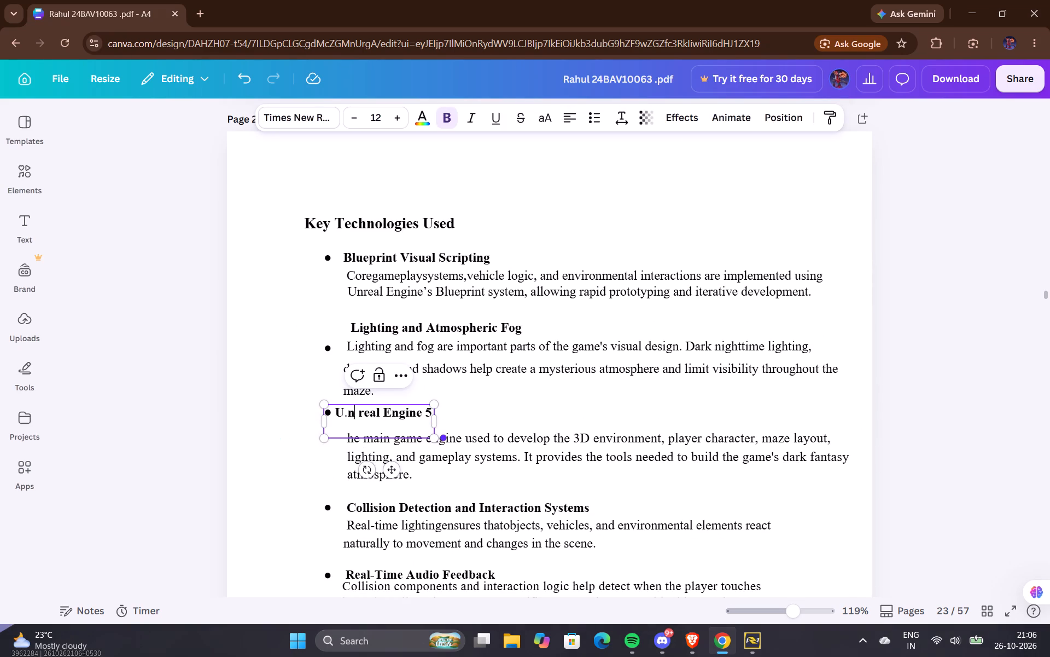
pyautogui.click(357, 414)
pyautogui.press('BackSpace')
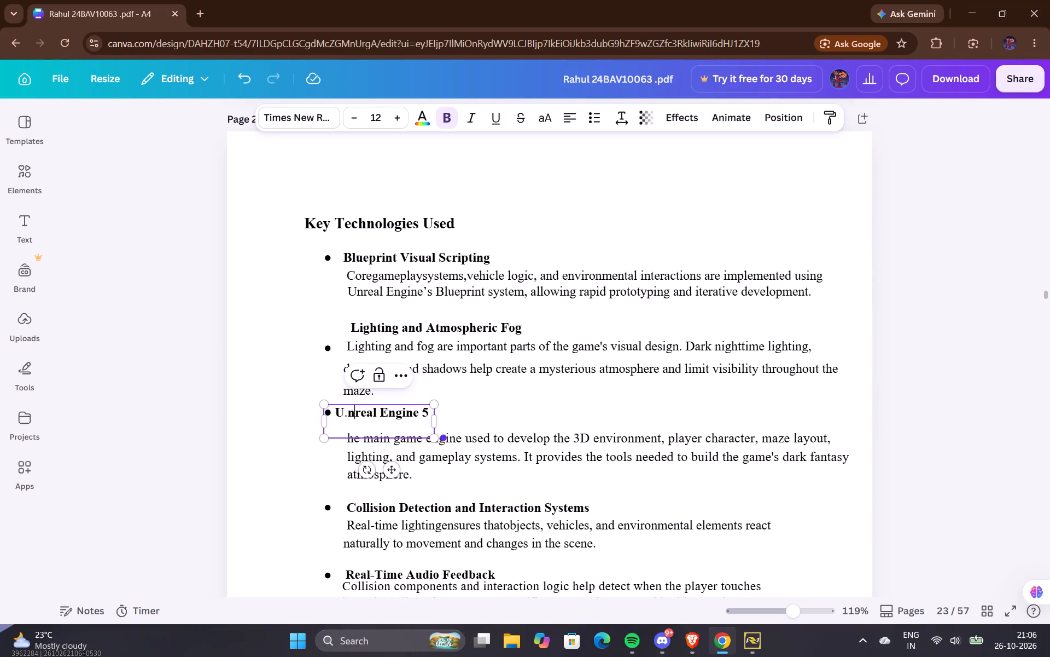
pyautogui.click(347, 412)
pyautogui.press('BackSpace')
pyautogui.click(470, 399)
pyautogui.click(316, 329)
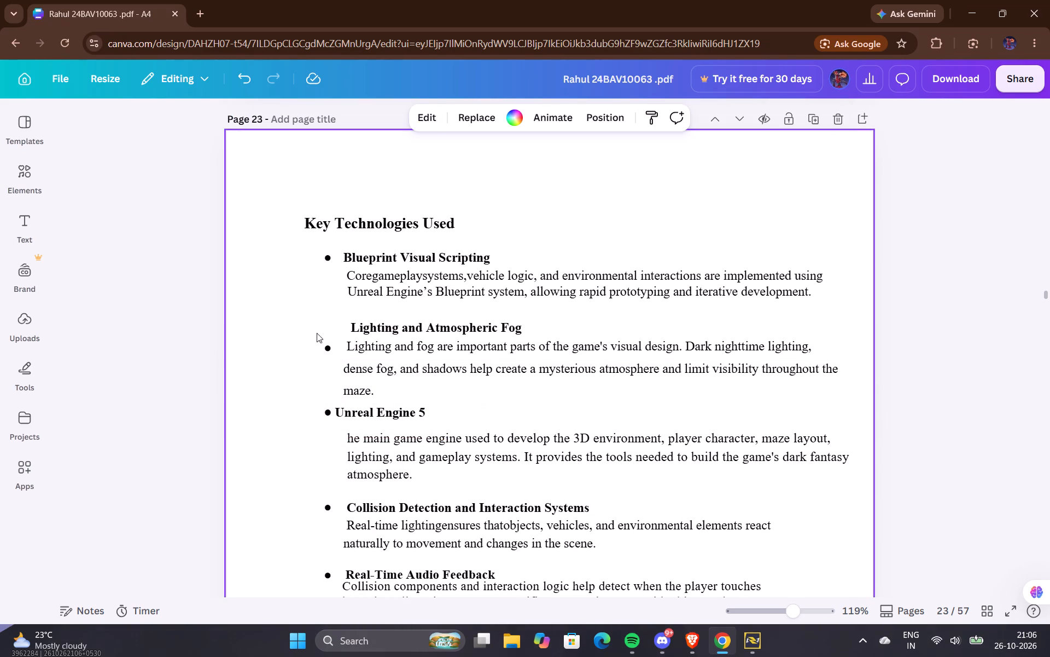
pyautogui.keyDown('shift'); pyautogui.click(345, 416); pyautogui.keyUp('shift')
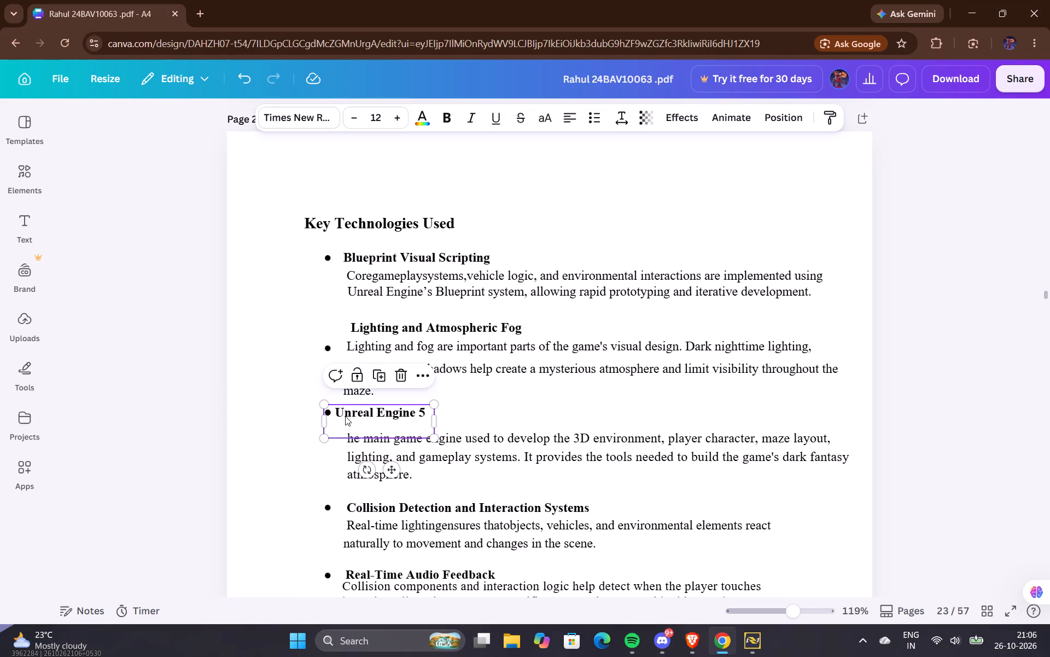
pyautogui.click(264, 395)
# Move the stray bullet up to line up with the Lighting and Atmospheric Fog heading on page 23.
pyautogui.click(322, 351)
pyautogui.click(331, 348)
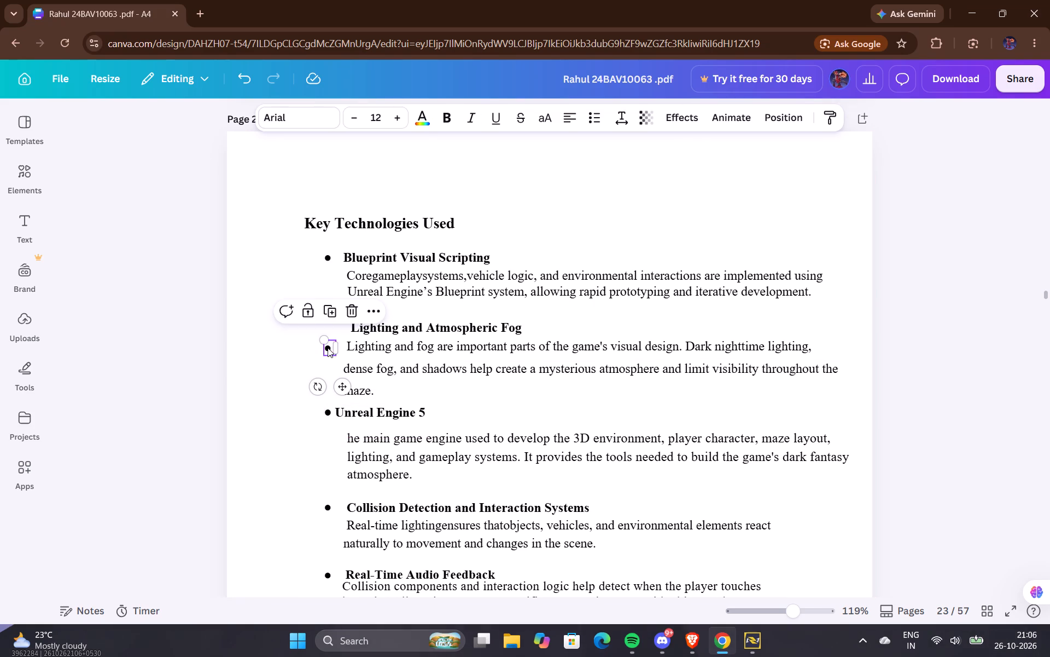
pyautogui.keyDown('shift'); pyautogui.moveTo(328, 348); pyautogui.dragTo(329, 327); pyautogui.keyUp('shift')
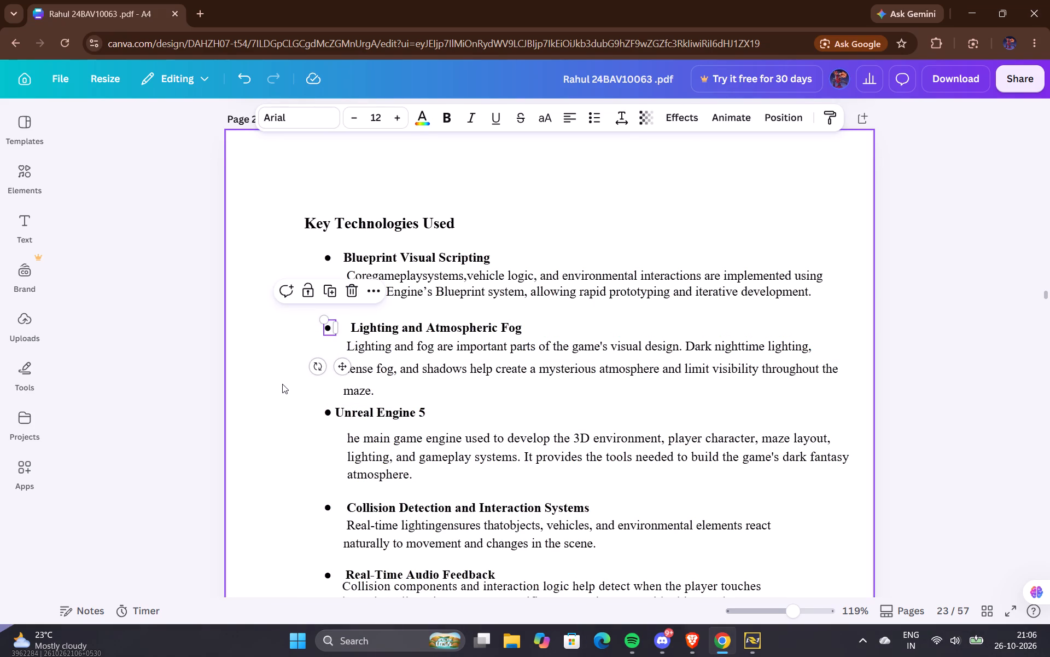
pyautogui.click(282, 384)
# Insert four spaces between the bullet and the Unreal Engine 5 heading text on page 23.
pyautogui.doubleClick(348, 409)
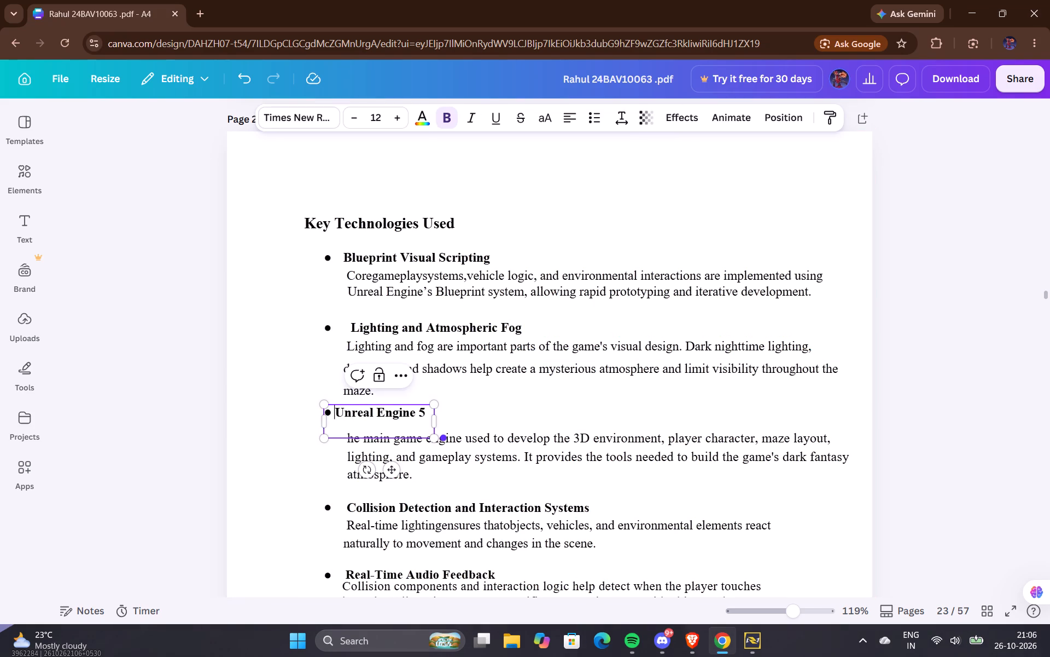
pyautogui.click(334, 411)
pyautogui.press('space')
pyautogui.press('space')
pyautogui.press('space')
pyautogui.press('space')
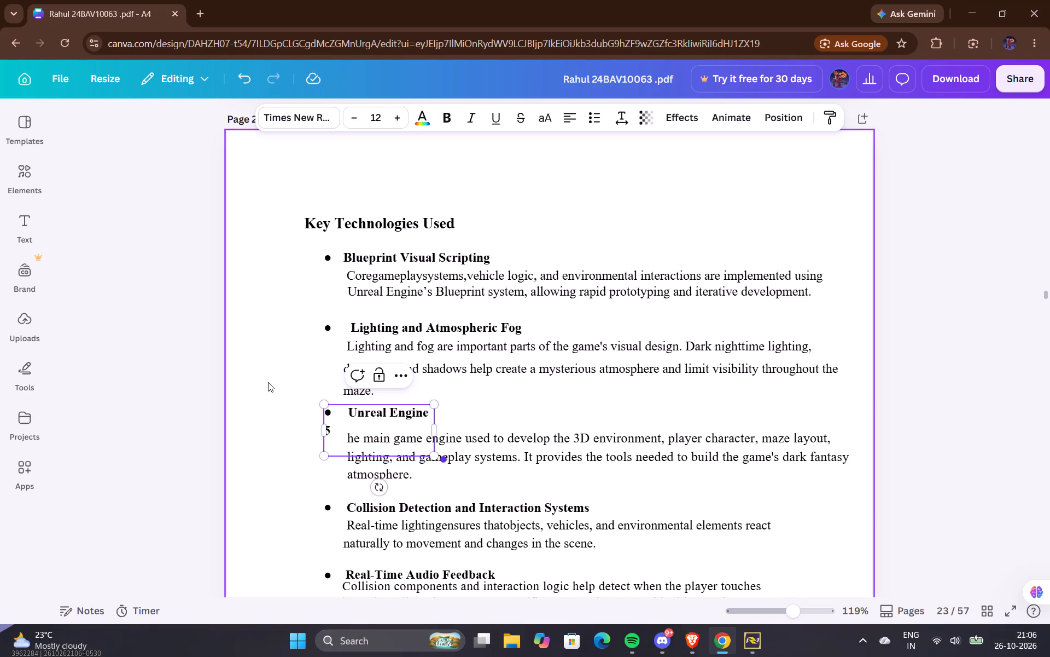
pyautogui.click(265, 377)
# Examine the Key Technologies section on page 23 and the neighbouring pages 22 and 24 for remaining text and bullet problems.
pyautogui.scroll(1, 285, 386)
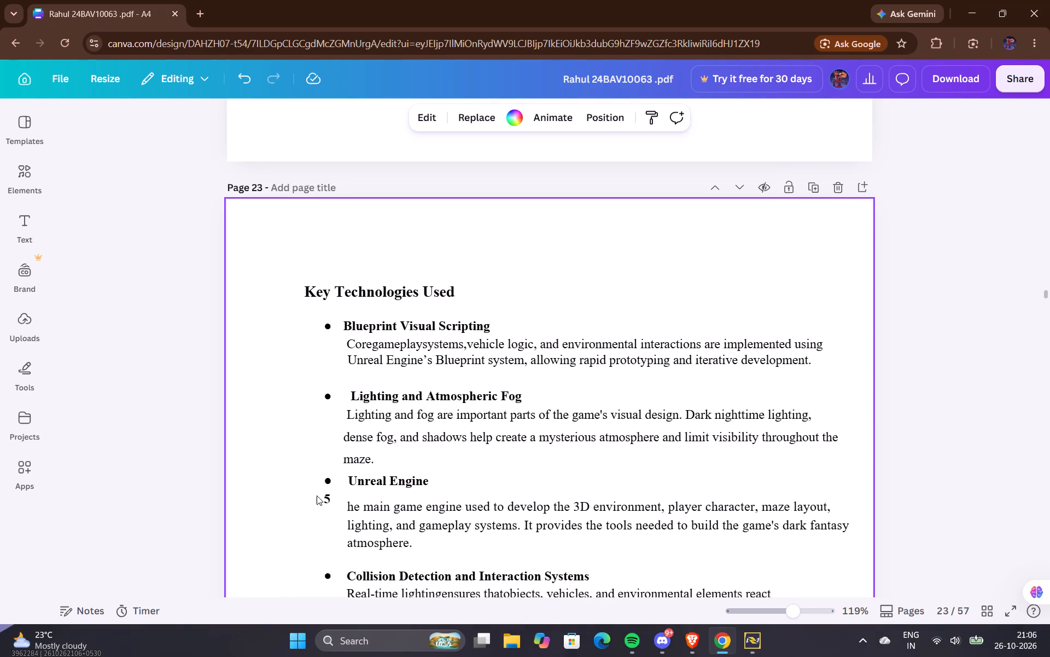
pyautogui.scroll(-2, 330, 493)
pyautogui.scroll(3, 330, 480)
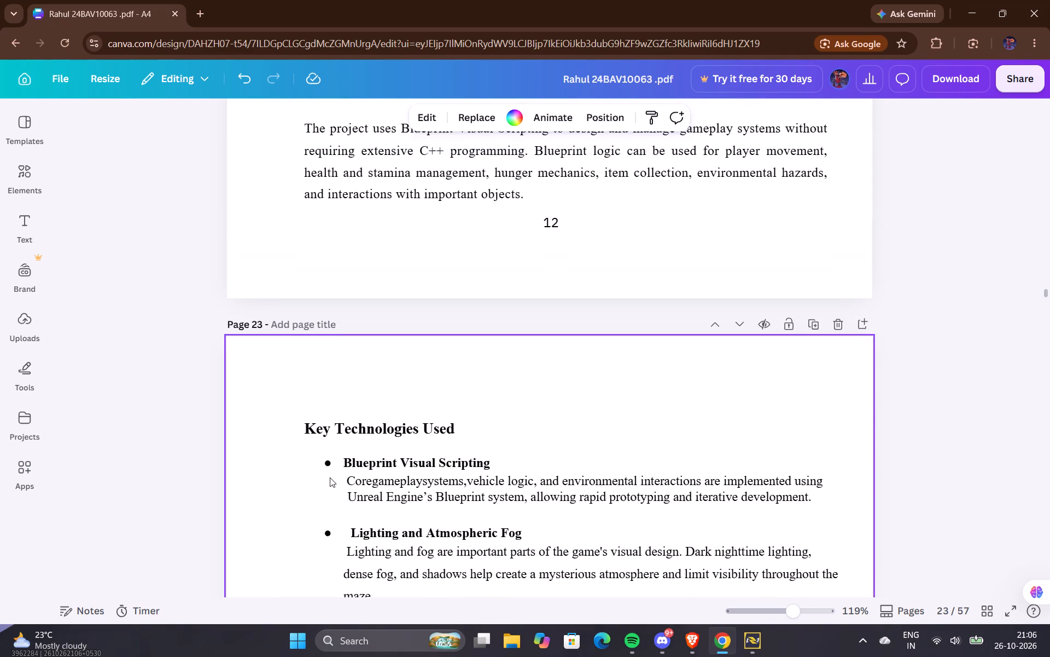
pyautogui.scroll(-4, 328, 491)
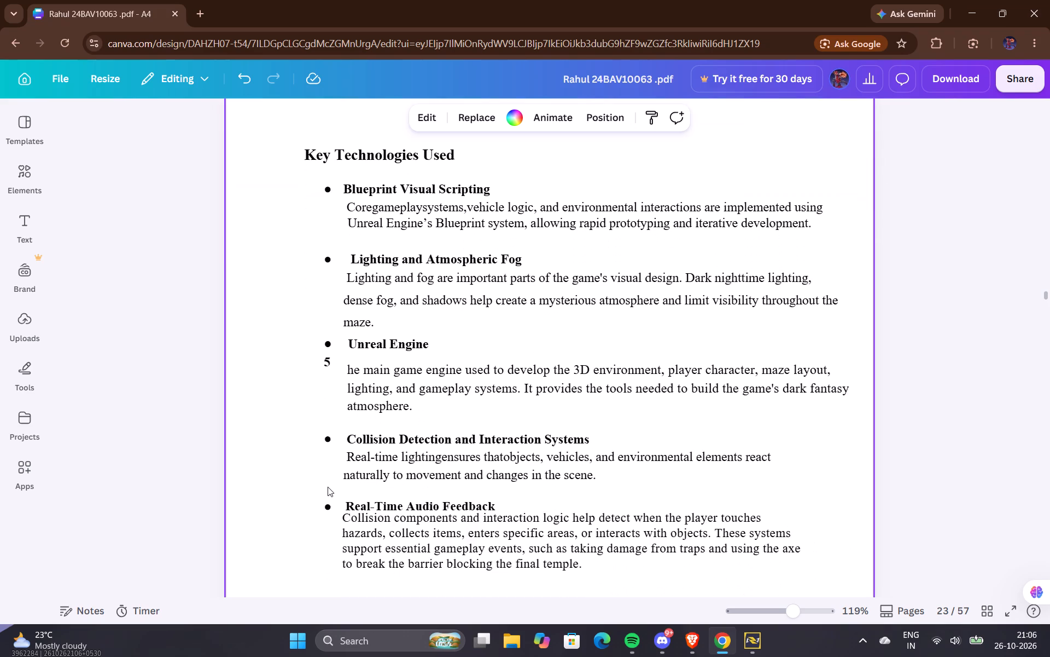
pyautogui.scroll(7, 328, 487)
pyautogui.scroll(-6, 330, 477)
pyautogui.scroll(5, 330, 477)
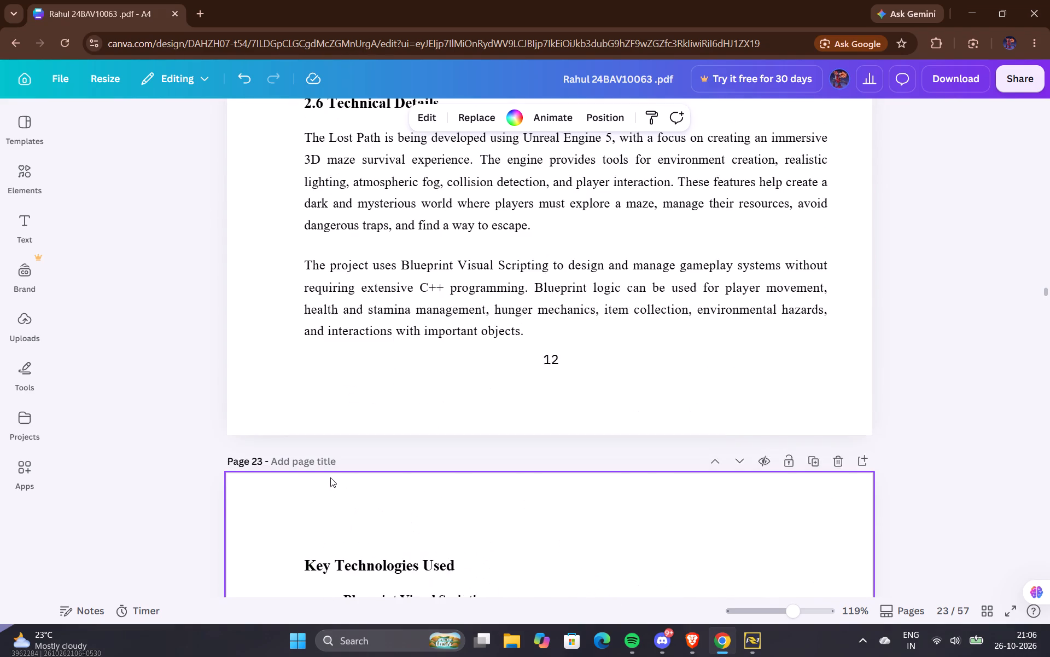
pyautogui.scroll(1, 330, 477)
pyautogui.scroll(-7, 330, 477)
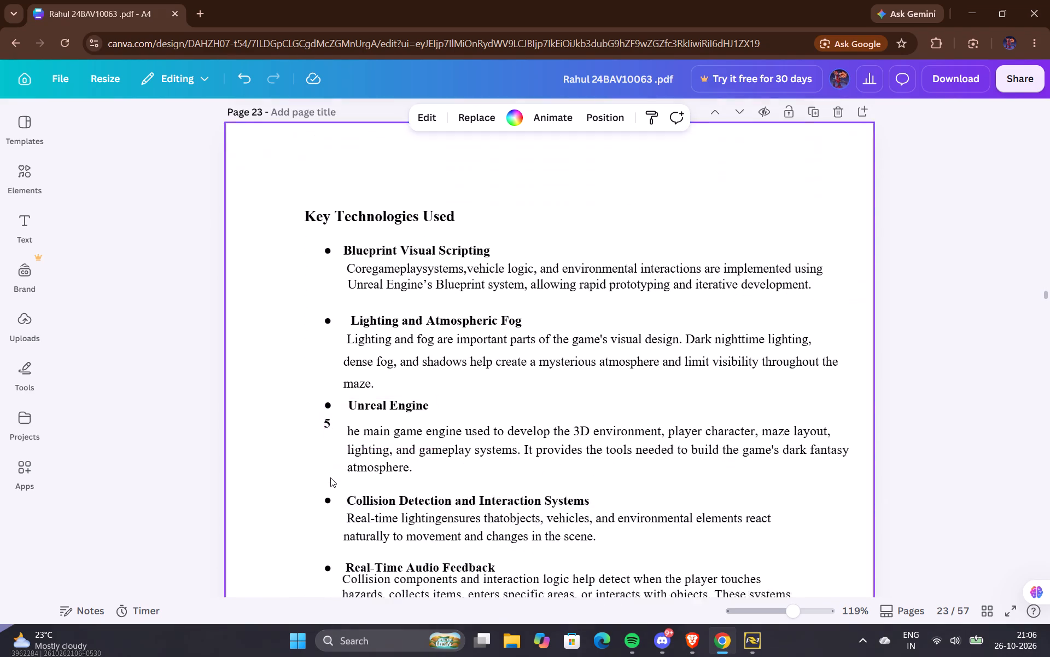
pyautogui.scroll(-5, 330, 477)
pyautogui.scroll(4, 330, 477)
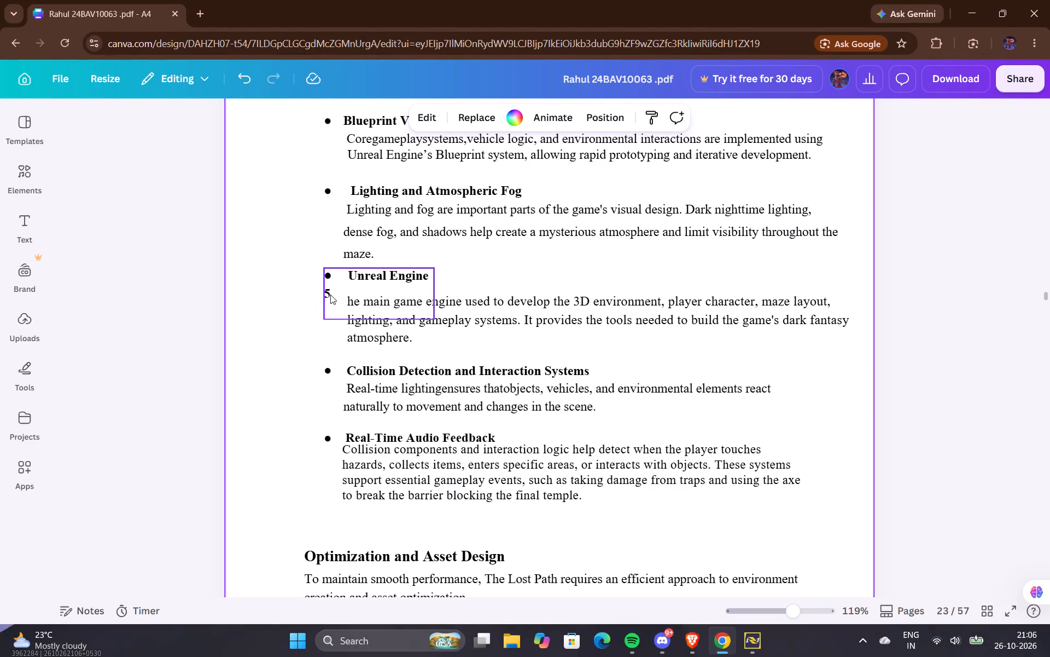
pyautogui.scroll(-5, 329, 303)
pyautogui.rightClick(326, 307)
pyautogui.click(257, 316)
pyautogui.scroll(-4, 257, 316)
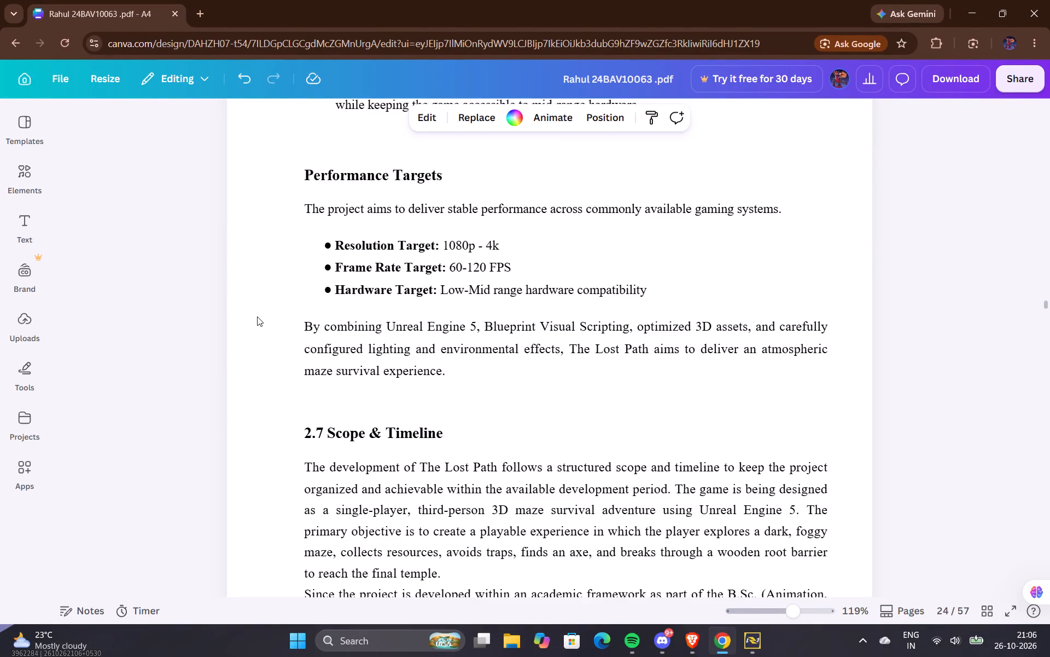
pyautogui.scroll(-7, 257, 316)
pyautogui.scroll(9, 257, 316)
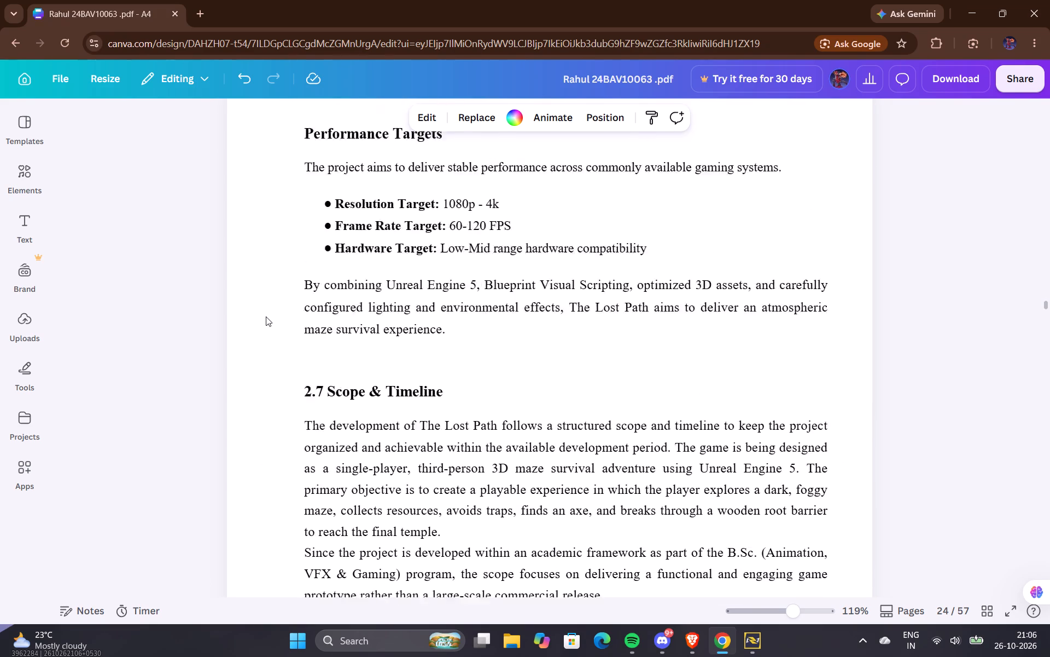
pyautogui.scroll(12, 266, 316)
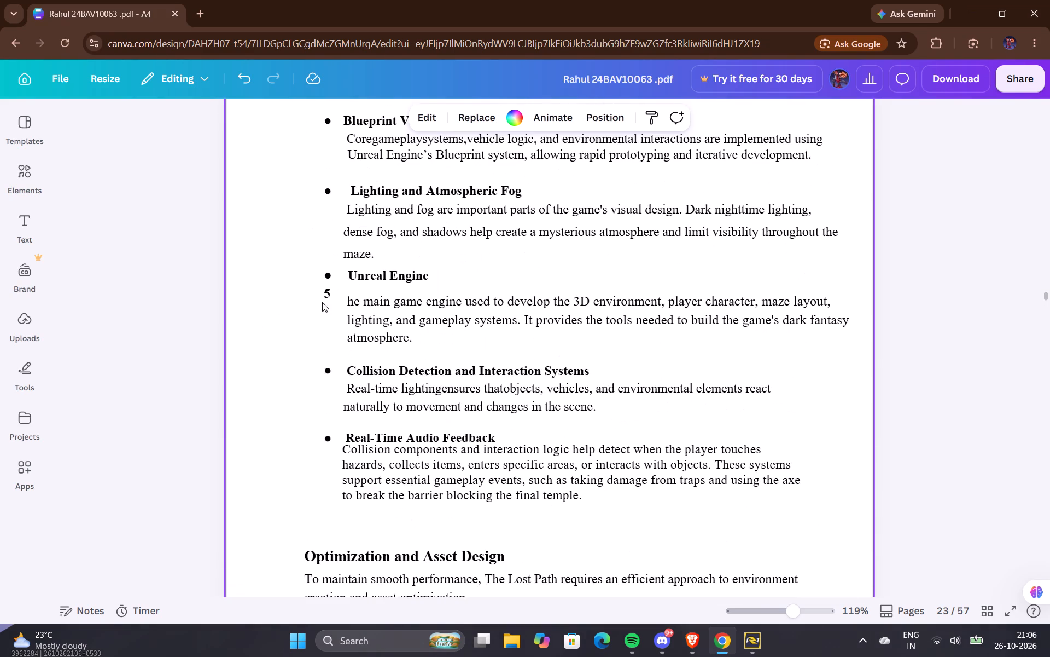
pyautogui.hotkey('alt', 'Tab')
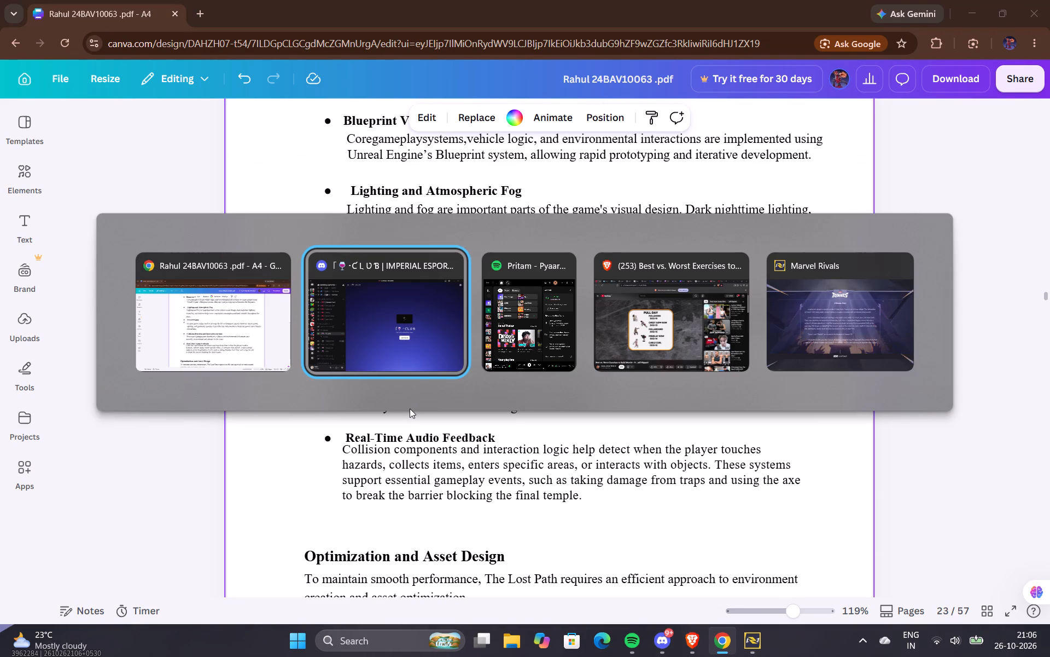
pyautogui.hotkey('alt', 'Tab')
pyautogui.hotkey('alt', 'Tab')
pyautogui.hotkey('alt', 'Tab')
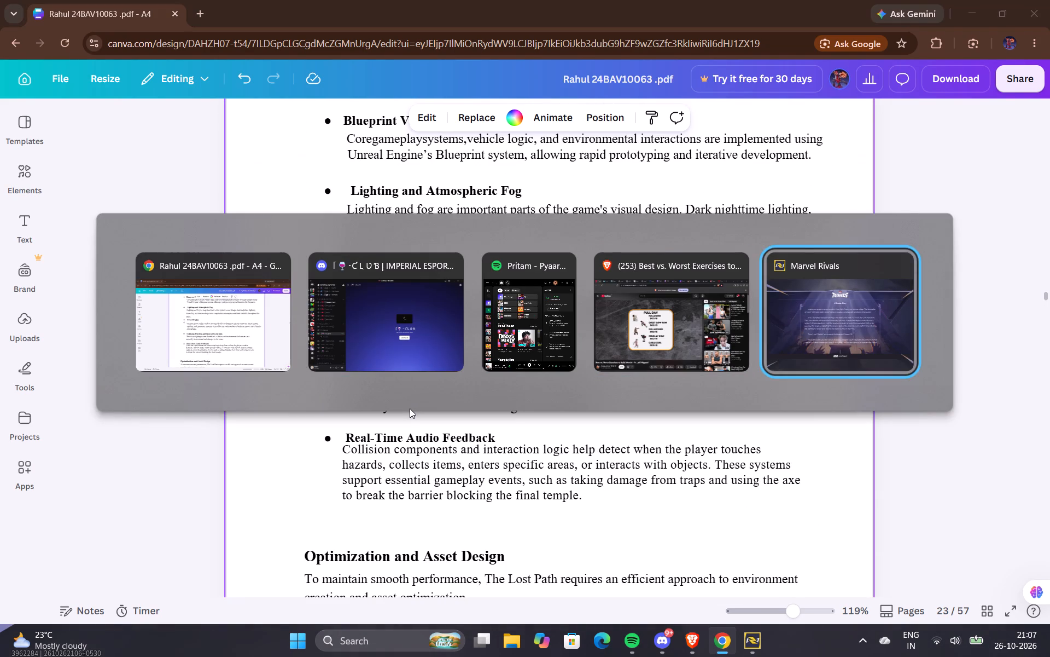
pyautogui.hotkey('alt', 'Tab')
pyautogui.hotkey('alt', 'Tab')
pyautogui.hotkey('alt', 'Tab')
# Open the report's GDD PDF from the Downloads folder in File Explorer.
pyautogui.keyDown('alt'); pyautogui.click(515, 639); pyautogui.keyUp('alt')
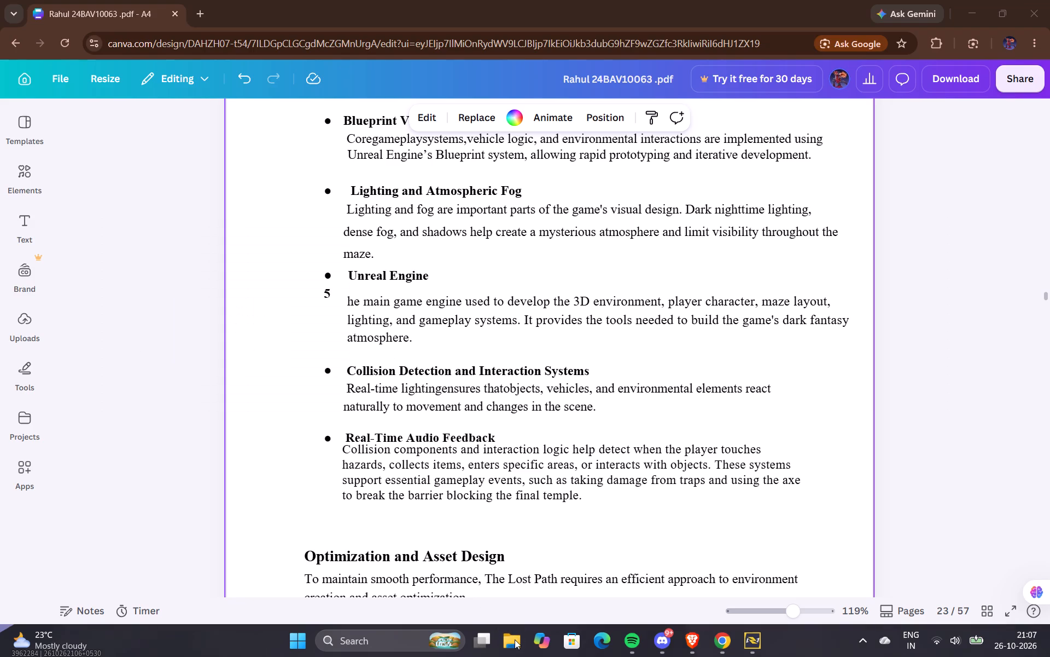
pyautogui.click(69, 224)
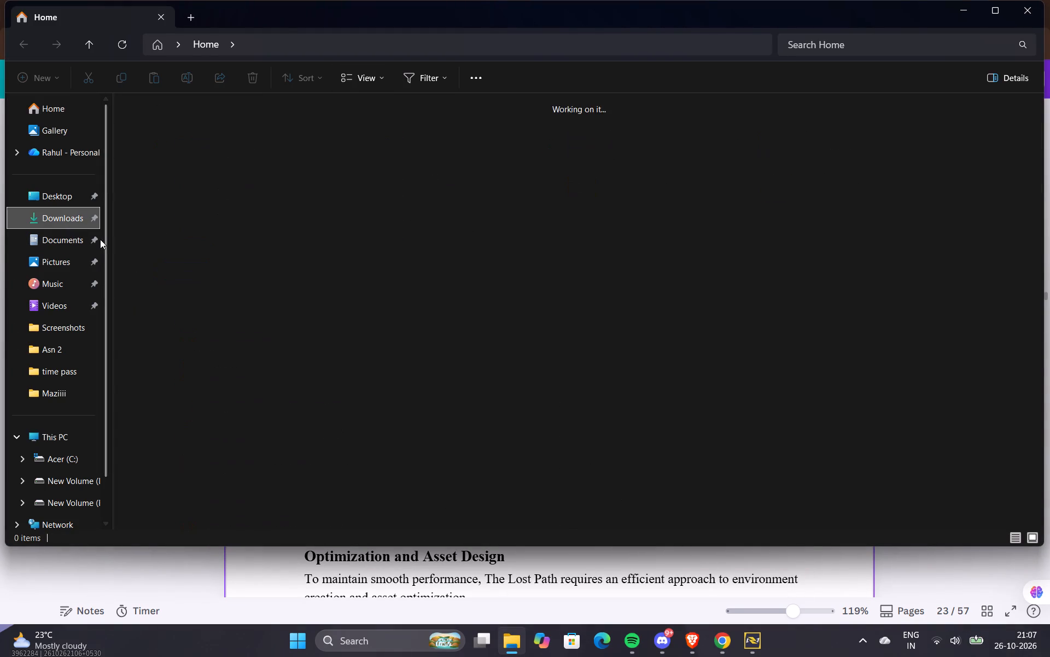
pyautogui.click(227, 172)
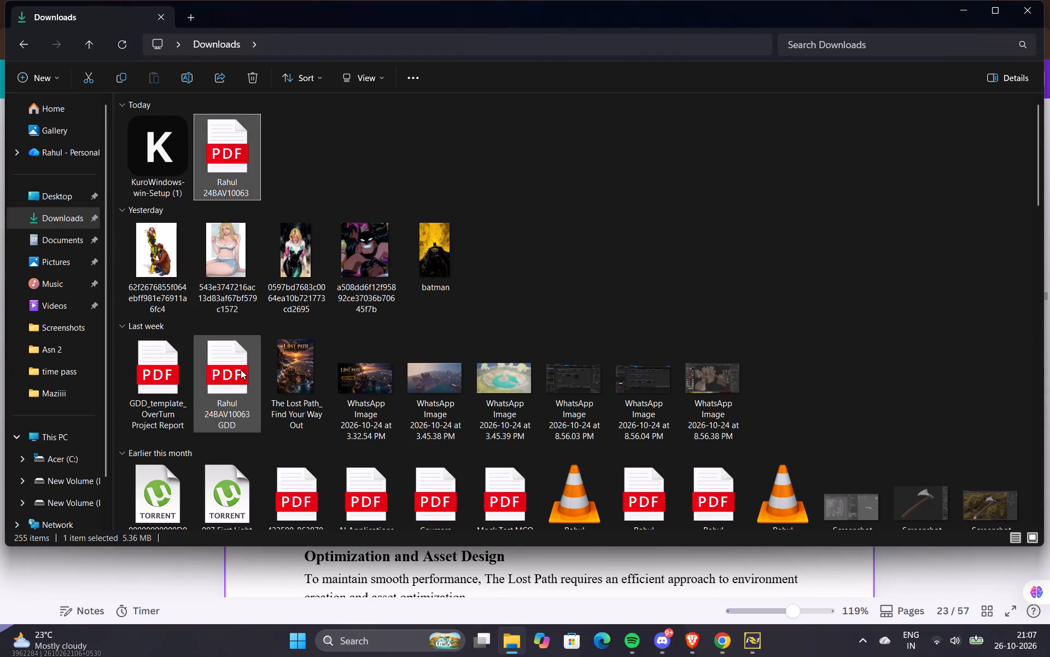
pyautogui.doubleClick(241, 370)
# Examine the GDD PDF from the opening pages to the Key Technologies Used section, checking heading wording and bullet layout against the report.
pyautogui.scroll(-6, 463, 299)
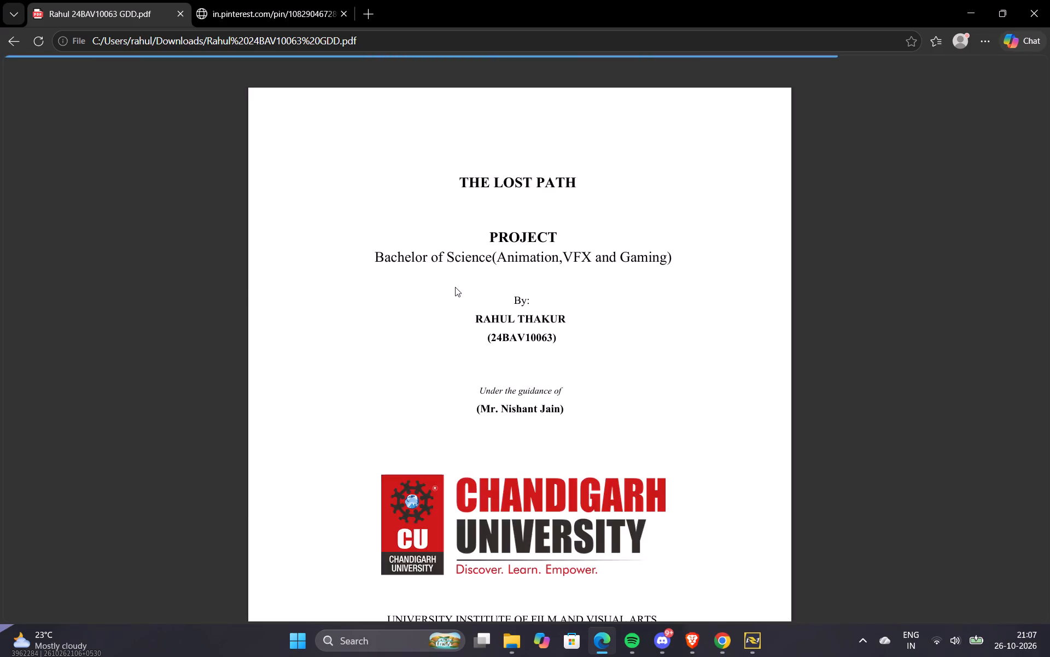
pyautogui.scroll(-5, 455, 287)
pyautogui.scroll(-20, 455, 287)
pyautogui.scroll(-4, 455, 287)
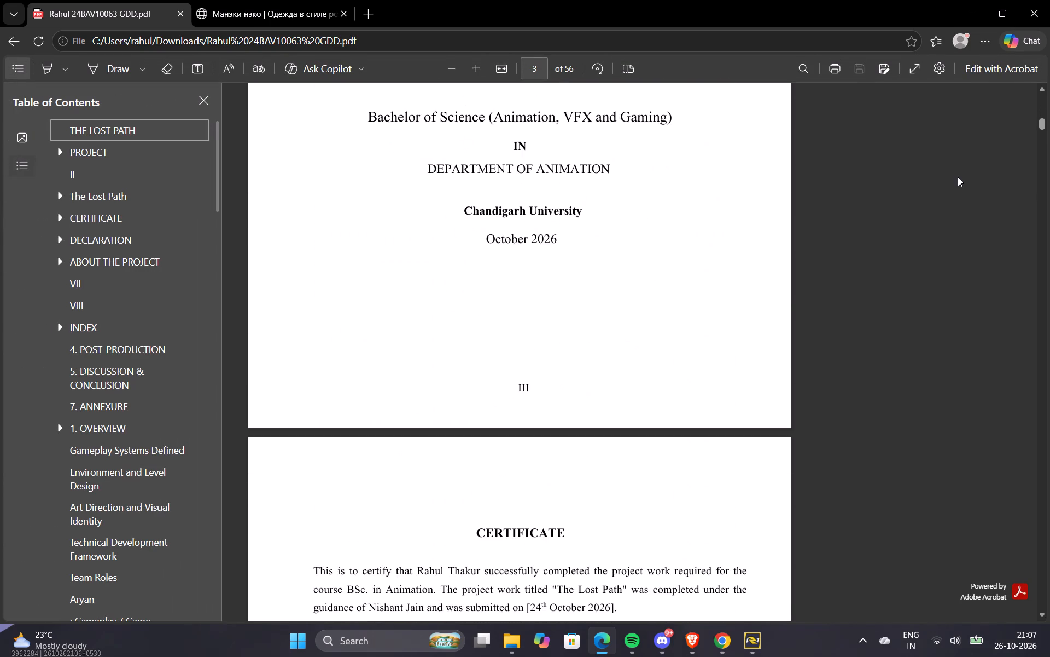
pyautogui.scroll(-20, 608, 308)
pyautogui.scroll(-14, 608, 308)
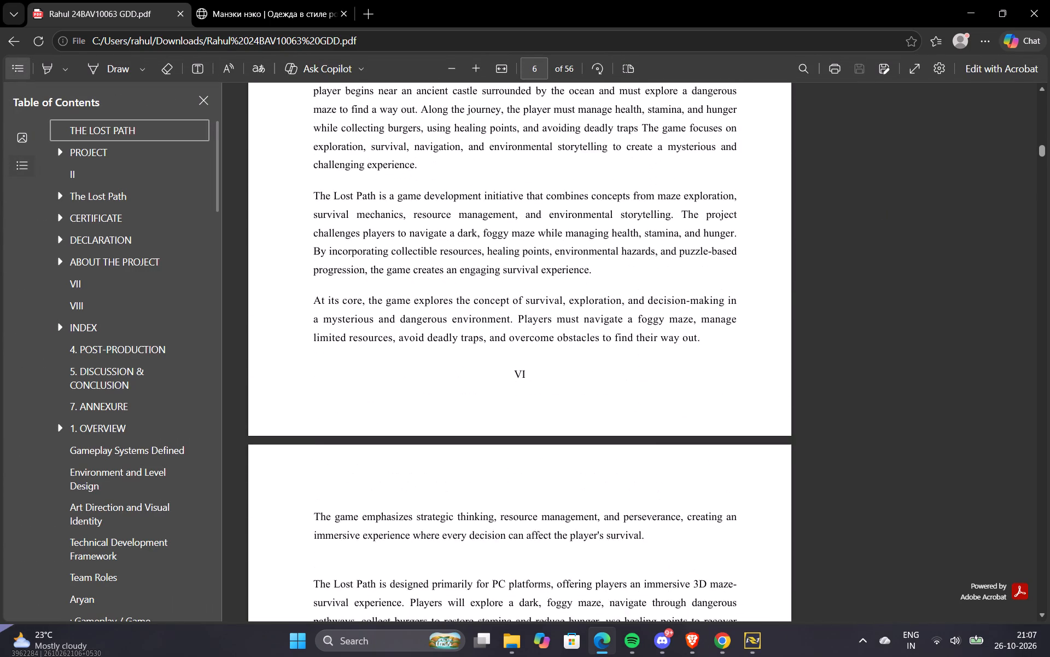
pyautogui.scroll(-20, 620, 298)
pyautogui.scroll(-16, 620, 298)
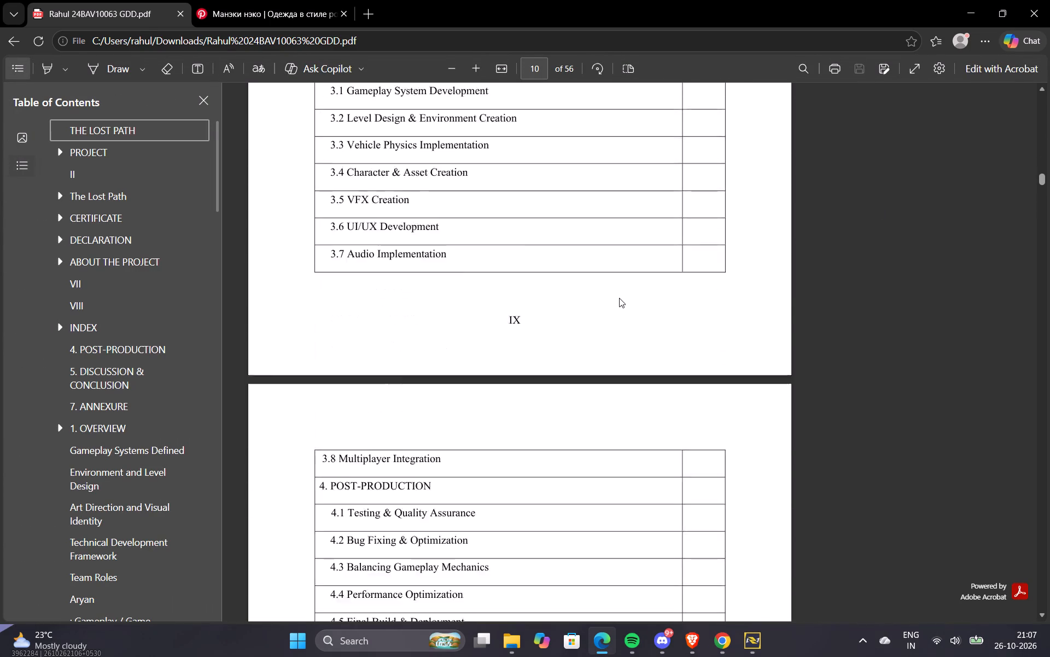
pyautogui.scroll(3, 619, 298)
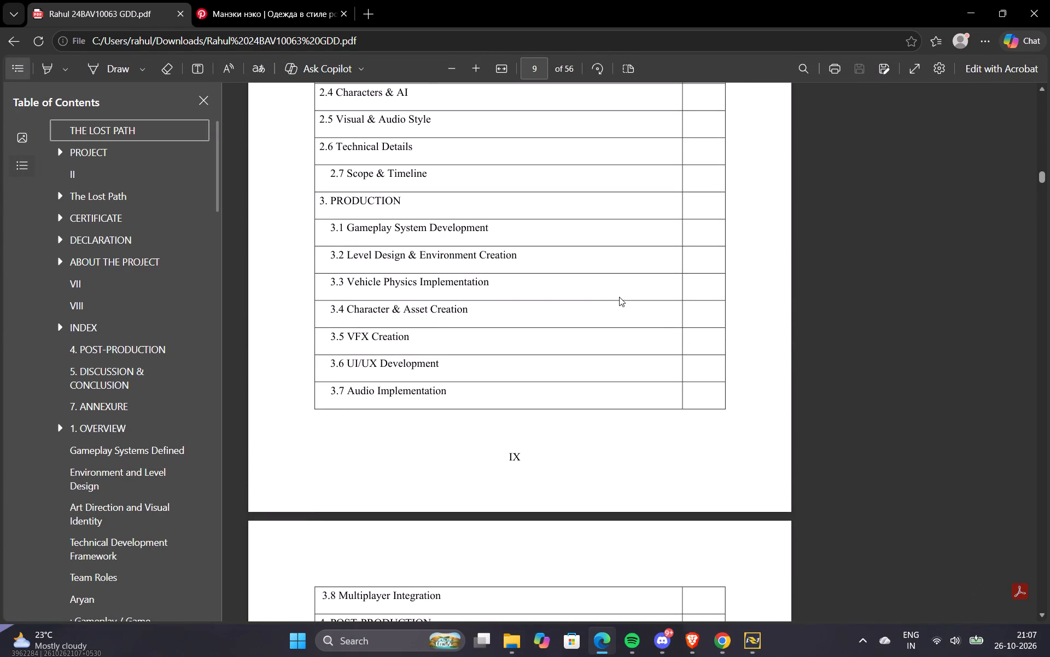
pyautogui.scroll(-20, 619, 297)
pyautogui.scroll(-10, 619, 297)
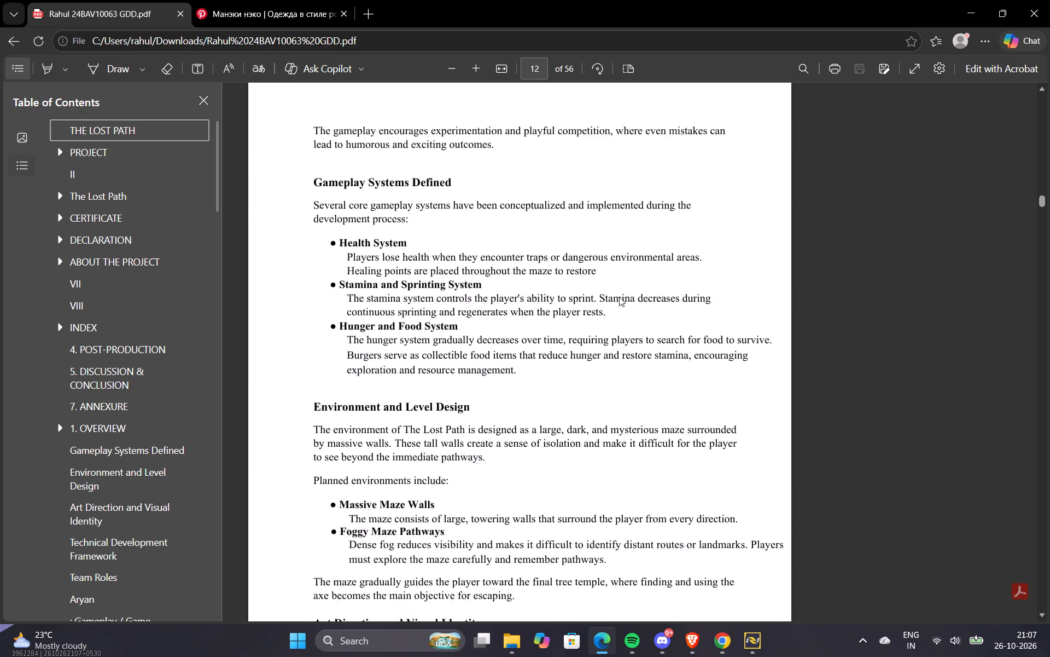
pyautogui.scroll(-13, 619, 297)
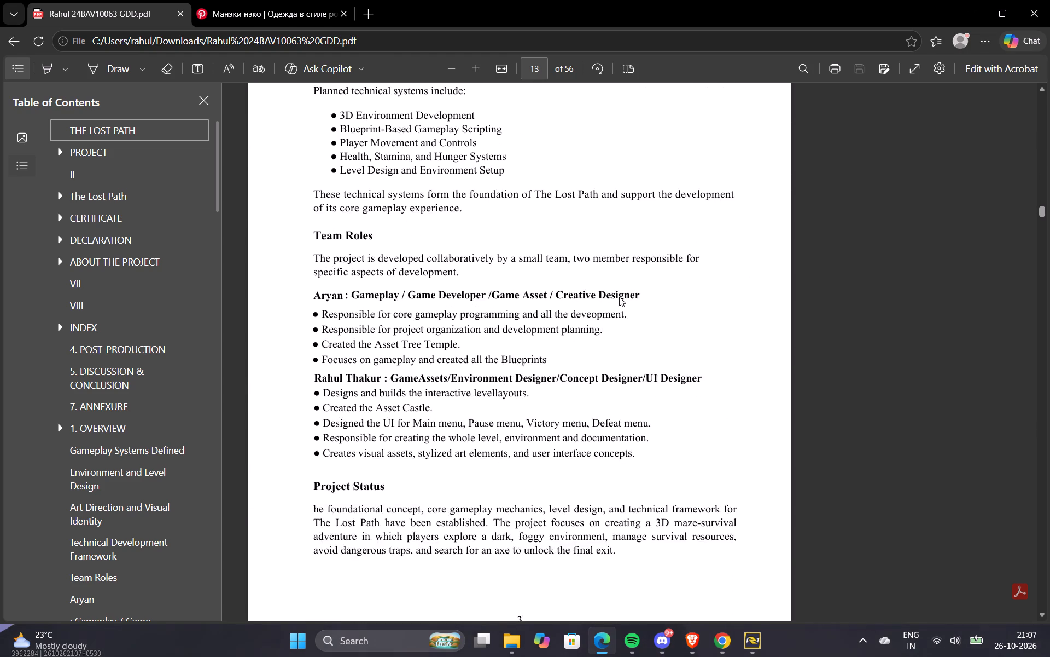
pyautogui.scroll(-19, 619, 297)
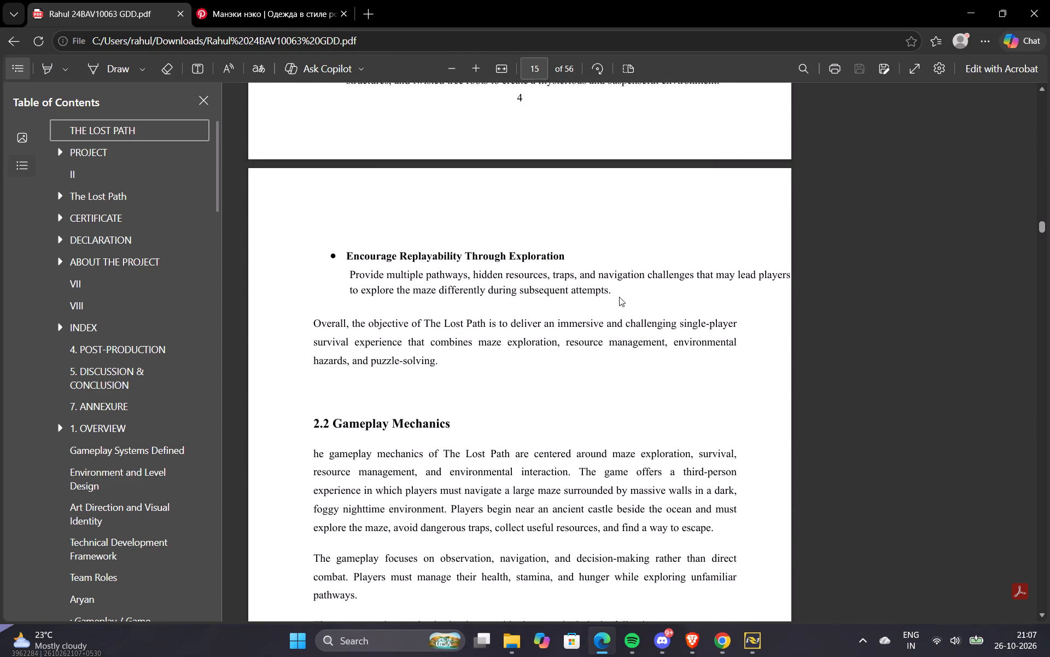
pyautogui.scroll(-15, 619, 297)
pyautogui.scroll(-18, 619, 297)
pyautogui.scroll(-4, 619, 297)
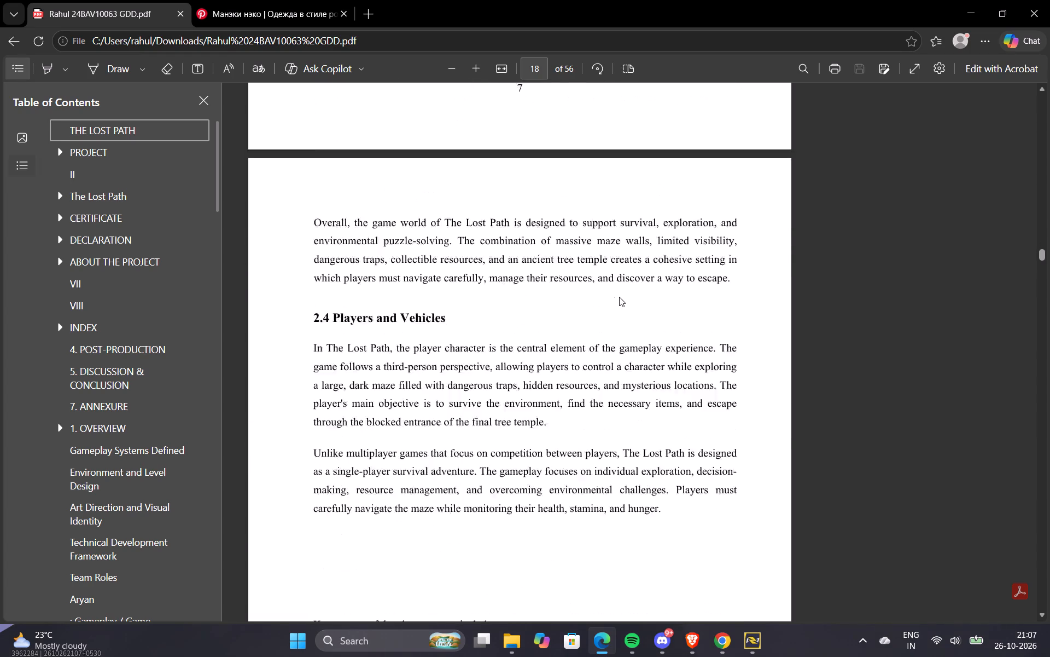
pyautogui.scroll(-10, 619, 297)
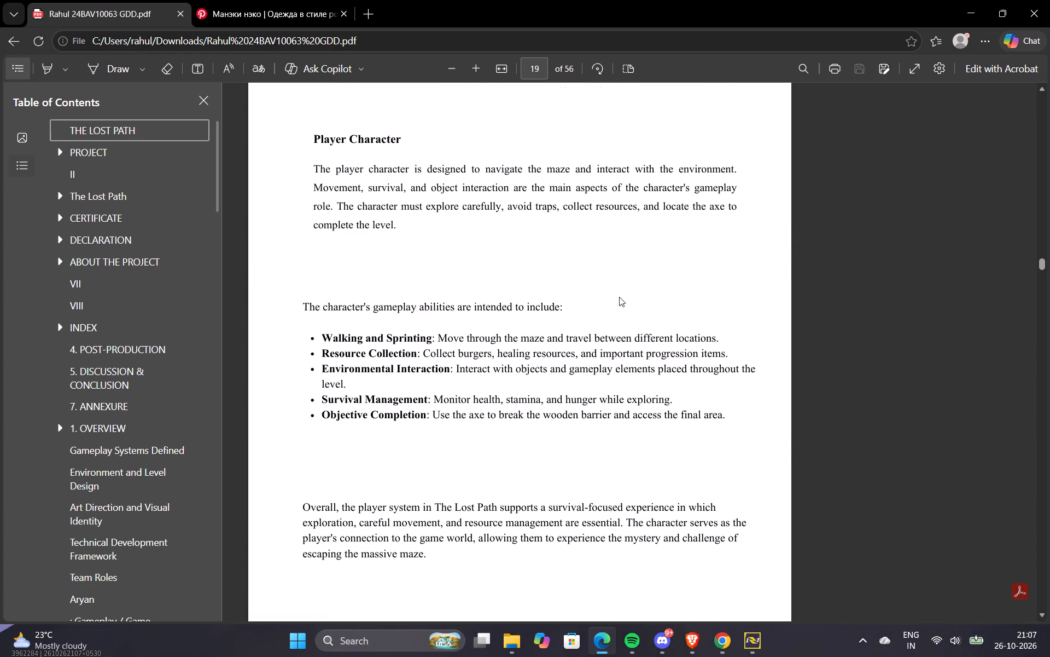
pyautogui.scroll(-12, 619, 297)
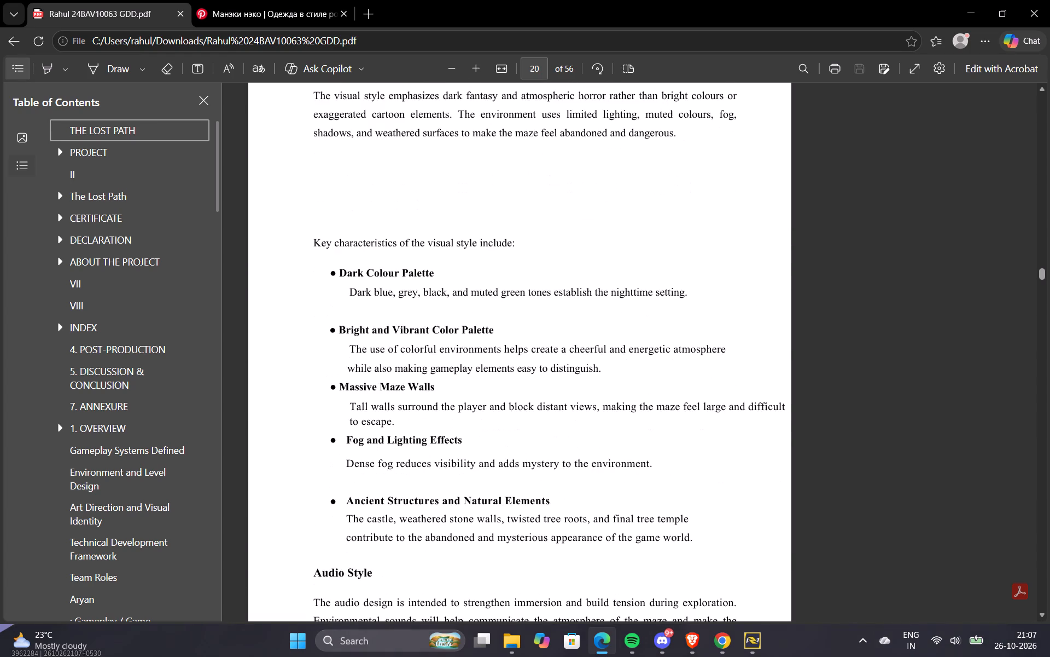
pyautogui.scroll(-14, 619, 297)
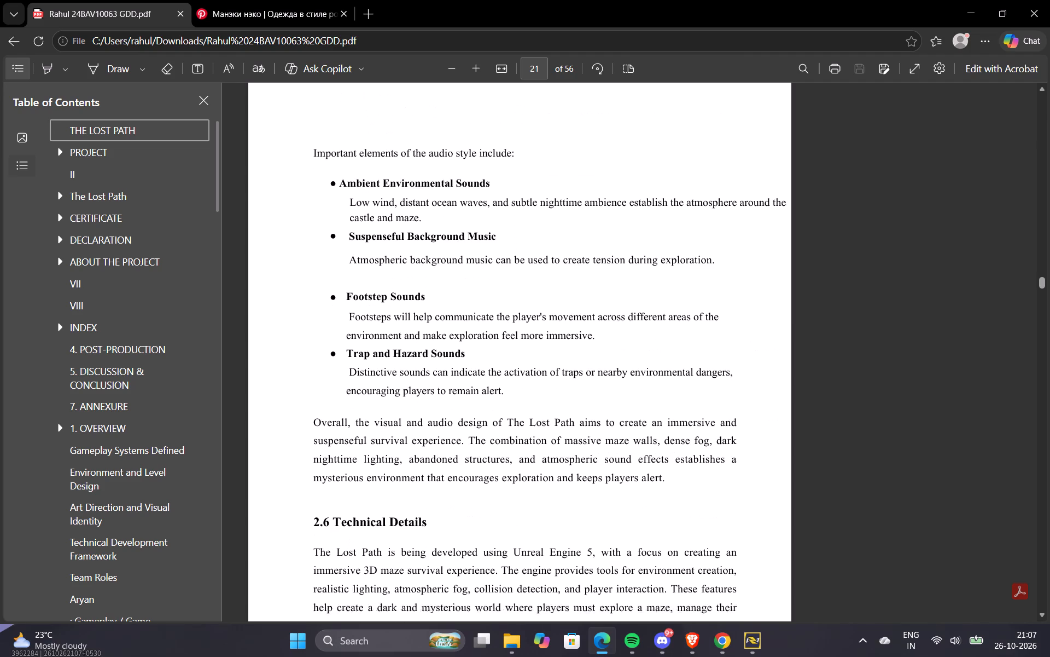
pyautogui.scroll(-12, 619, 297)
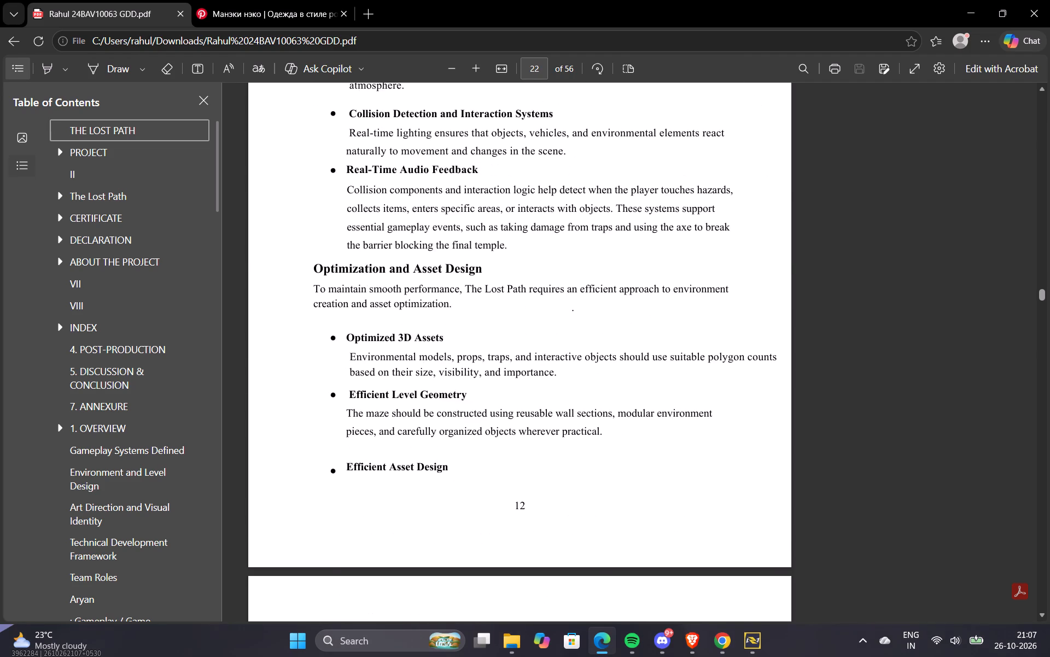
pyautogui.scroll(-2, 619, 297)
pyautogui.scroll(9, 619, 297)
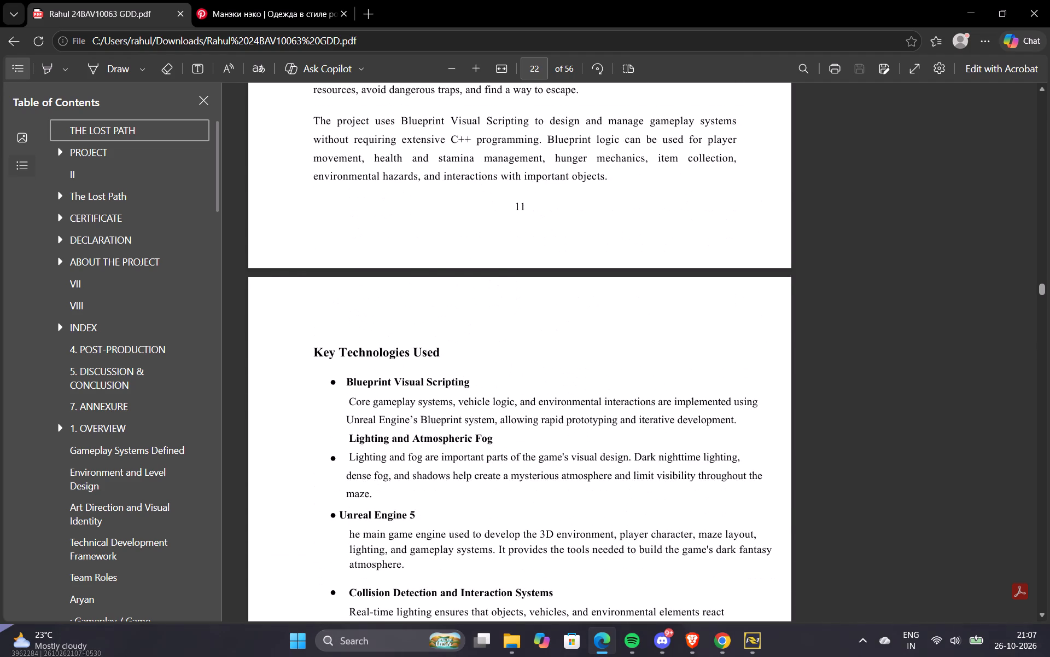
# Switch back to the Canva report and retype the wrapped 5 at the end of the Unreal Engine heading on page 23.
pyautogui.hotkey('alt', 'Tab')
pyautogui.hotkey('alt', 'Tab')
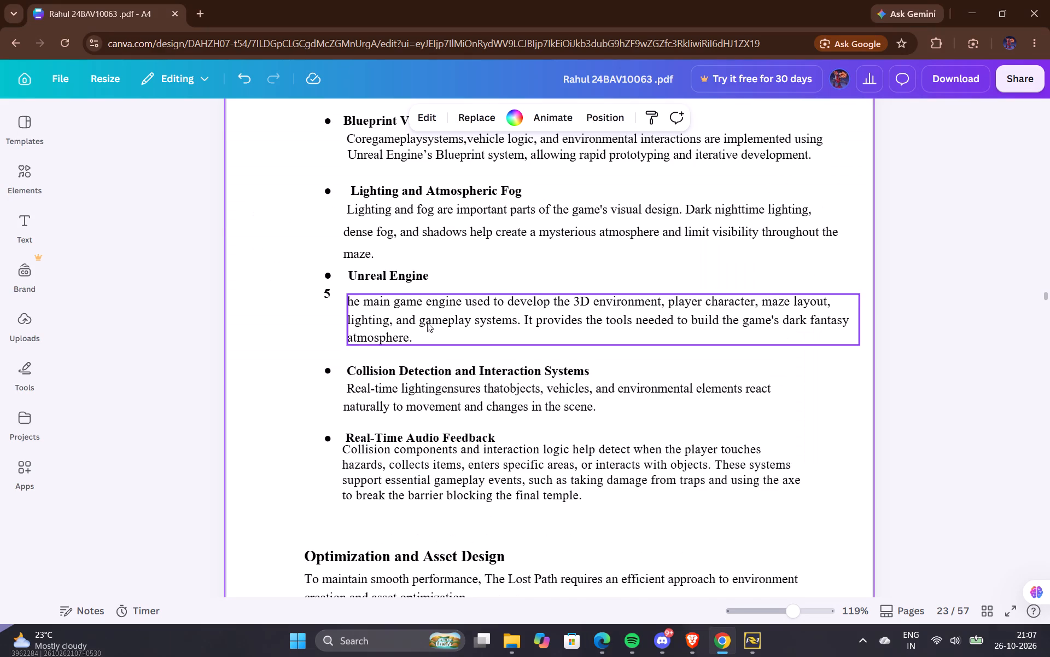
pyautogui.scroll(4, 393, 324)
pyautogui.scroll(-6, 393, 324)
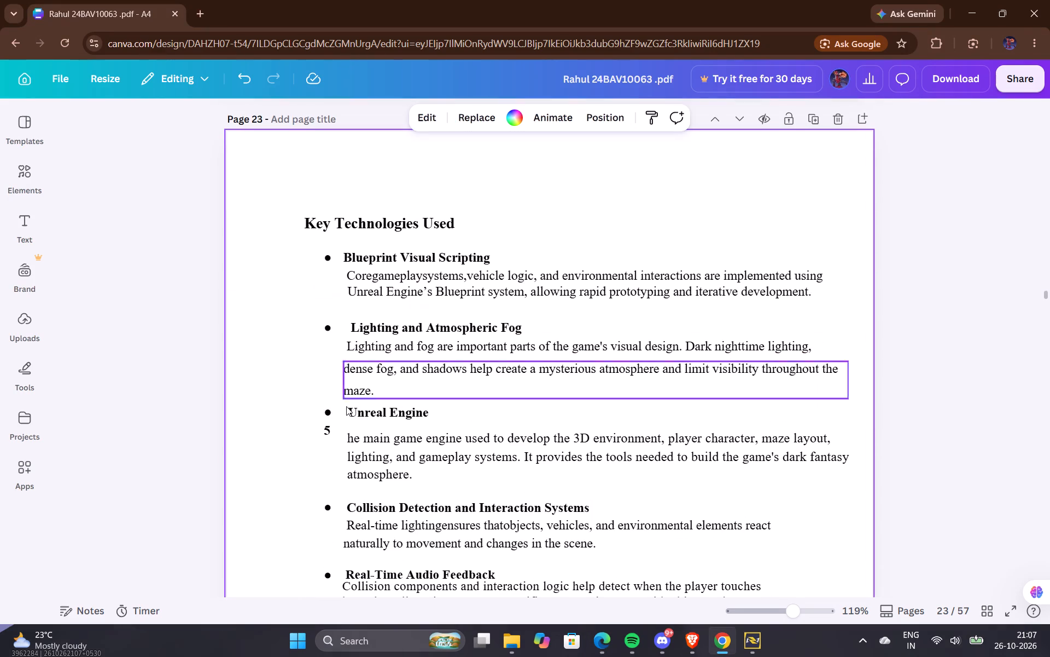
pyautogui.doubleClick(329, 427)
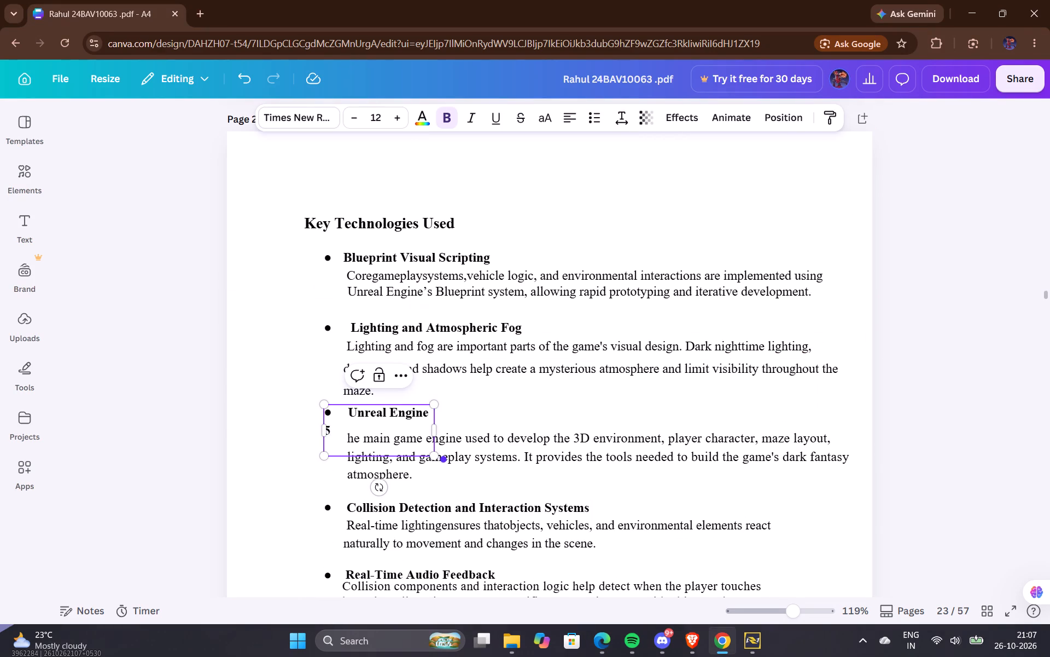
pyautogui.press('BackSpace')
pyautogui.click(249, 436)
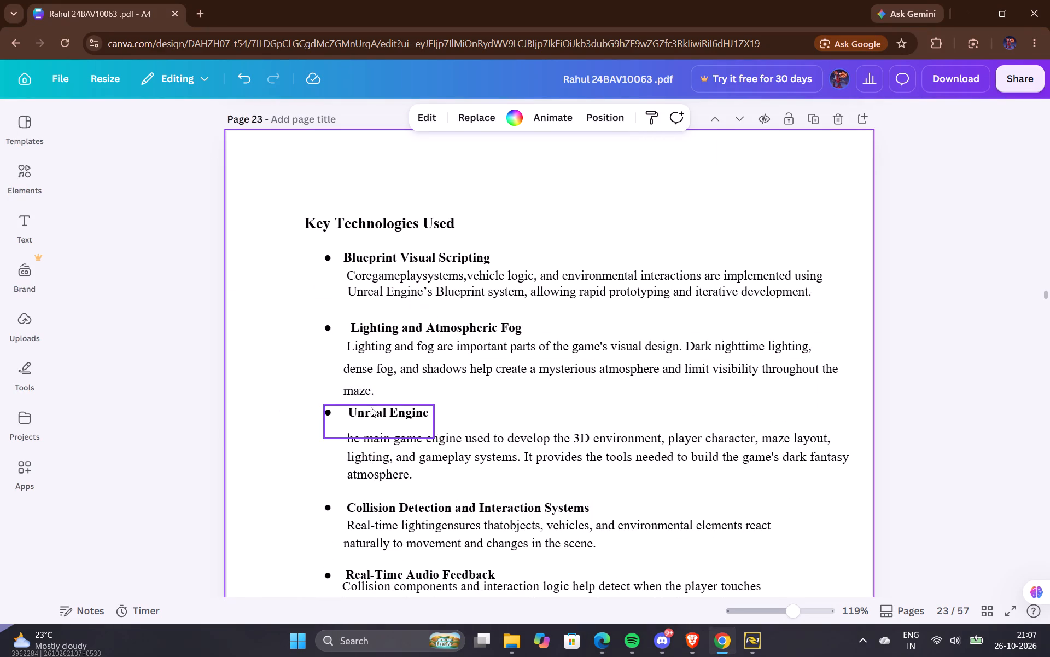
pyautogui.doubleClick(418, 412)
pyautogui.click(428, 413)
pyautogui.press('space')
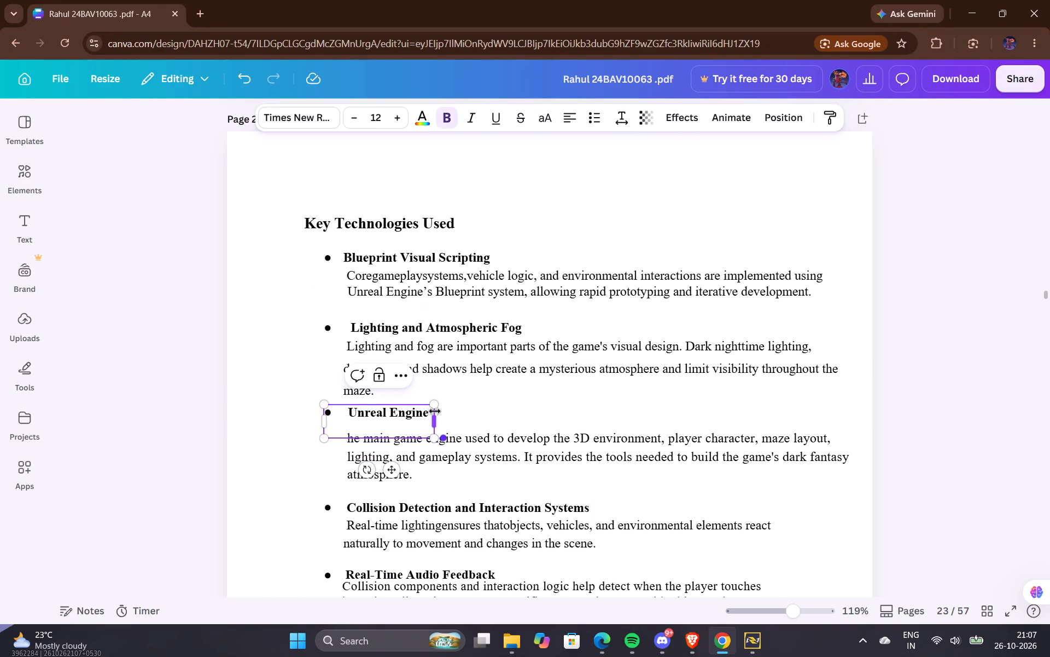
pyautogui.hotkey('shift', '%')
pyautogui.press('BackSpace')
pyautogui.press('5')
# Widen the Unreal Engine 5 heading's text box slightly so the heading fits on one line.
pyautogui.moveTo(434, 425); pyautogui.dragTo(451, 425)
pyautogui.hotkey('ctrl', 'z')
pyautogui.moveTo(437, 431); pyautogui.dragTo(450, 430)
pyautogui.click(485, 403)
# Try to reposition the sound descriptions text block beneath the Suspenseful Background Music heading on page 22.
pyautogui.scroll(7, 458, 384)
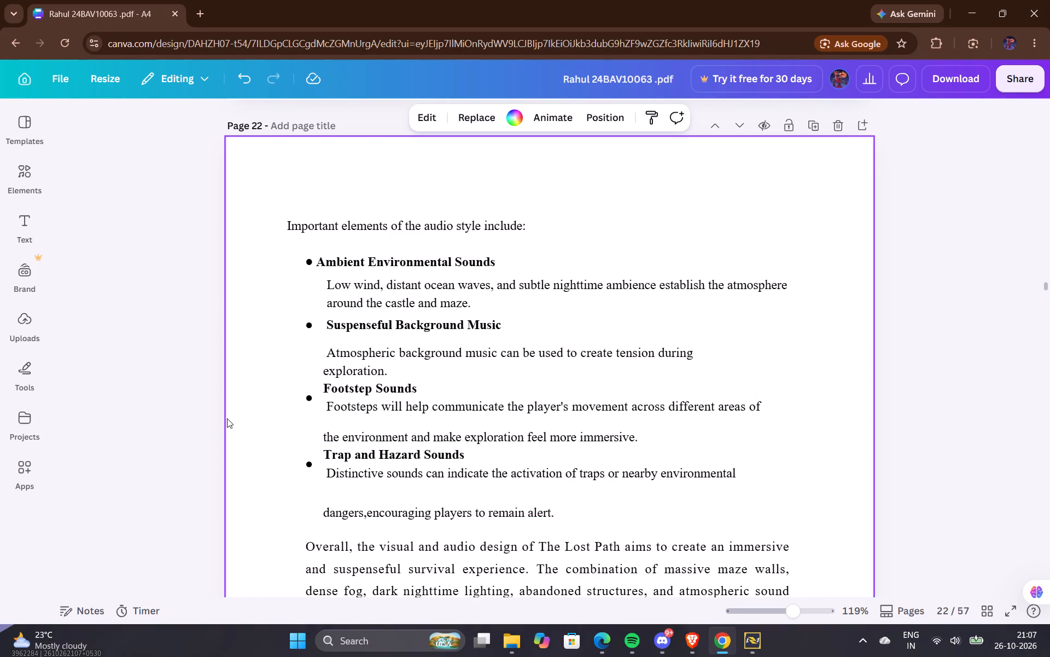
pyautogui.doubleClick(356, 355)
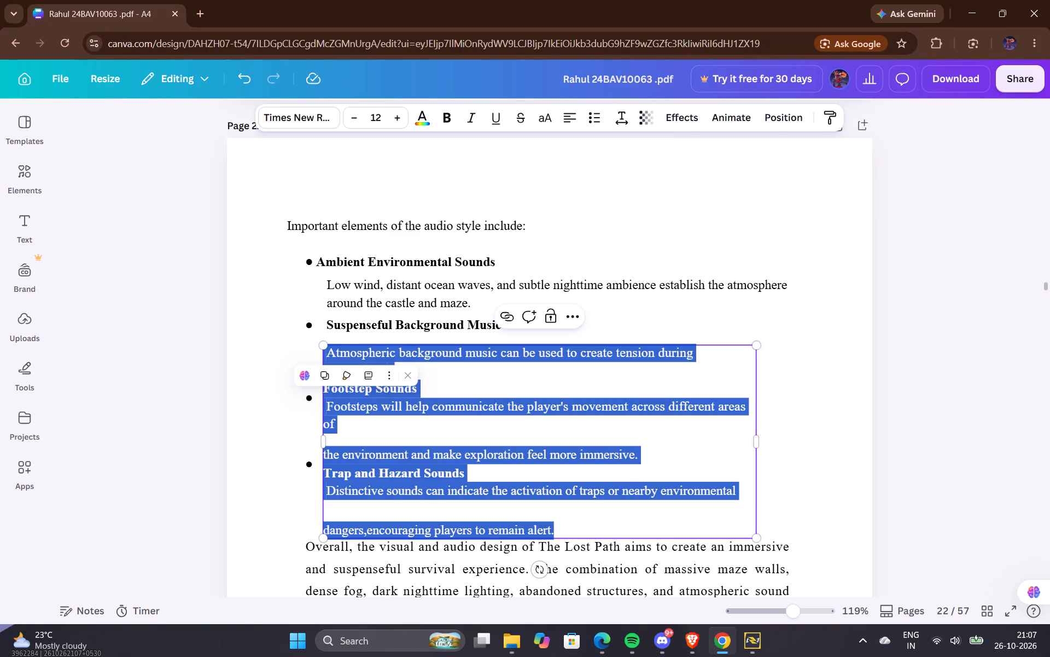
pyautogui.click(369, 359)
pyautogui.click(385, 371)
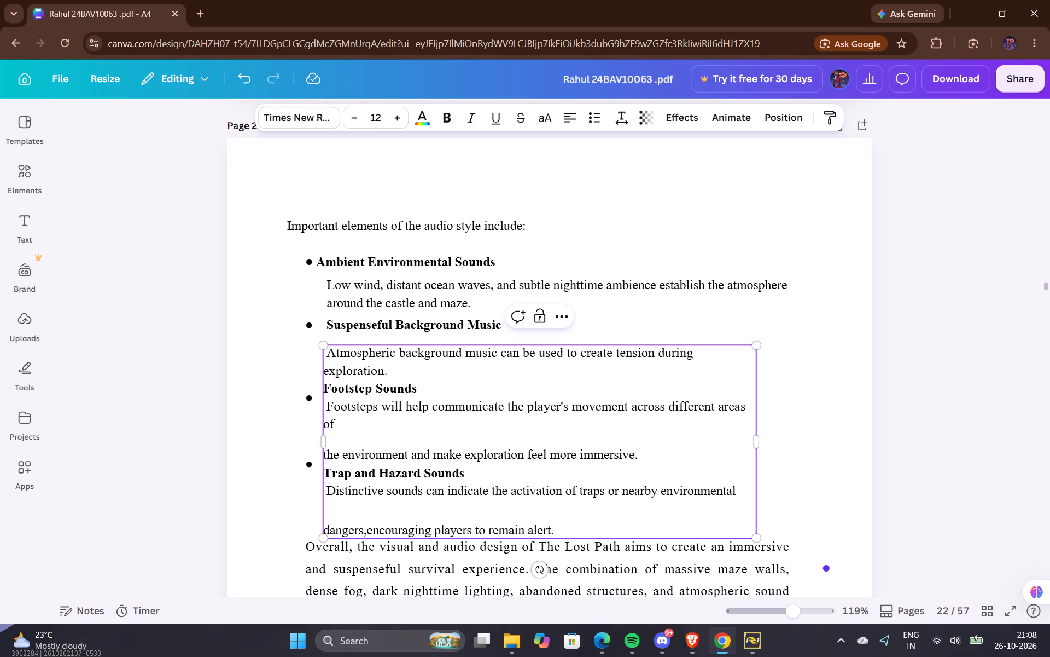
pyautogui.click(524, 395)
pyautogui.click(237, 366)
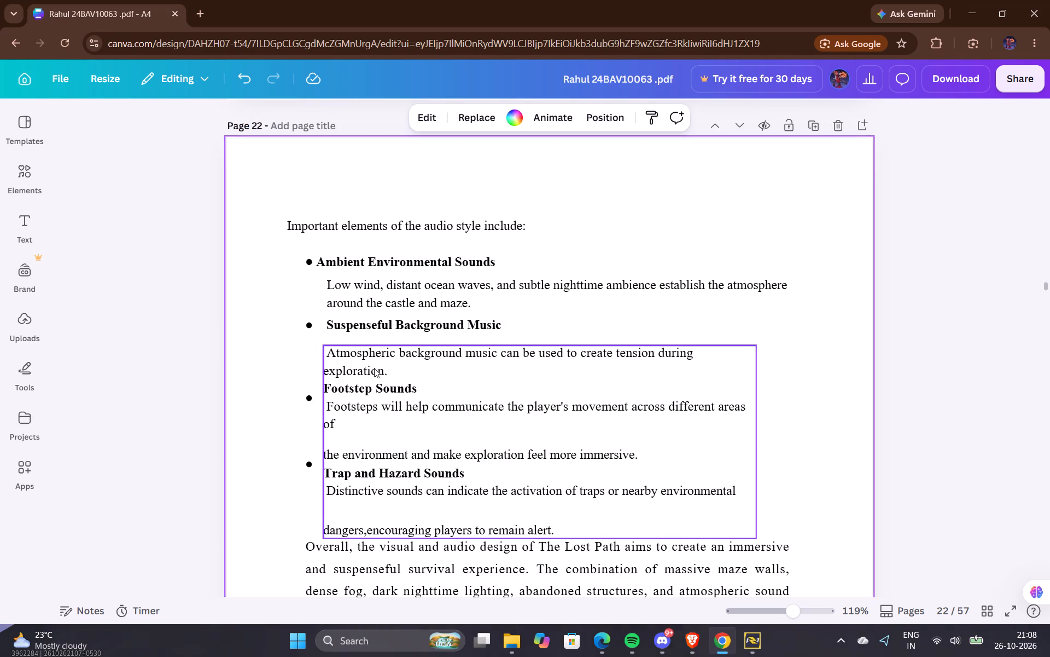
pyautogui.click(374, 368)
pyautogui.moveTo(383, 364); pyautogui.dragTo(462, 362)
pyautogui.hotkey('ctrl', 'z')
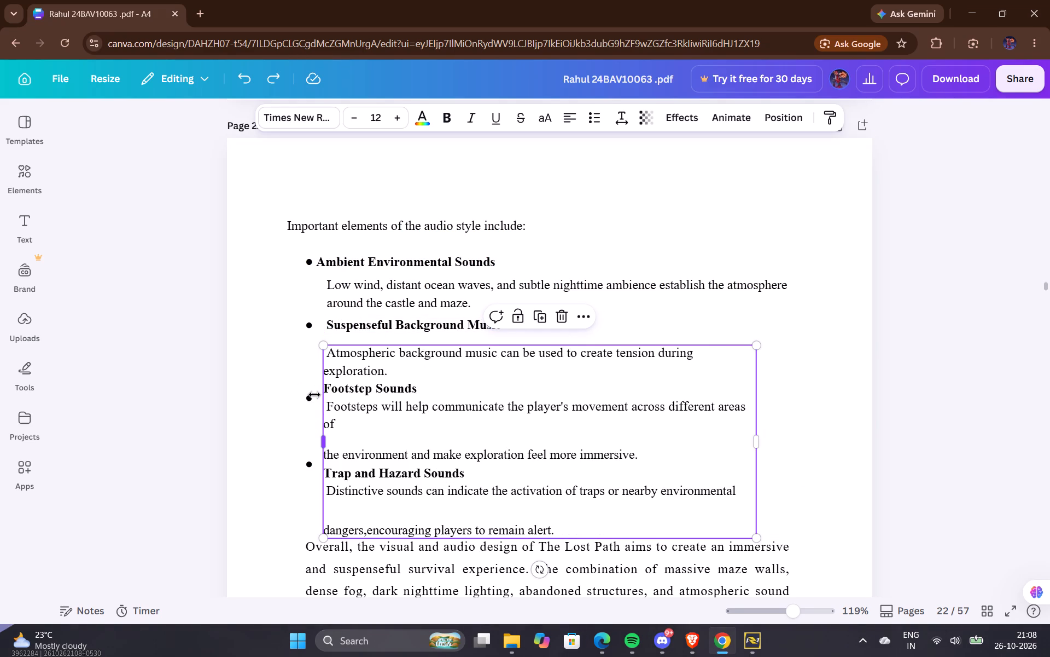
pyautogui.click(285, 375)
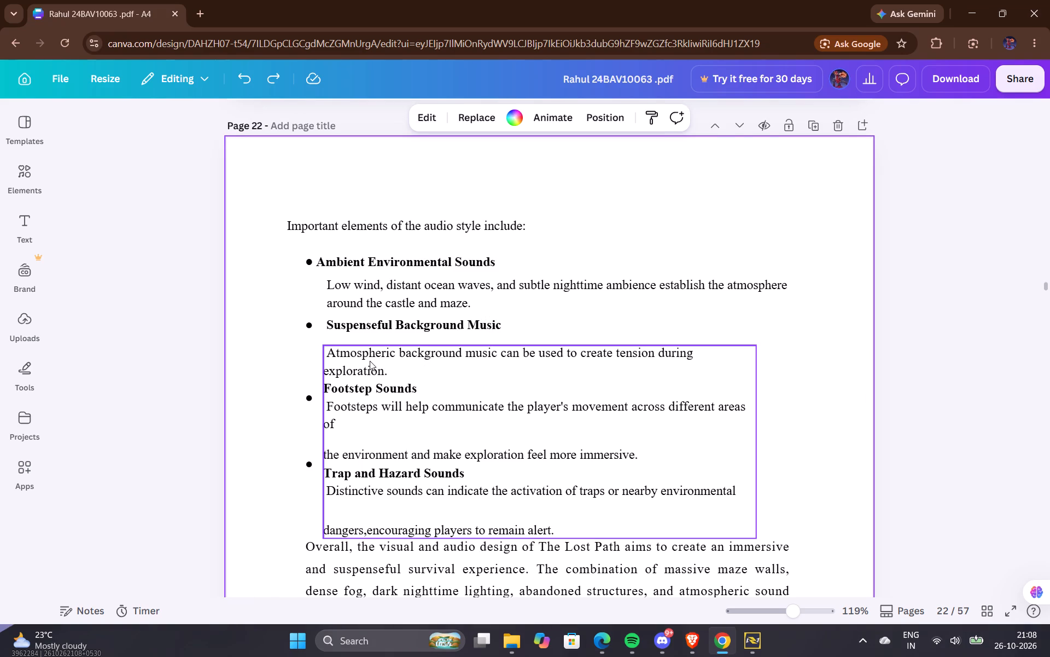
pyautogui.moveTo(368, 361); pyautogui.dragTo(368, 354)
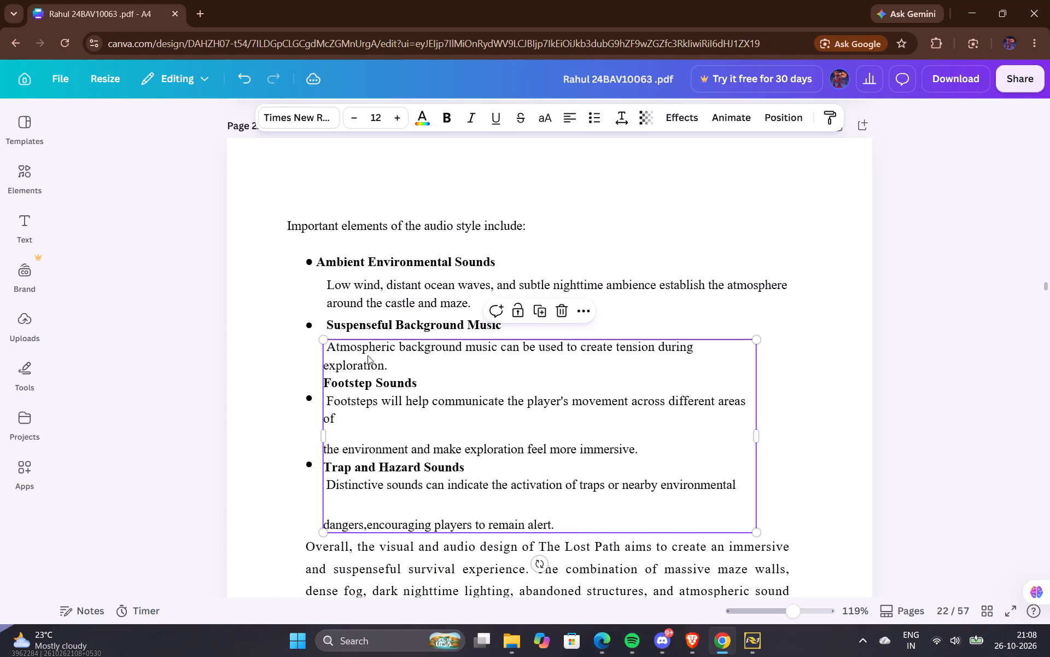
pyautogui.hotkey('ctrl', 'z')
# Move the sound descriptions text block and its two bullets up together, directly beneath the Suspenseful Background Music heading.
pyautogui.keyDown('shift'); pyautogui.click(309, 405); pyautogui.keyUp('shift')
pyautogui.keyDown('shift'); pyautogui.click(312, 466); pyautogui.keyUp('shift')
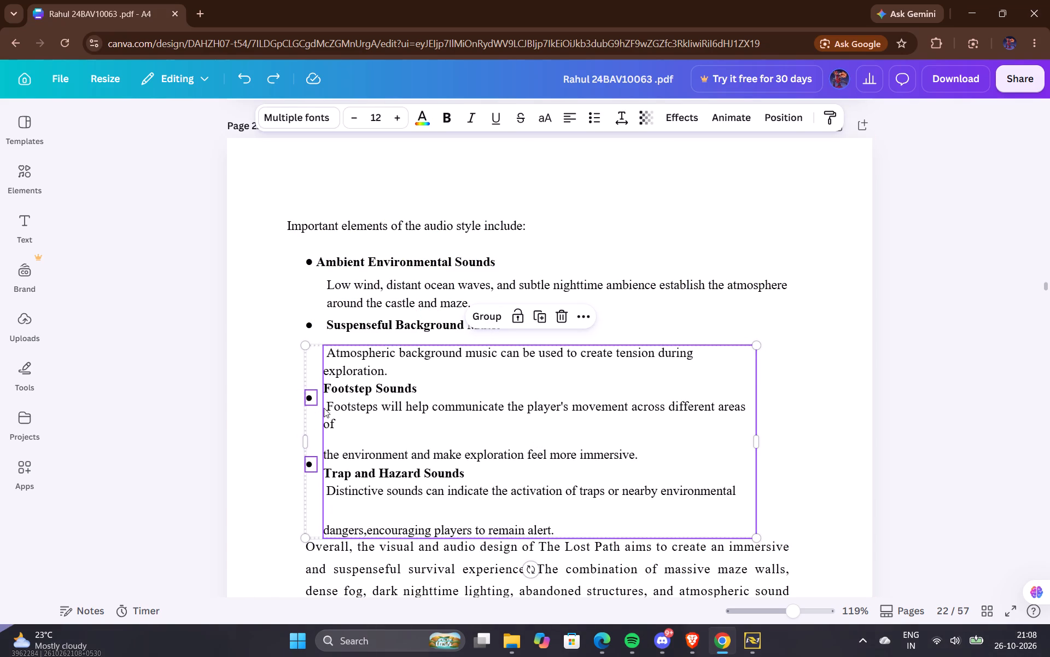
pyautogui.moveTo(374, 358); pyautogui.dragTo(374, 349)
pyautogui.click(374, 351)
pyautogui.click(647, 138)
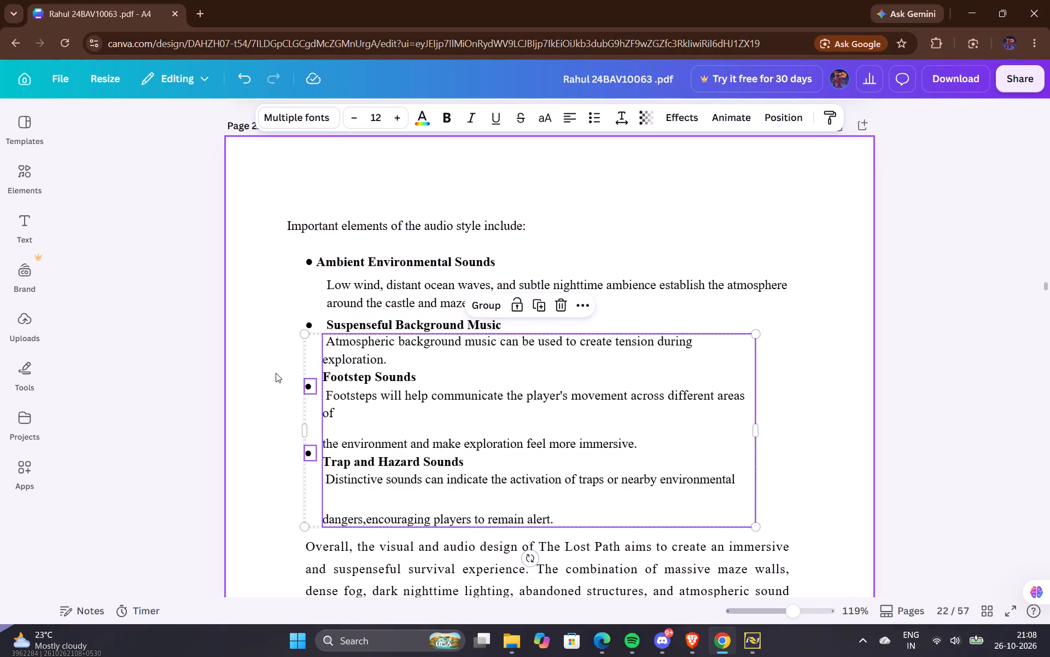
pyautogui.hotkey('ctrl', 'z')
pyautogui.moveTo(360, 357); pyautogui.dragTo(360, 348)
pyautogui.click(251, 359)
# Line up the two separate bullets with the Footstep Sounds and Trap and Hazard Sounds headings on page 22.
pyautogui.click(309, 386)
pyautogui.moveTo(309, 386); pyautogui.dragTo(309, 378)
pyautogui.click(260, 385)
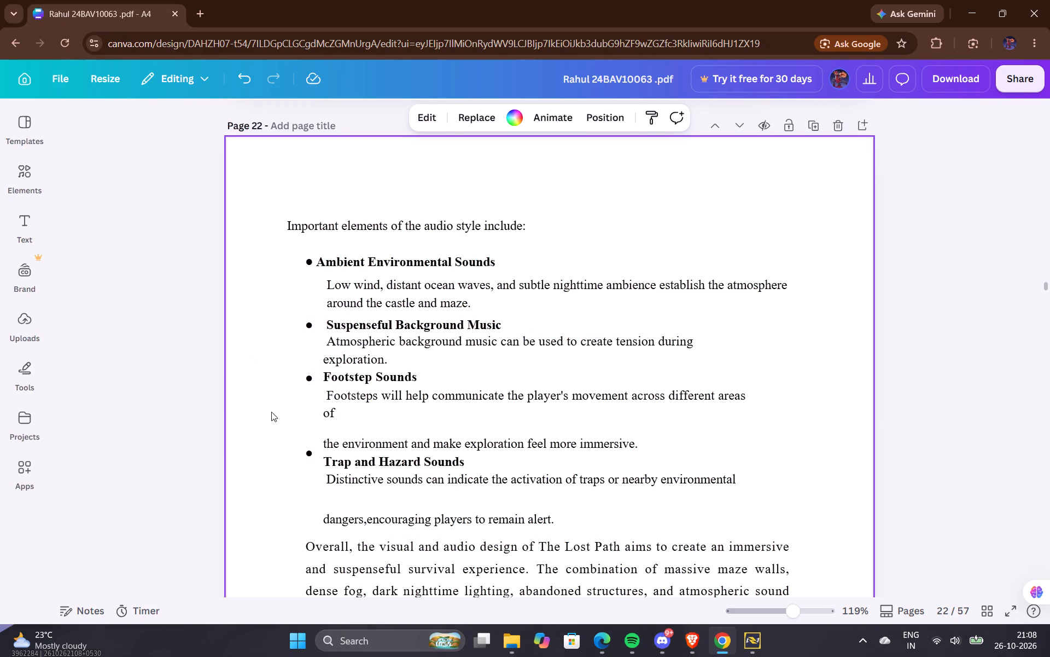
pyautogui.moveTo(309, 454); pyautogui.dragTo(310, 460)
pyautogui.click(271, 449)
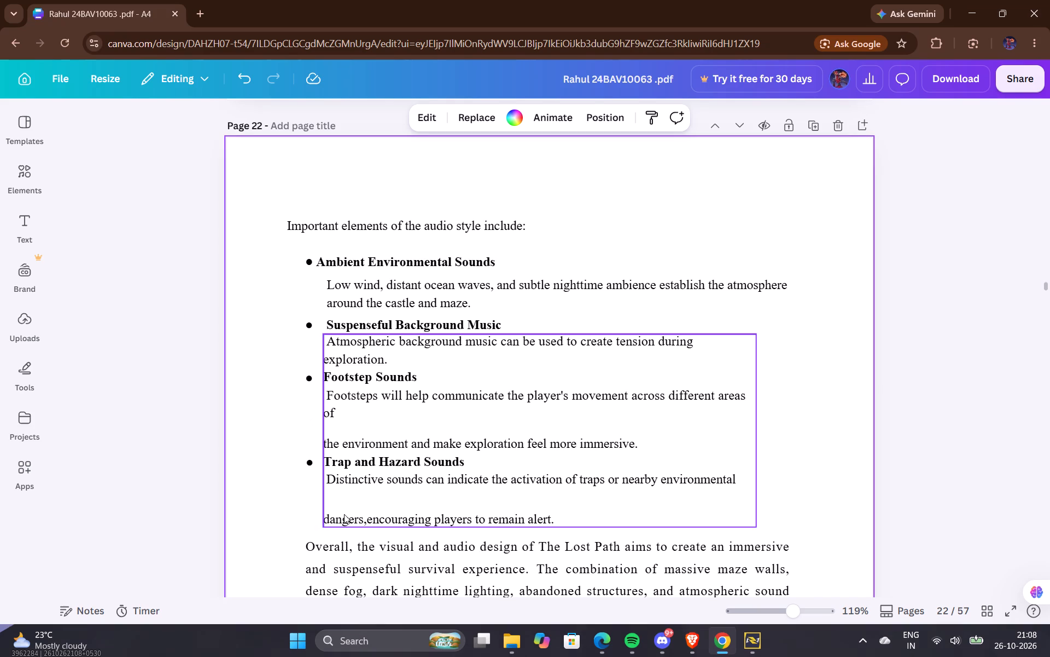
# Remove the line break before "dangers,encouraging" in the Trap and Hazard Sounds description.
pyautogui.doubleClick(743, 478)
pyautogui.click(742, 478)
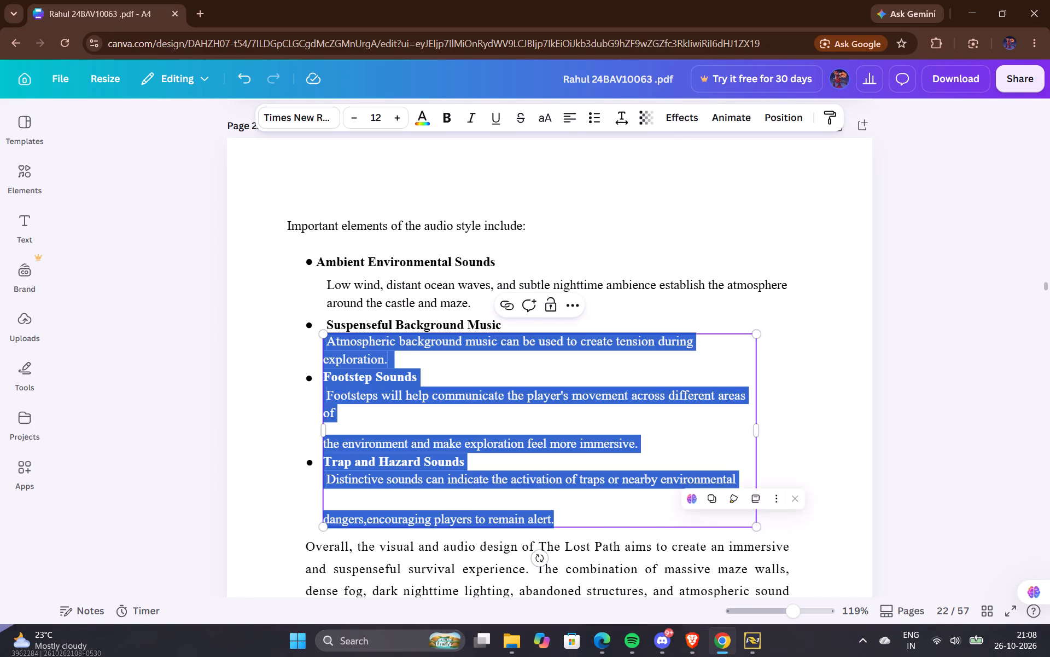
pyautogui.click(325, 520)
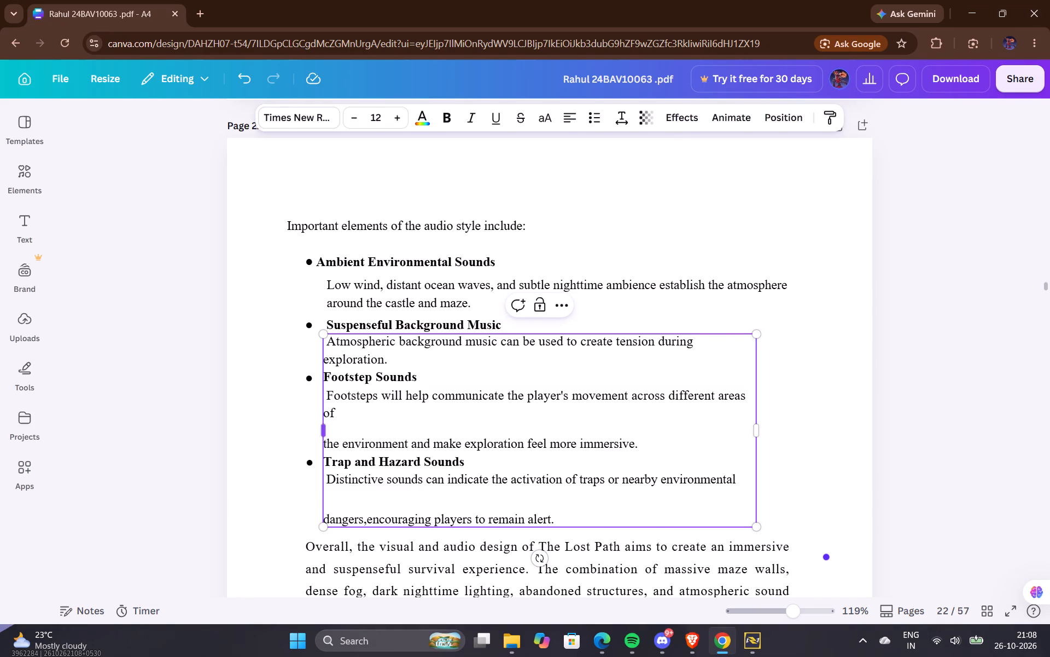
pyautogui.click(326, 520)
pyautogui.click(323, 518)
pyautogui.press('BackSpace')
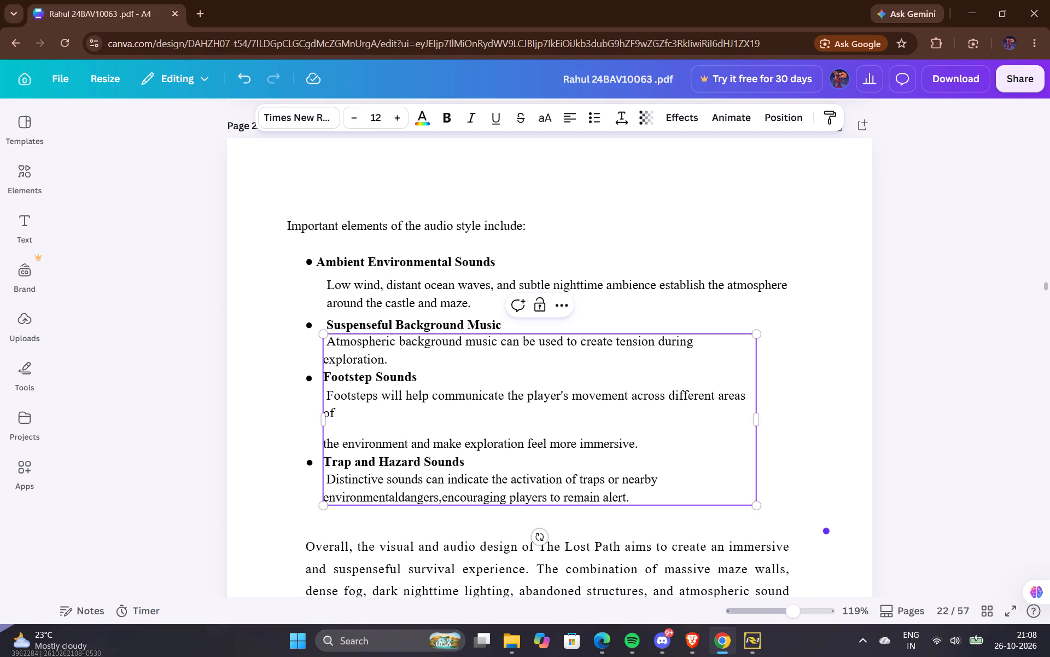
# Redo the line-break removal in the Trap and Hazard Sounds description, keeping a space between "environmental" and "dangers".
pyautogui.click(253, 465)
pyautogui.hotkey('ctrl', 'z')
pyautogui.hotkey('ctrl', 'z')
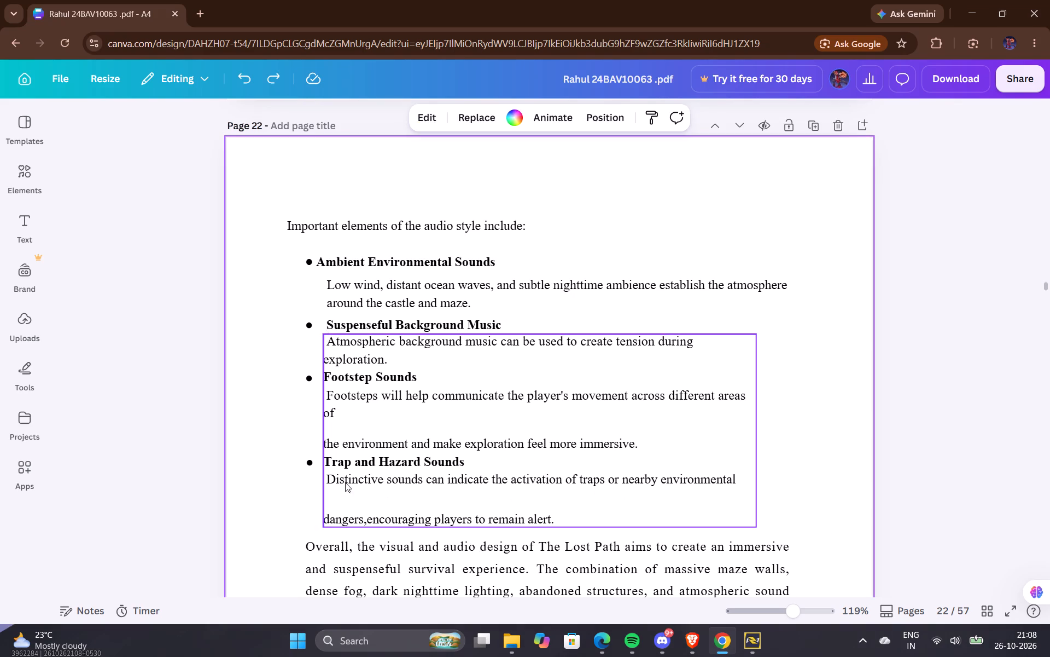
pyautogui.click(325, 523)
pyautogui.click(327, 517)
pyautogui.click(326, 515)
pyautogui.click(325, 515)
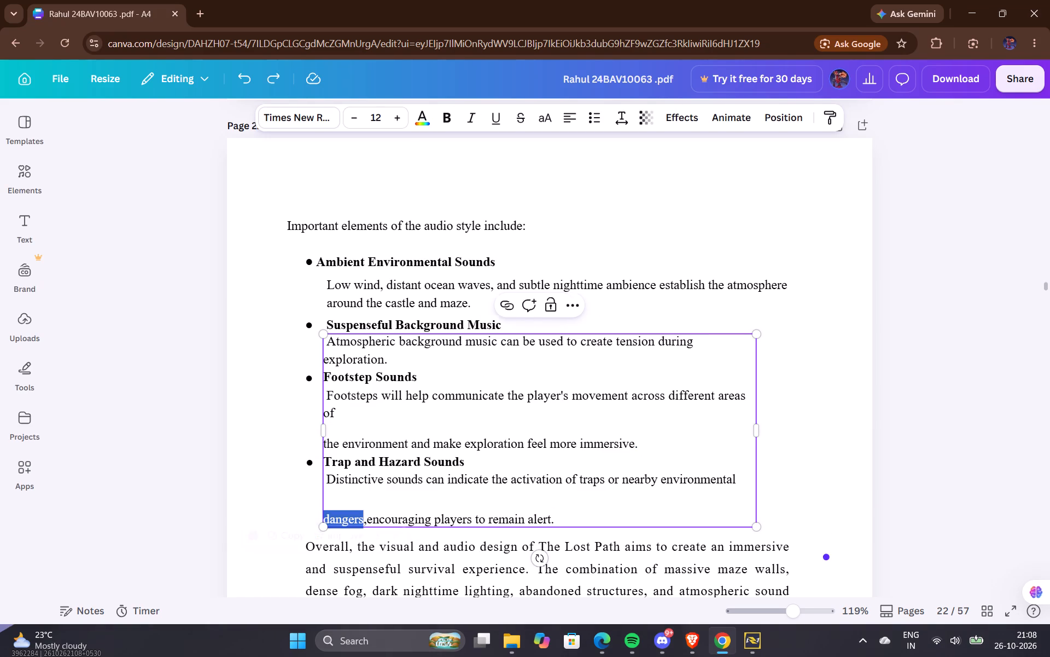
pyautogui.click(360, 500)
pyautogui.click(324, 517)
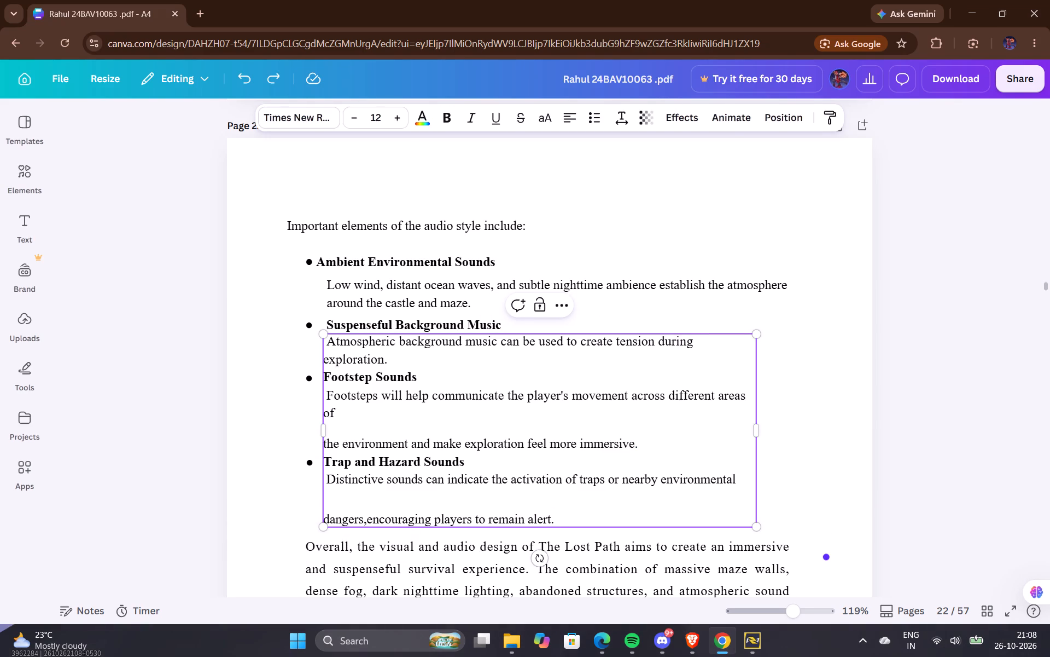
pyautogui.press('BackSpace')
pyautogui.press('space')
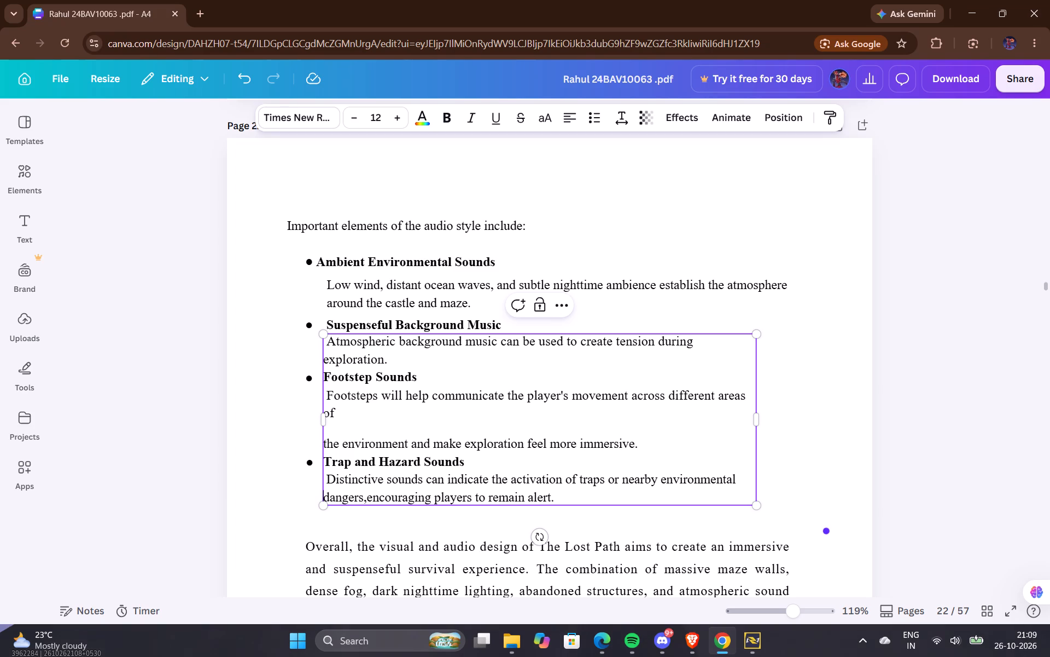
pyautogui.click(240, 428)
# On page 21, move the word "Walls" up beside "Massive Maze" so the heading reads on one line.
pyautogui.scroll(2, 282, 421)
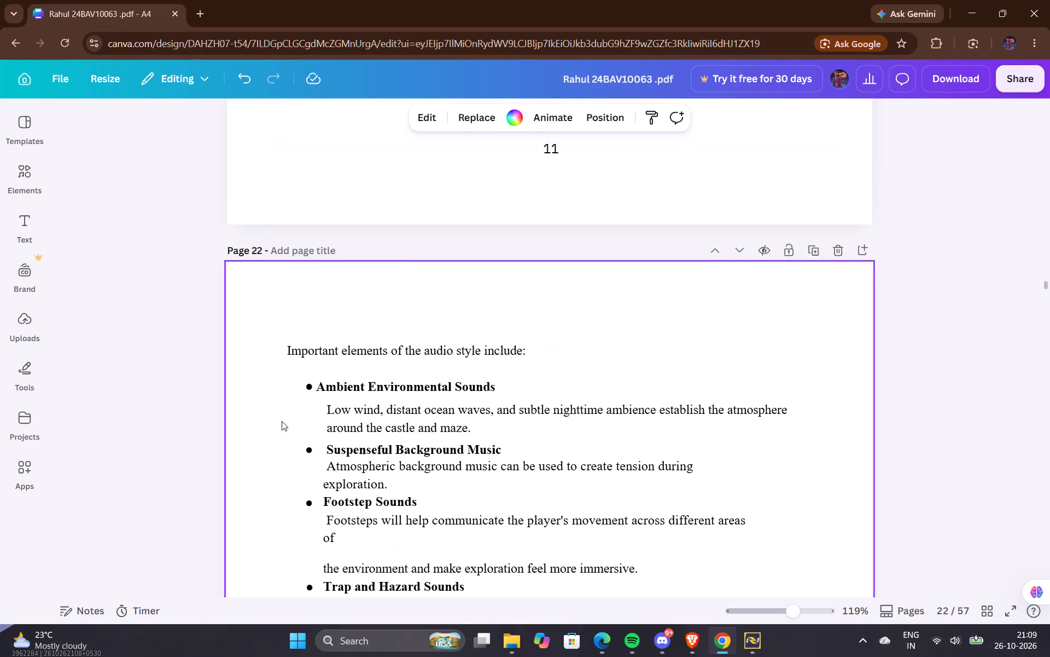
pyautogui.scroll(3, 283, 421)
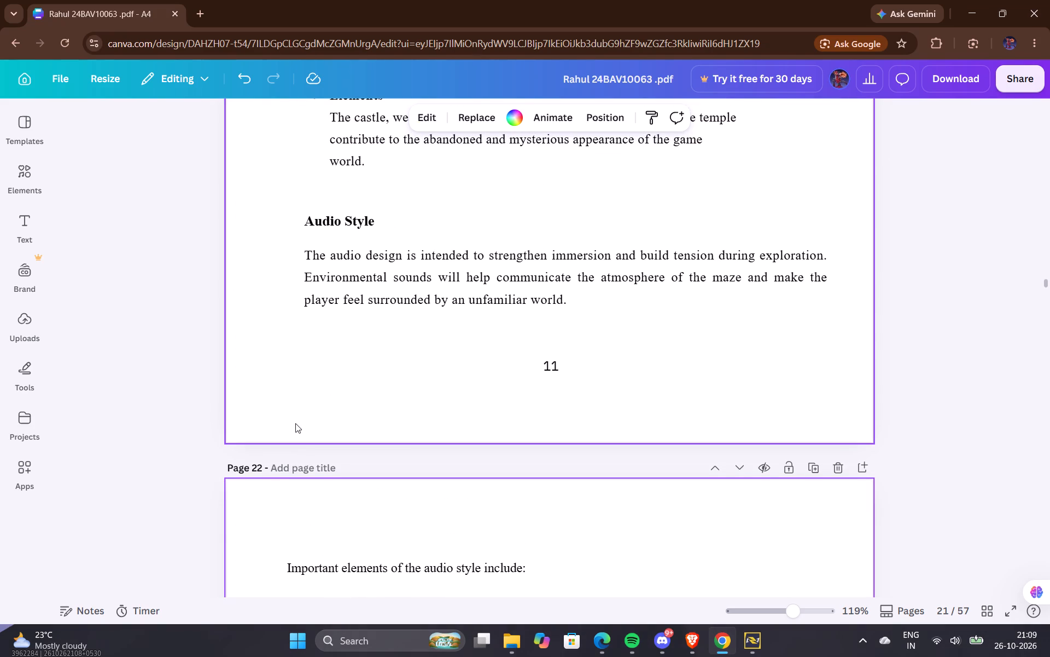
pyautogui.scroll(7, 295, 423)
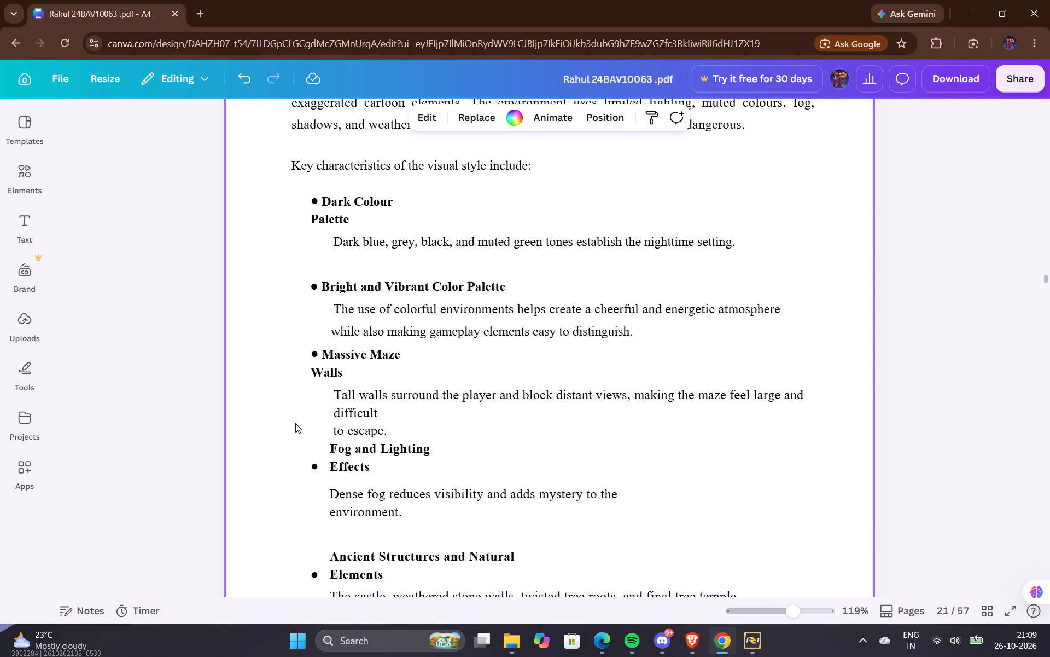
pyautogui.scroll(1, 295, 423)
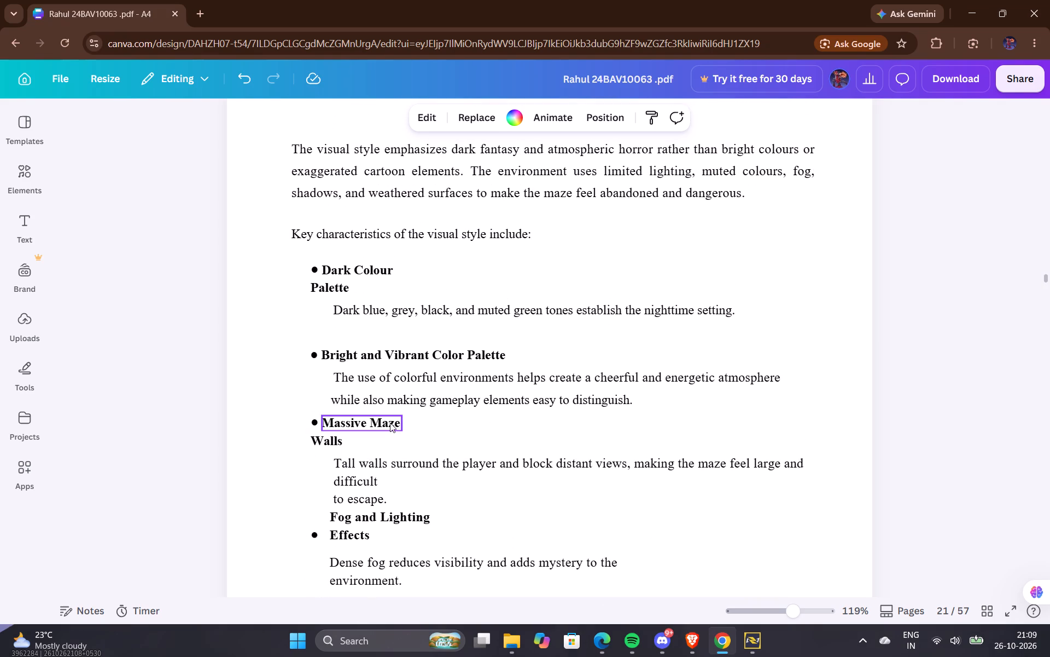
pyautogui.moveTo(329, 440); pyautogui.dragTo(418, 422)
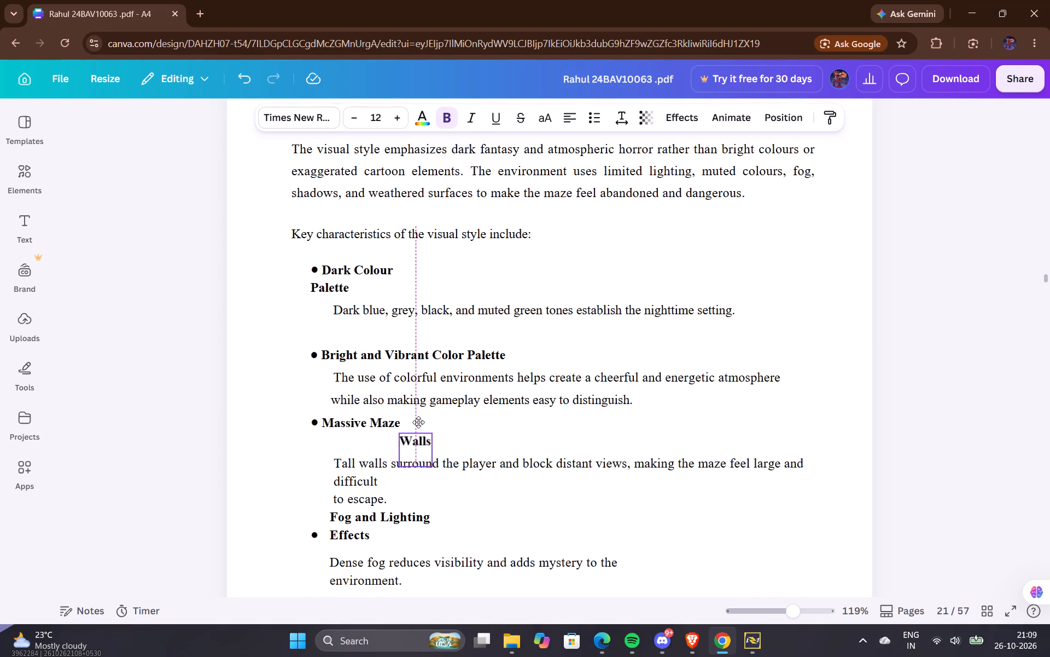
pyautogui.moveTo(418, 422); pyautogui.dragTo(423, 423)
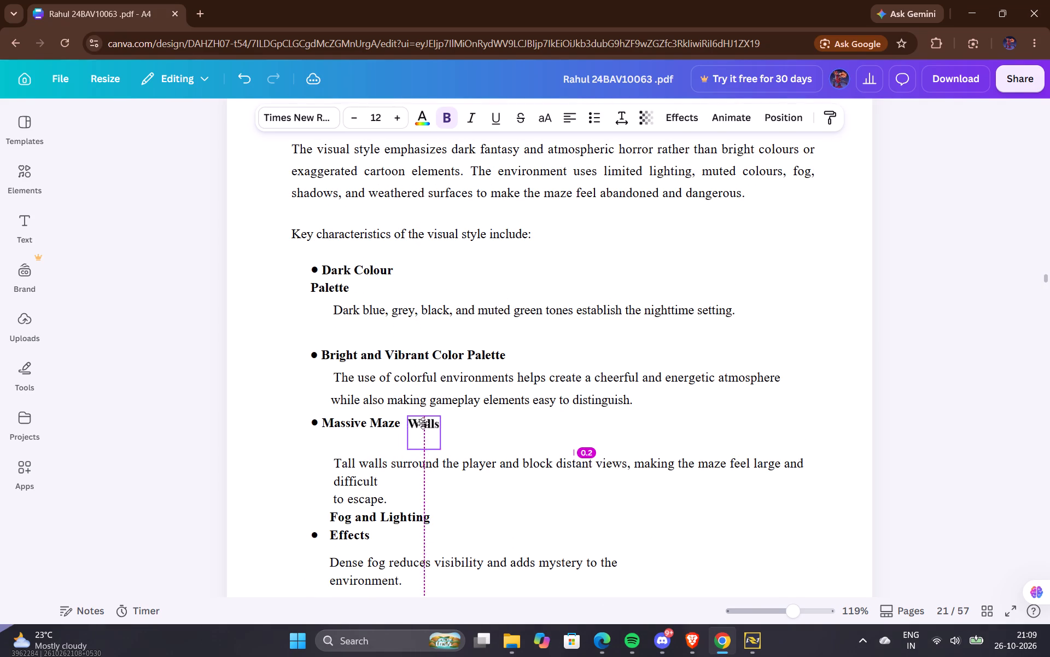
pyautogui.moveTo(423, 423); pyautogui.dragTo(421, 423)
pyautogui.click(229, 438)
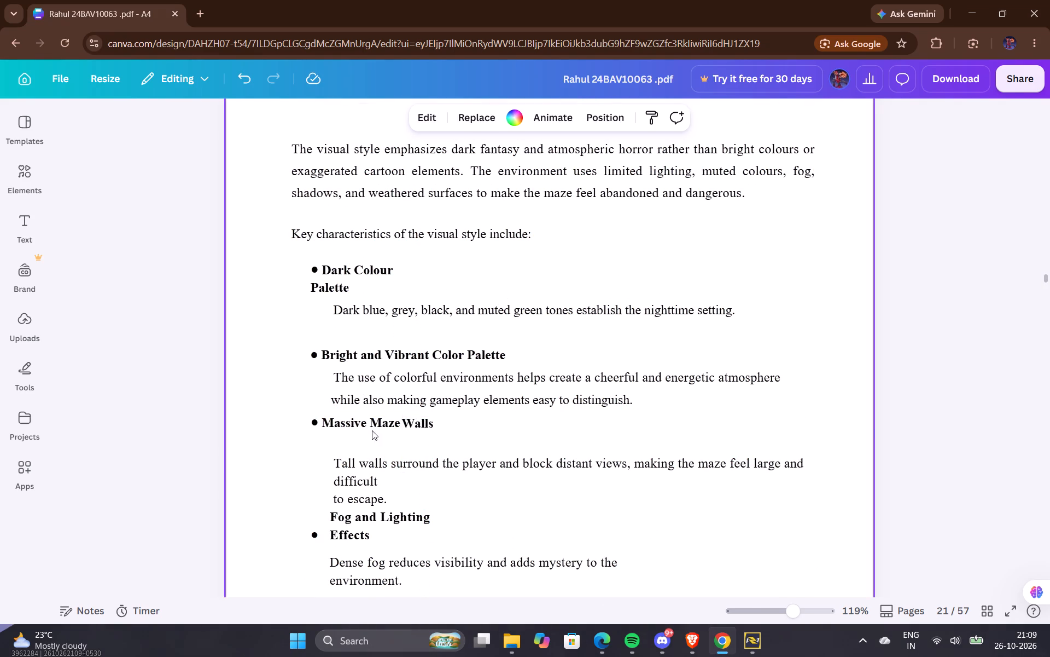
# Move "Palette" beside "Dark Colour" and place the "Dark blue, grey, black" description directly beneath that heading.
pyautogui.moveTo(342, 286); pyautogui.dragTo(409, 279)
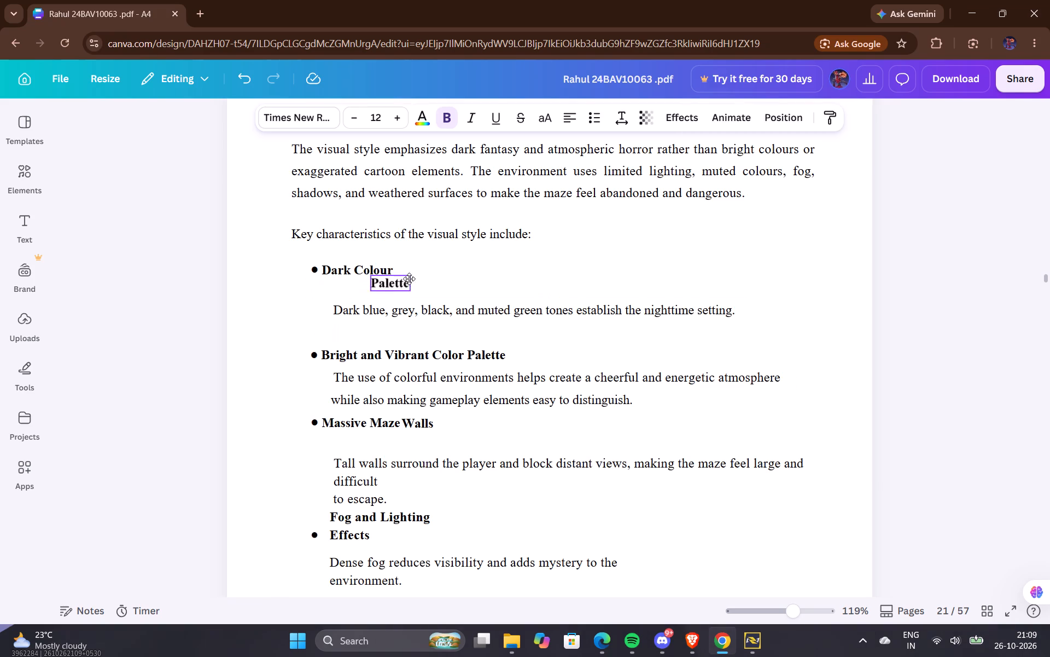
pyautogui.moveTo(409, 279); pyautogui.dragTo(428, 268)
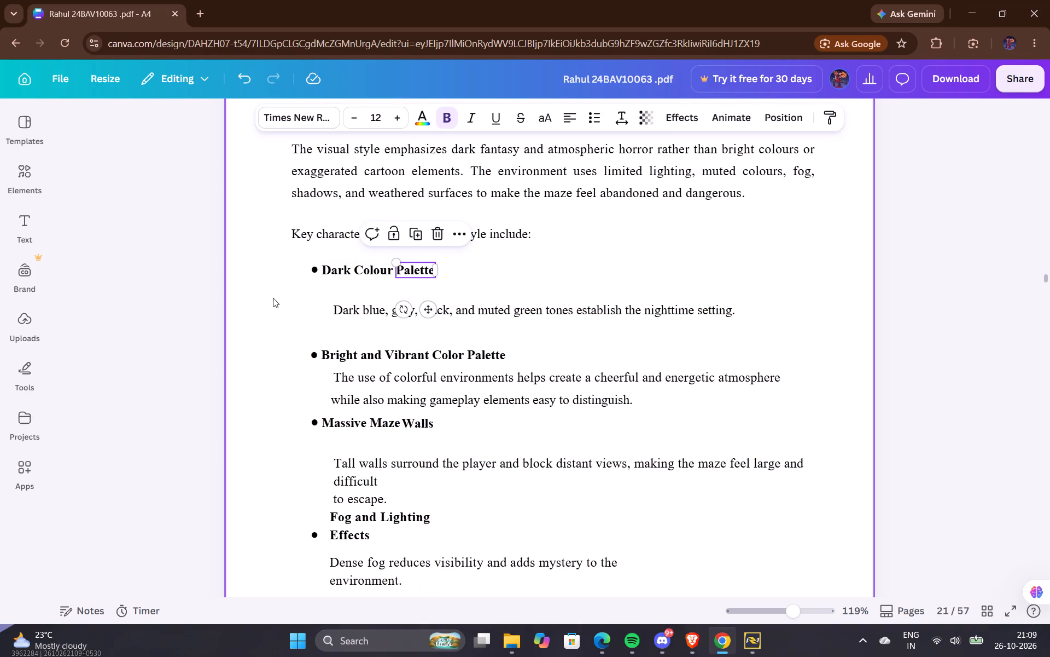
pyautogui.click(271, 297)
pyautogui.moveTo(407, 310); pyautogui.dragTo(401, 287)
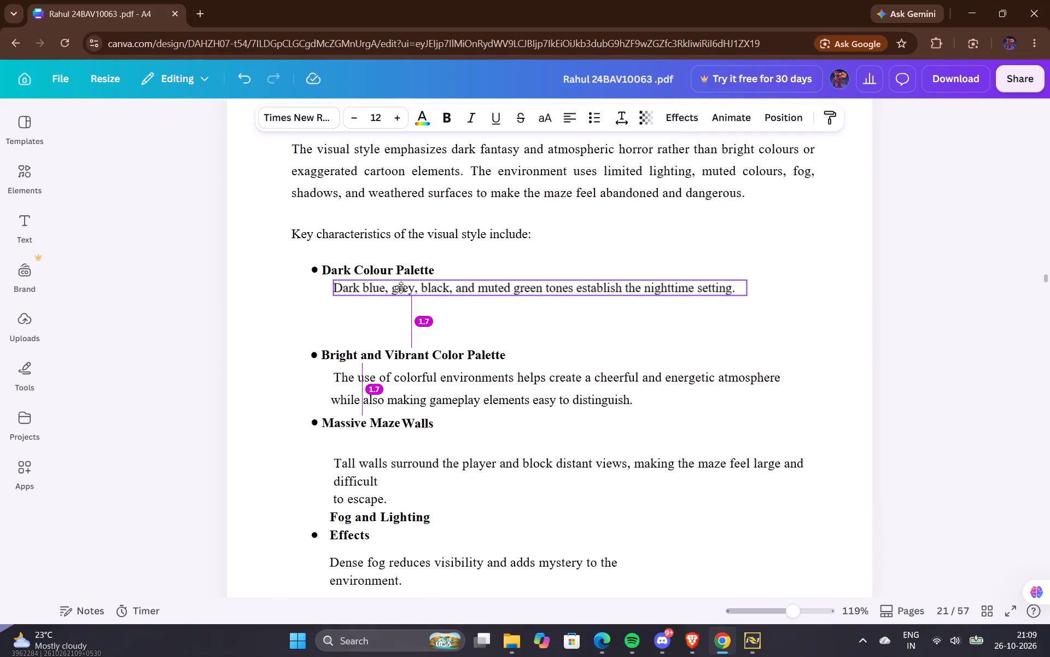
pyautogui.moveTo(401, 287); pyautogui.dragTo(396, 288)
pyautogui.click(264, 307)
# Move the Dark Colour Palette bullet, heading and description down together, closer to the Bright and Vibrant Color Palette item.
pyautogui.moveTo(279, 259); pyautogui.dragTo(401, 298)
pyautogui.moveTo(371, 267); pyautogui.dragTo(372, 267)
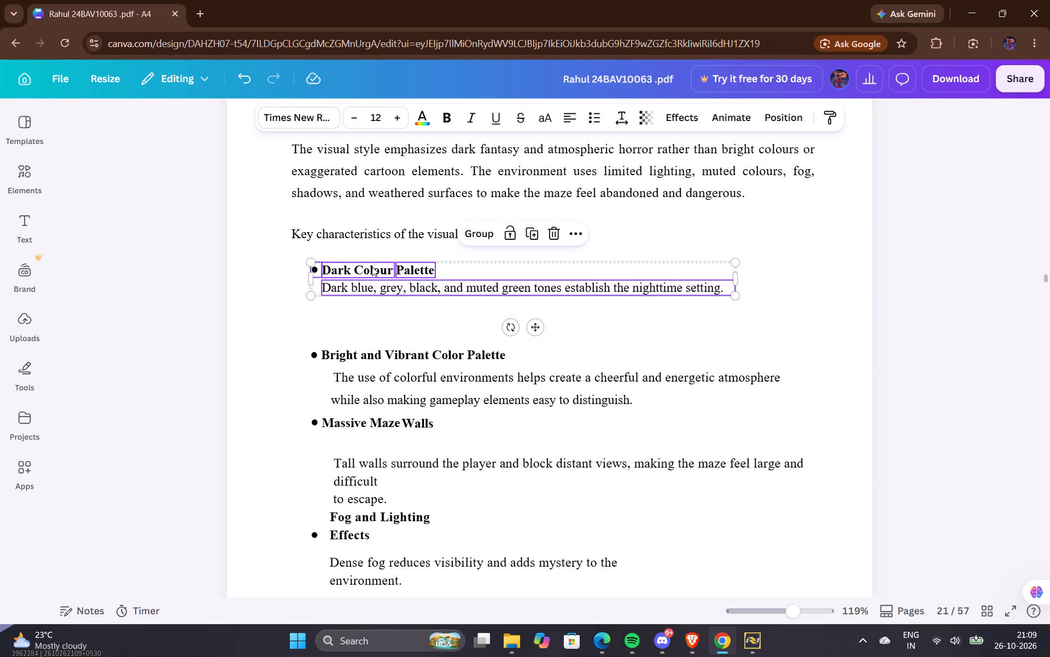
pyautogui.moveTo(372, 267); pyautogui.dragTo(366, 299)
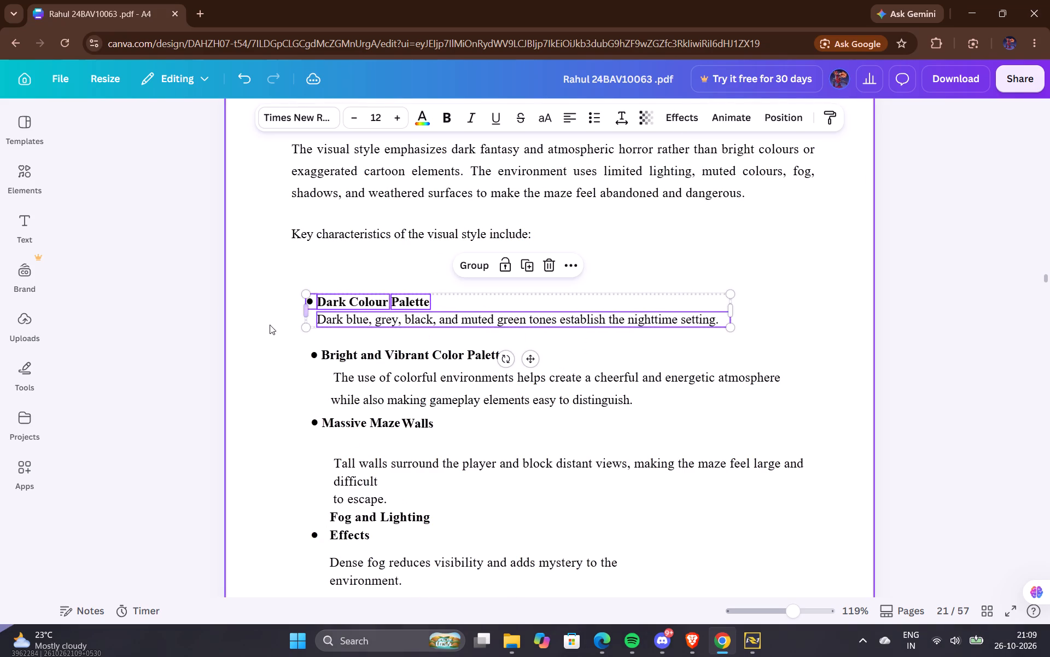
pyautogui.click(251, 328)
# Put "Effects" and the bullet on the "Fog and Lighting" line and move the "Dense fog" description directly beneath it.
pyautogui.moveTo(360, 531); pyautogui.dragTo(459, 516)
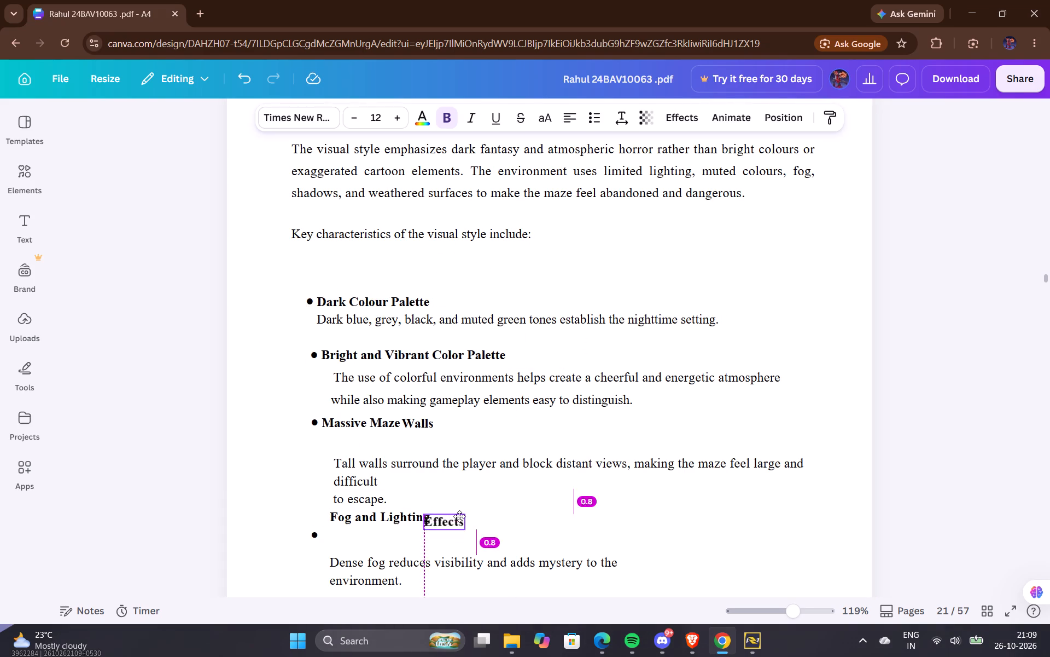
pyautogui.moveTo(459, 516); pyautogui.dragTo(464, 514)
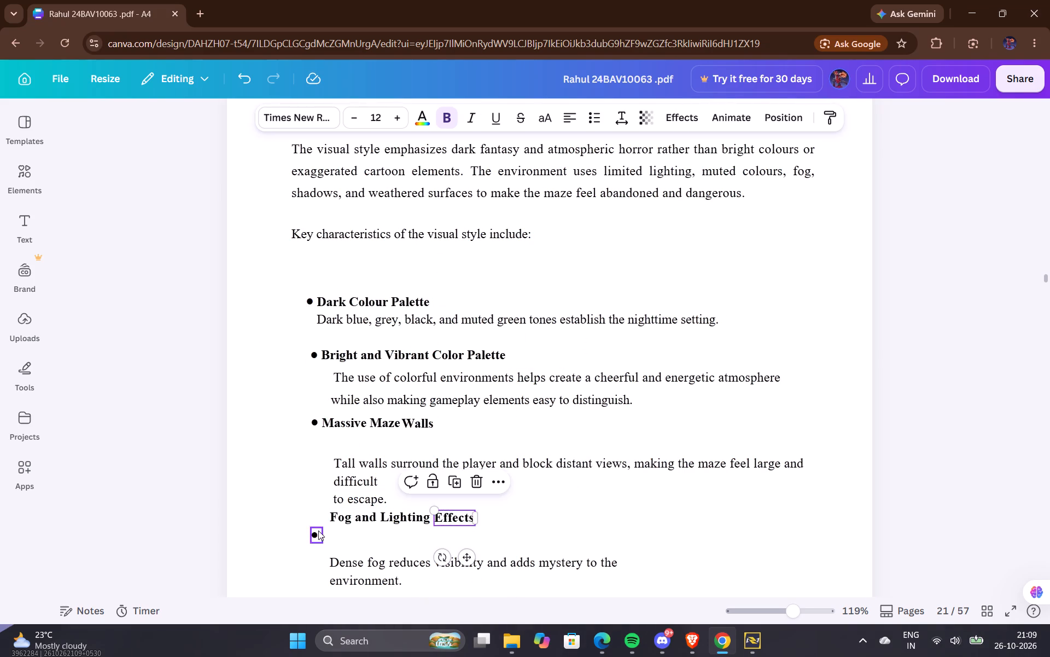
pyautogui.moveTo(312, 533); pyautogui.dragTo(314, 514)
pyautogui.click(266, 492)
pyautogui.click(257, 500)
pyautogui.moveTo(351, 561); pyautogui.dragTo(353, 537)
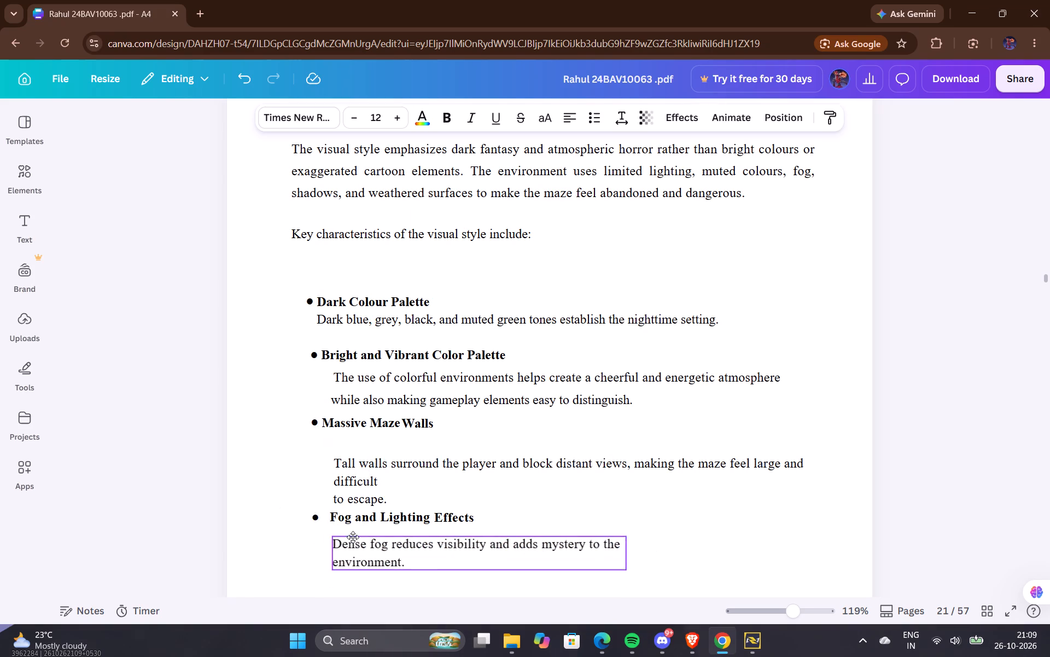
pyautogui.moveTo(353, 537); pyautogui.dragTo(352, 533)
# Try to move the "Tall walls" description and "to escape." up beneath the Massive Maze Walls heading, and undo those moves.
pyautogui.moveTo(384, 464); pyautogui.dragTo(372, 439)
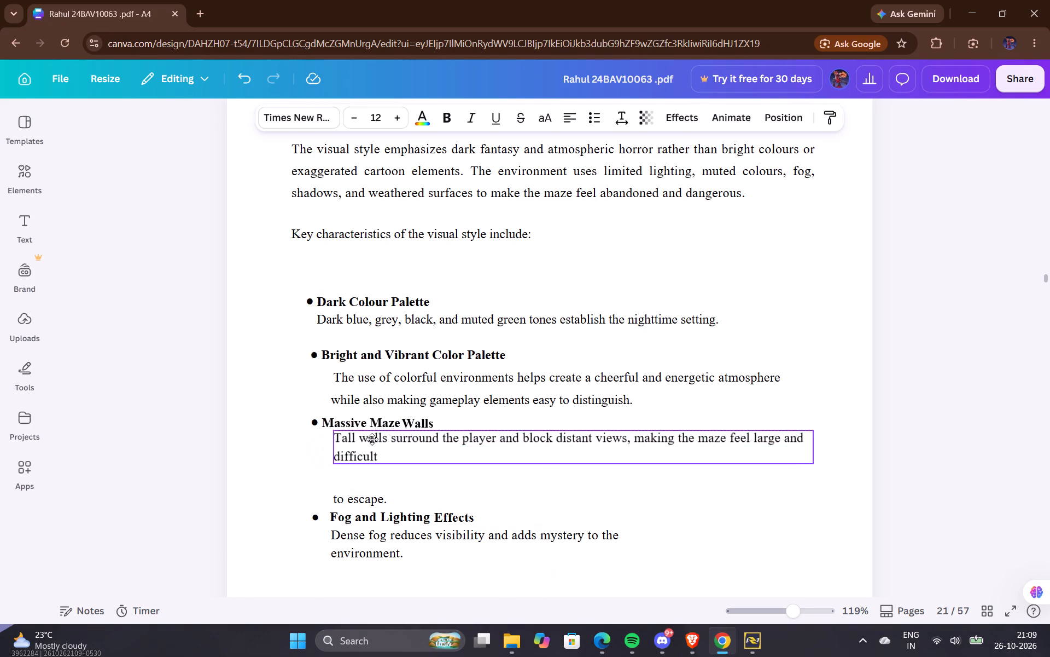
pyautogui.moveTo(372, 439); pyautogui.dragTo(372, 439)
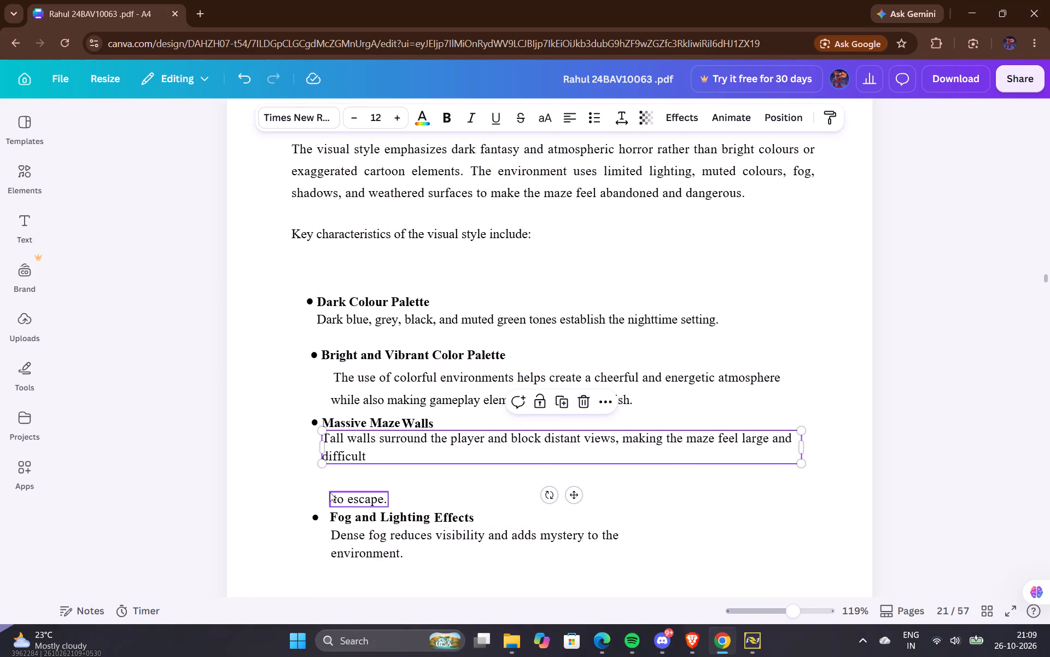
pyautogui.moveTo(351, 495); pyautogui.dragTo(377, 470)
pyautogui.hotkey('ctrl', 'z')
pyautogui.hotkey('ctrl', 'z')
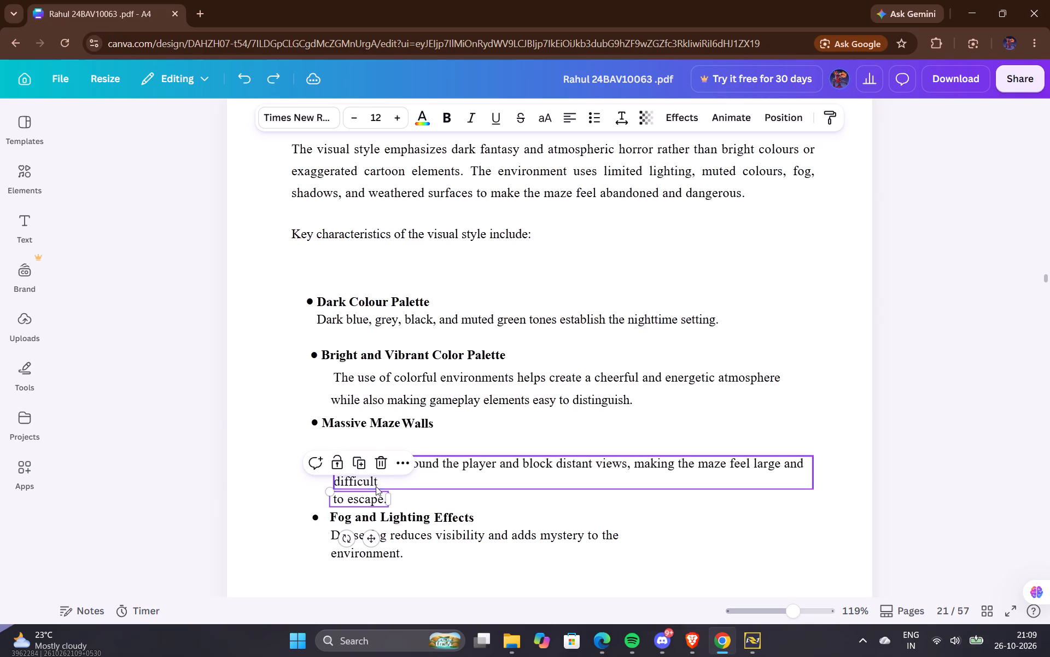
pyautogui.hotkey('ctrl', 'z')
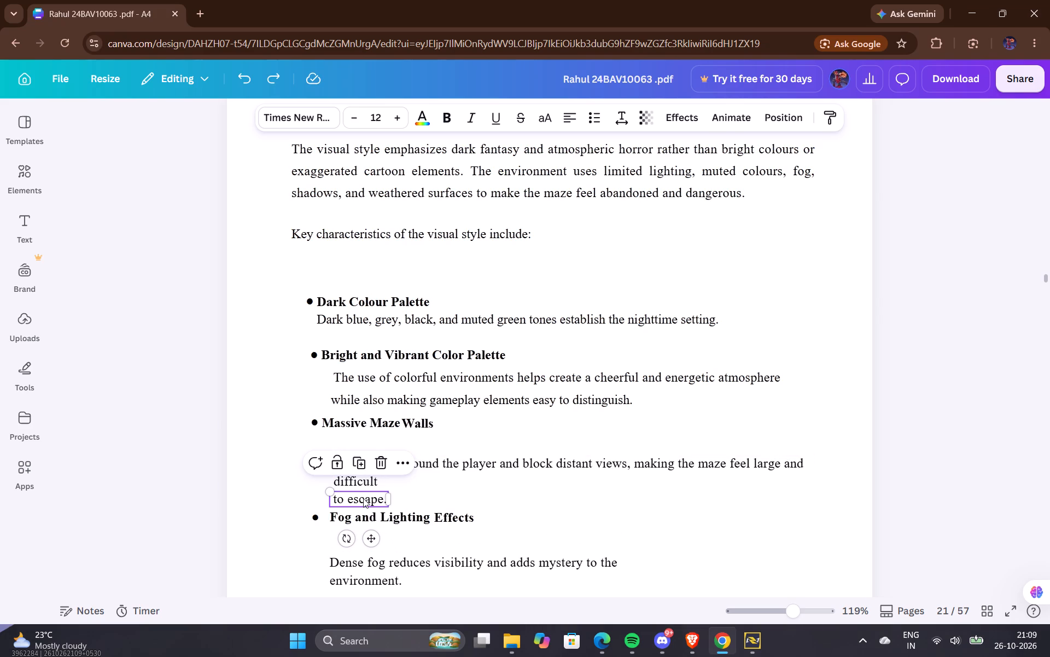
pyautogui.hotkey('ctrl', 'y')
# Place "to escape." beside "difficult" and move the whole "Tall walls" description up directly beneath the Massive Maze heading.
pyautogui.moveTo(362, 492); pyautogui.dragTo(412, 475)
pyautogui.moveTo(310, 449); pyautogui.dragTo(445, 489)
pyautogui.moveTo(380, 459); pyautogui.dragTo(366, 436)
pyautogui.click(290, 472)
# Move the Fog and Lighting Effects bullet, heading and description up together, just beneath the "Tall walls" description.
pyautogui.moveTo(279, 493); pyautogui.dragTo(496, 580)
pyautogui.moveTo(382, 518); pyautogui.dragTo(377, 481)
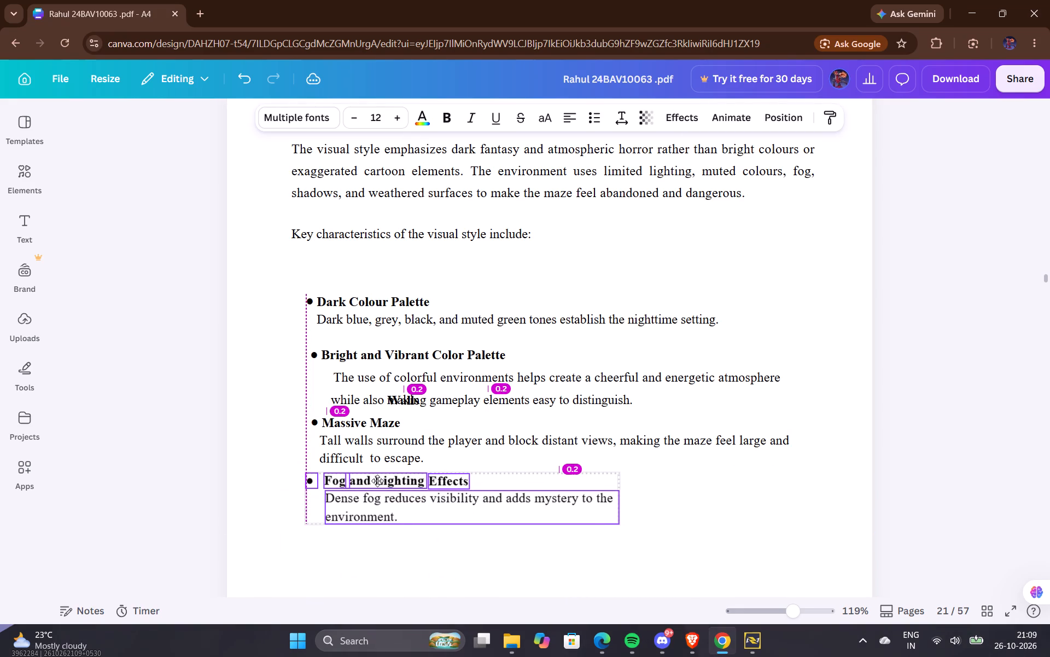
pyautogui.moveTo(377, 481); pyautogui.dragTo(383, 481)
pyautogui.click(268, 481)
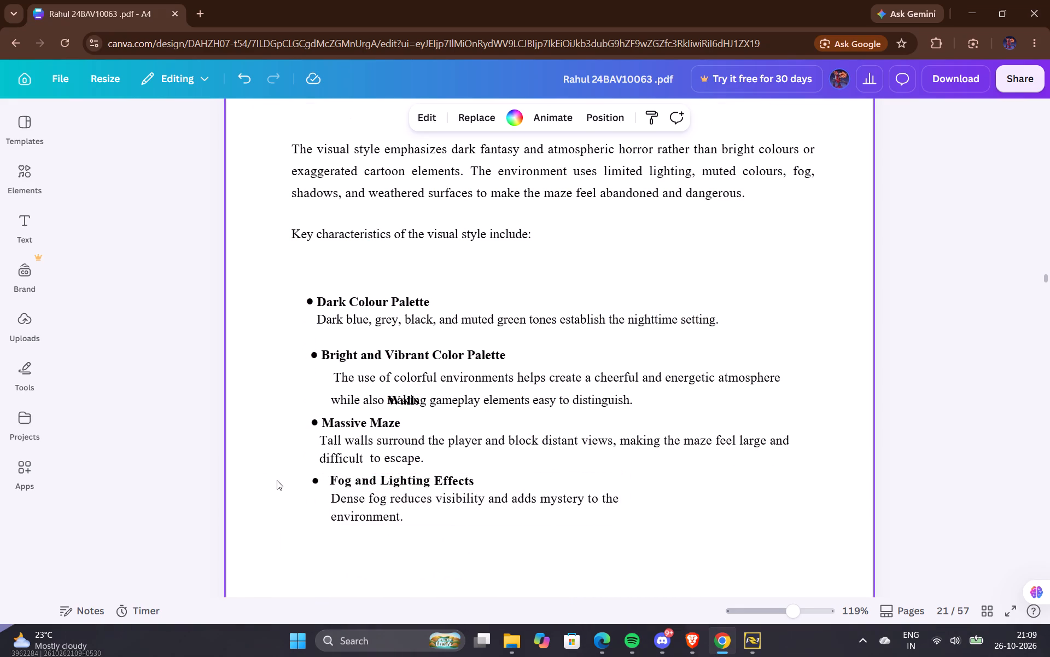
pyautogui.moveTo(399, 489); pyautogui.dragTo(390, 487)
pyautogui.hotkey('ctrl', 'z')
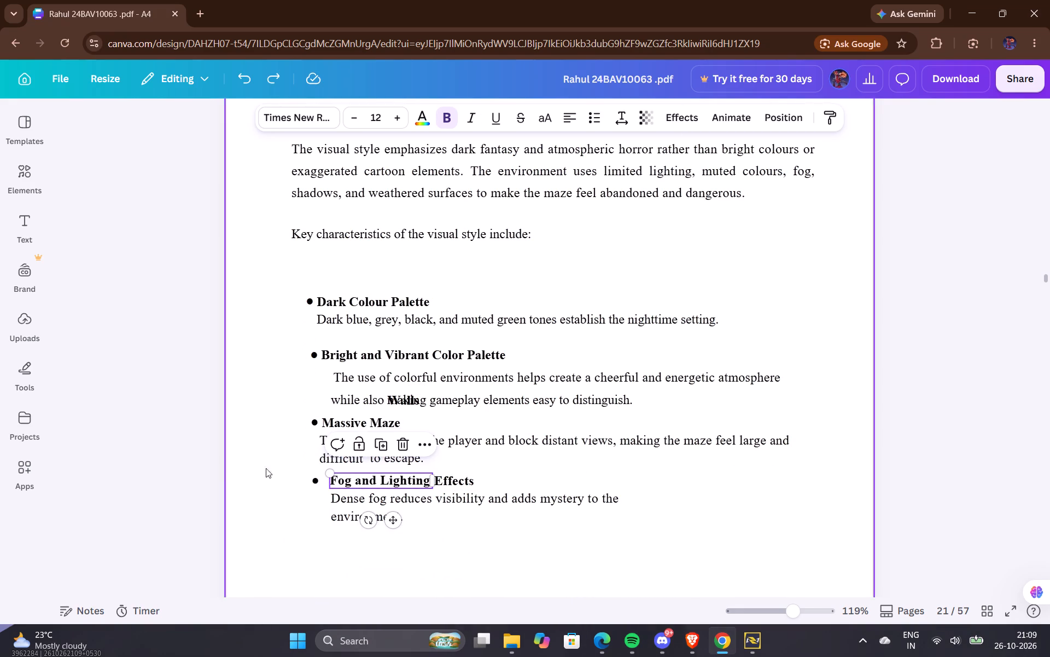
pyautogui.moveTo(262, 463); pyautogui.dragTo(296, 537)
pyautogui.moveTo(231, 524); pyautogui.dragTo(236, 523)
pyautogui.moveTo(277, 479); pyautogui.dragTo(484, 526)
pyautogui.click(420, 496)
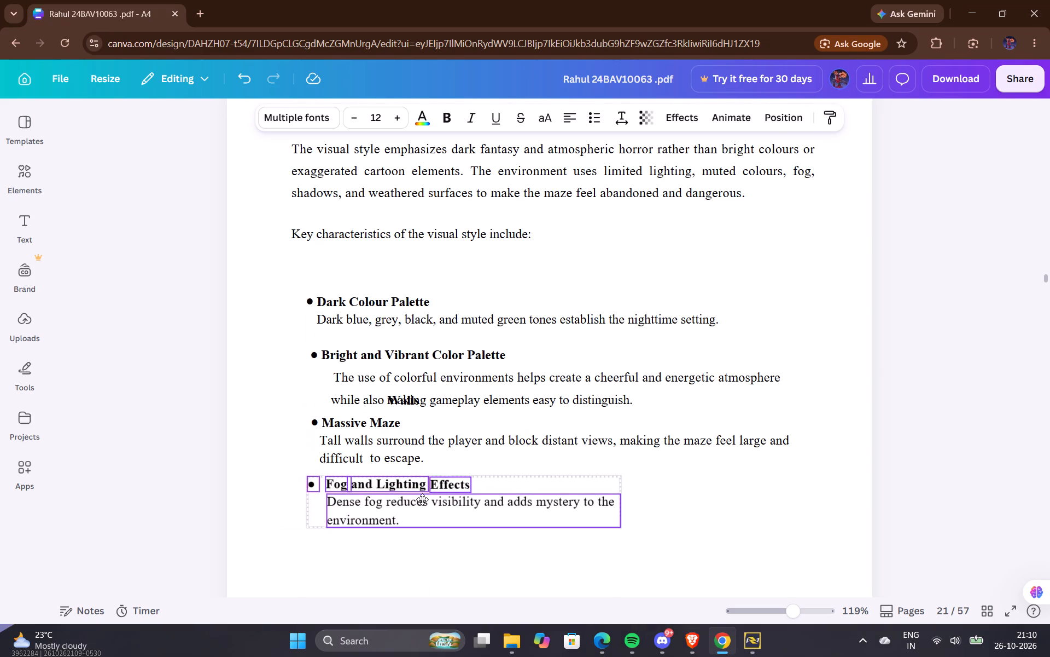
pyautogui.click(285, 470)
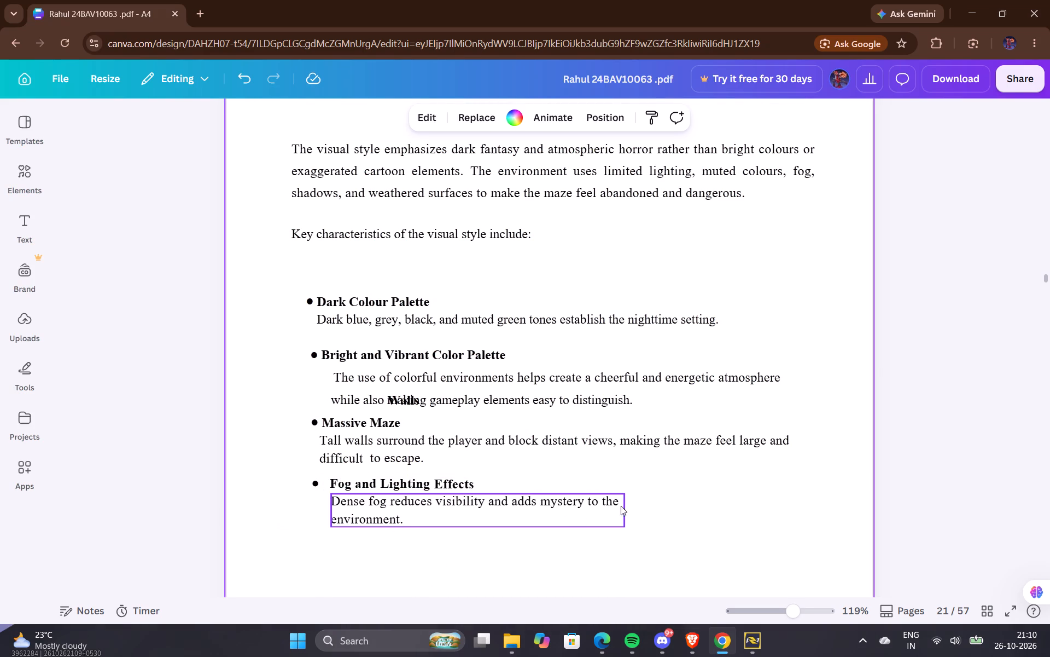
# Widen the "Dense fog reduces visibility" description text box beneath Fog and Lighting Effects.
pyautogui.doubleClick(606, 506)
pyautogui.moveTo(624, 509); pyautogui.dragTo(648, 508)
pyautogui.hotkey('ctrl', 'z')
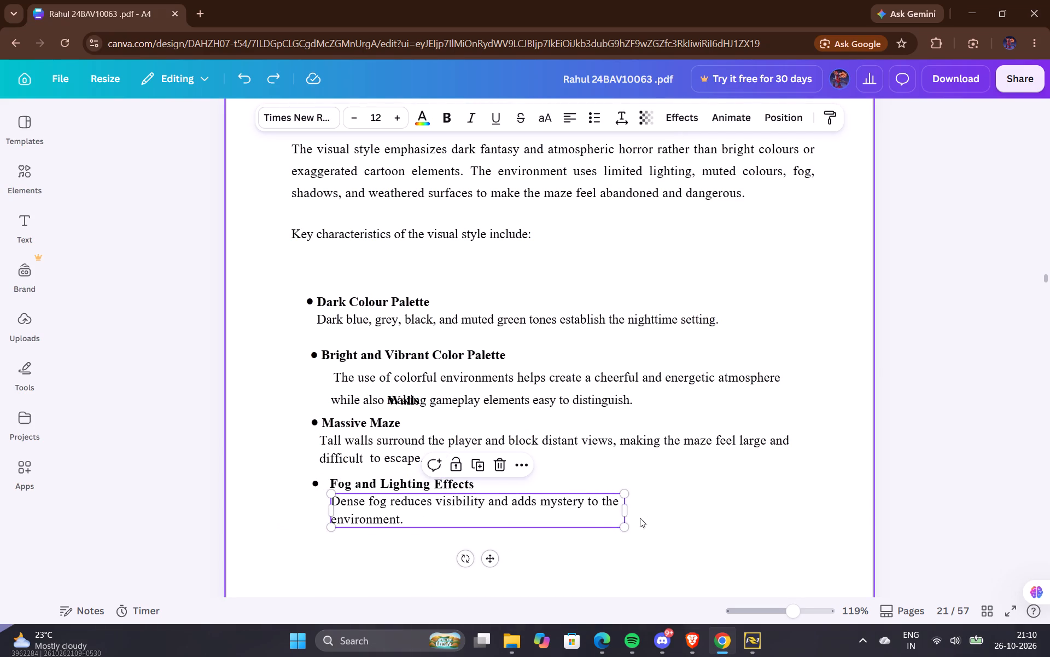
pyautogui.click(622, 513)
pyautogui.hotkey('ctrl', 'z')
pyautogui.moveTo(625, 511); pyautogui.dragTo(644, 511)
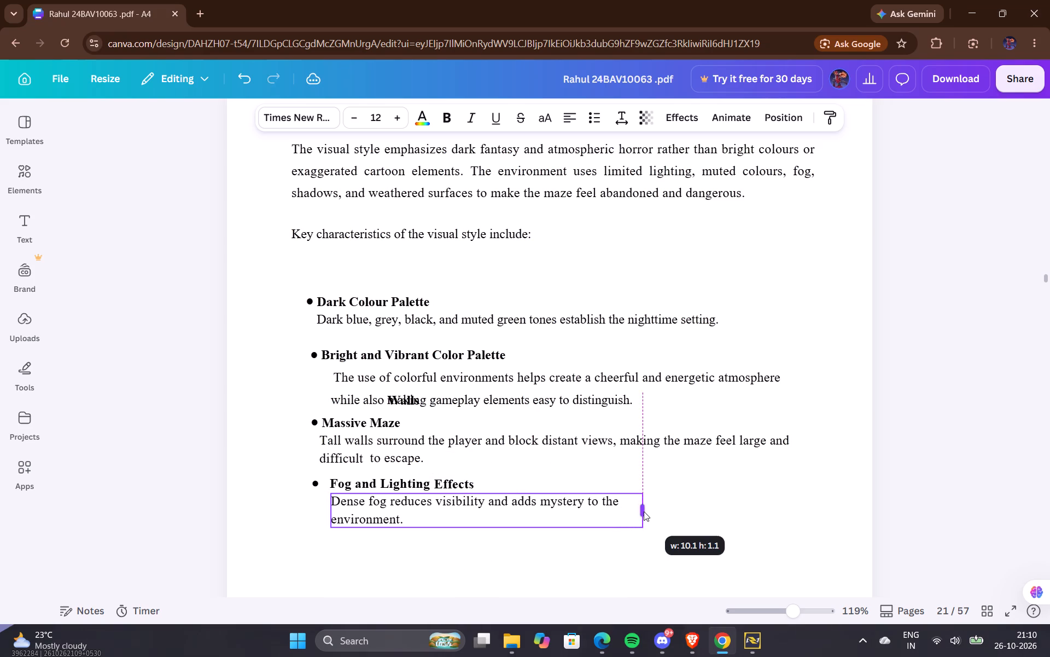
pyautogui.moveTo(644, 511); pyautogui.dragTo(667, 510)
# Remove the line break before "environment." and widen the text box further so the "Dense fog" description fits on one line.
pyautogui.click(619, 505)
pyautogui.click(619, 502)
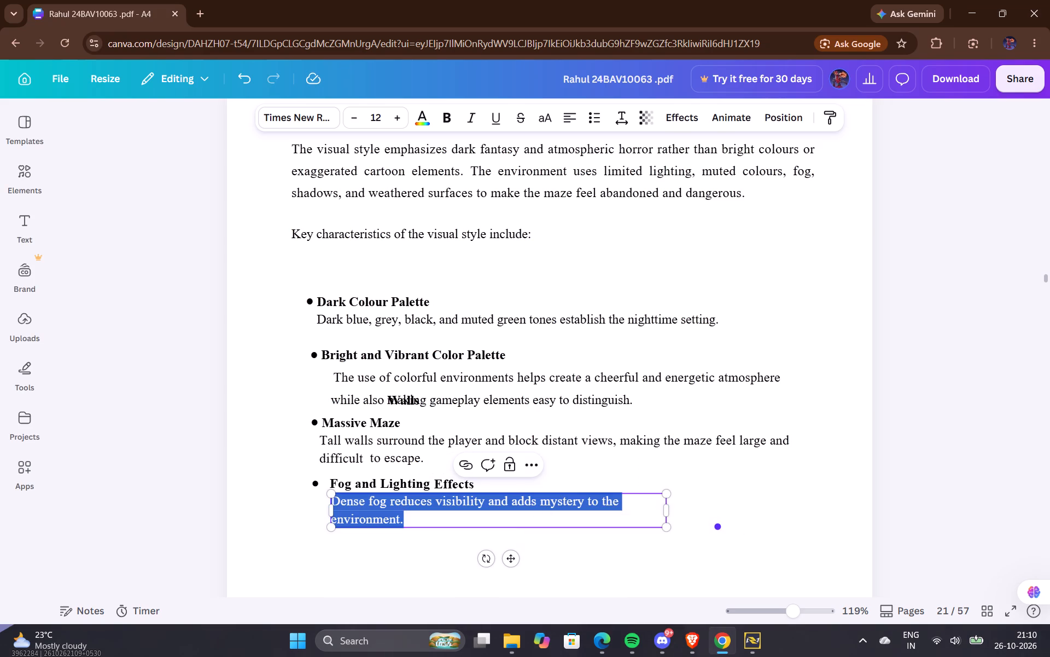
pyautogui.click(628, 502)
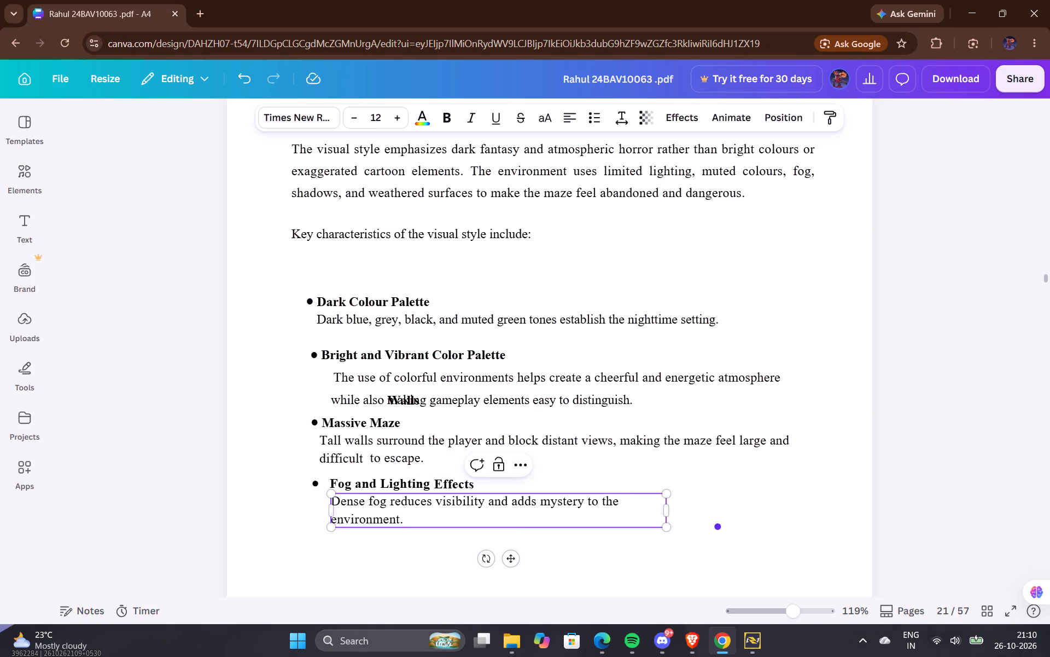
pyautogui.click(334, 517)
pyautogui.press('\\')
pyautogui.press('BackSpace')
pyautogui.press('BackSpace')
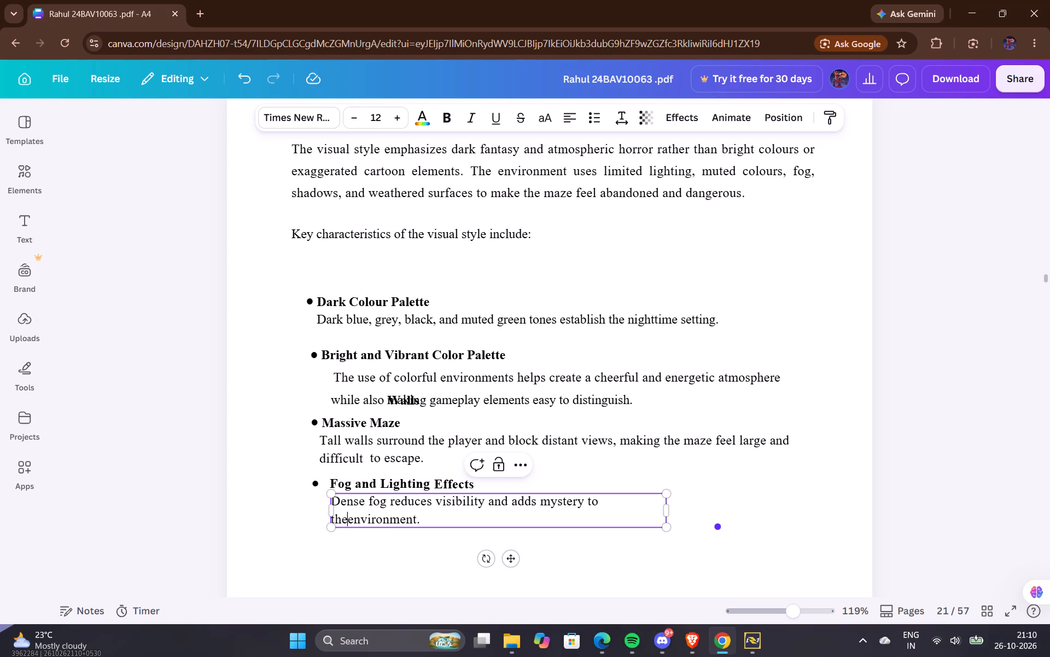
pyautogui.hotkey('ctrl', 'z')
pyautogui.moveTo(669, 514); pyautogui.dragTo(725, 514)
pyautogui.press('BackSpace')
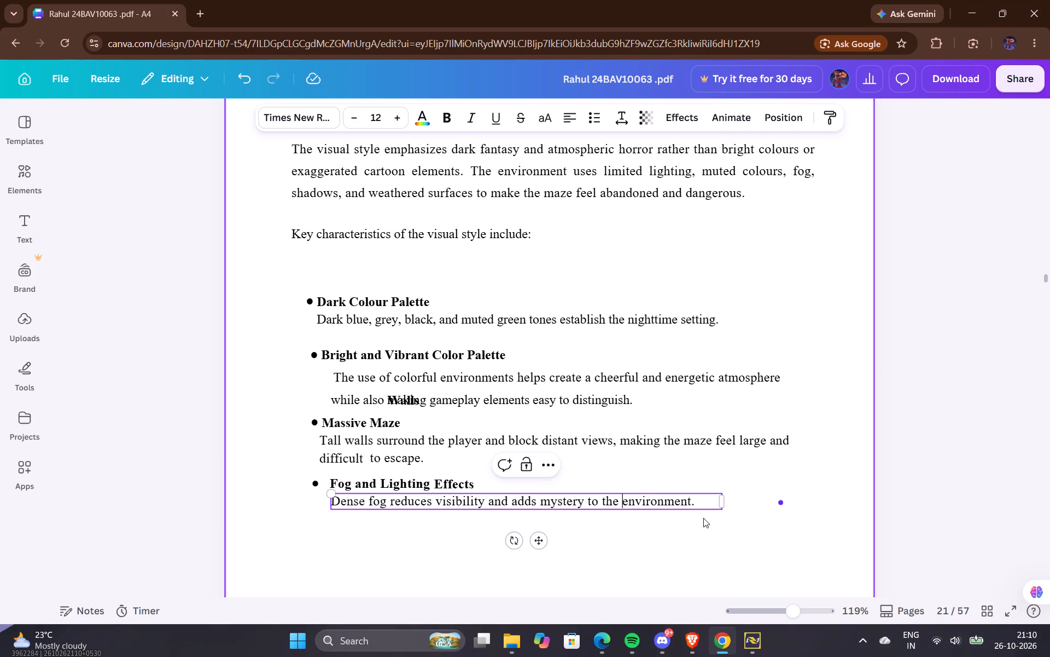
# Move the stray "Walls" text out of the colour palette description and place it beside the "Massive Maze" heading.
pyautogui.click(472, 561)
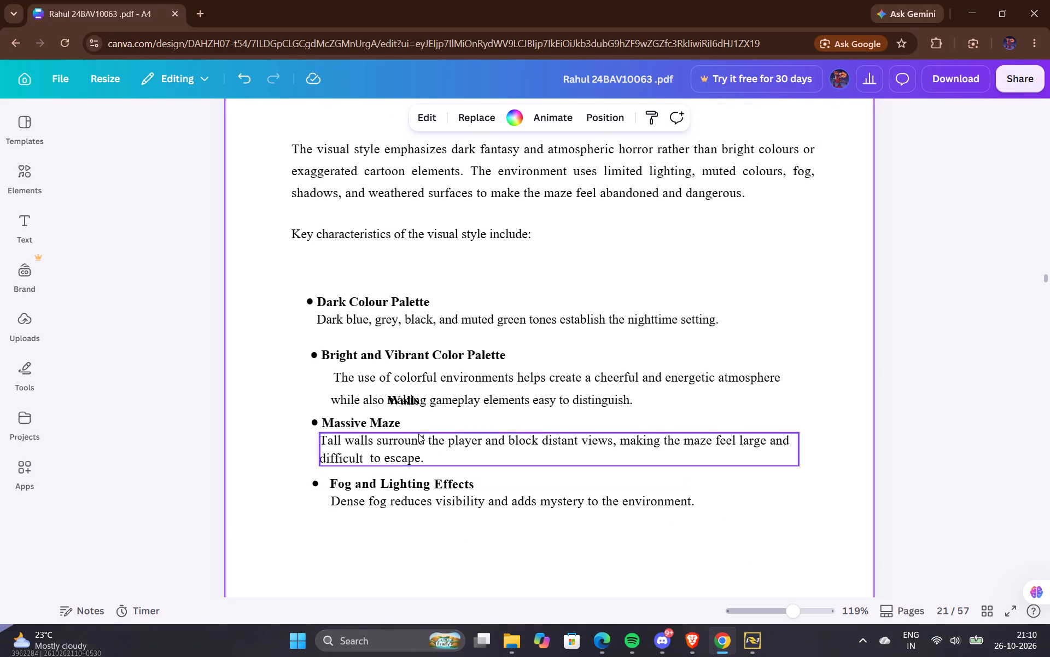
pyautogui.moveTo(402, 397); pyautogui.dragTo(417, 421)
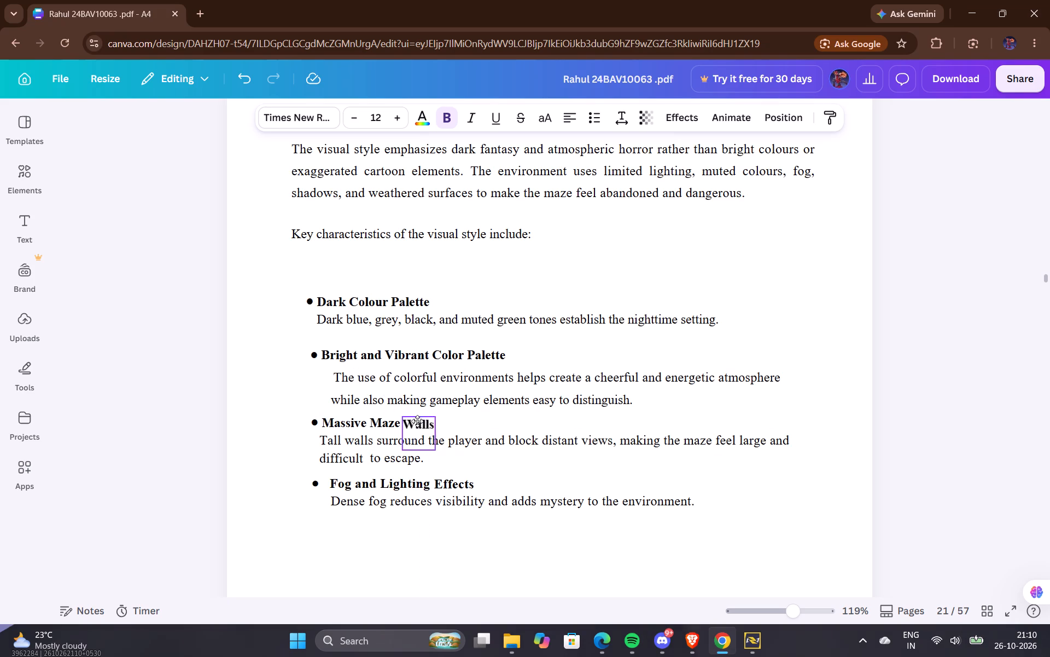
pyautogui.moveTo(417, 421); pyautogui.dragTo(418, 420)
pyautogui.click(252, 412)
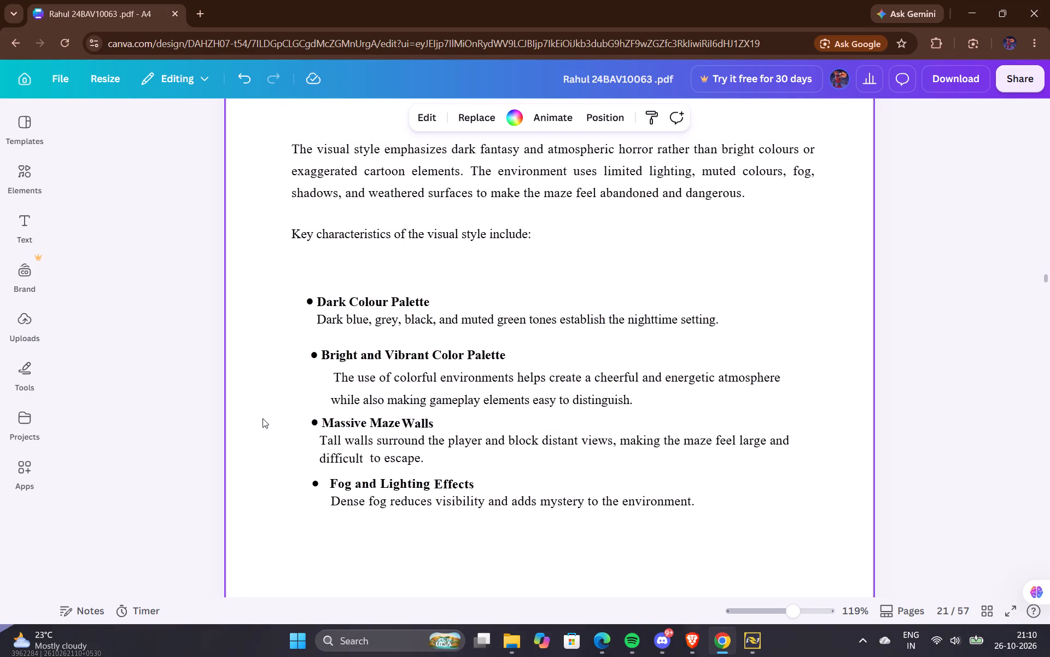
# On page 18, move the Environmental Storytelling heading and description up together, just beneath the Interactive Gameplay Locations description.
pyautogui.scroll(4, 262, 418)
pyautogui.scroll(3, 355, 502)
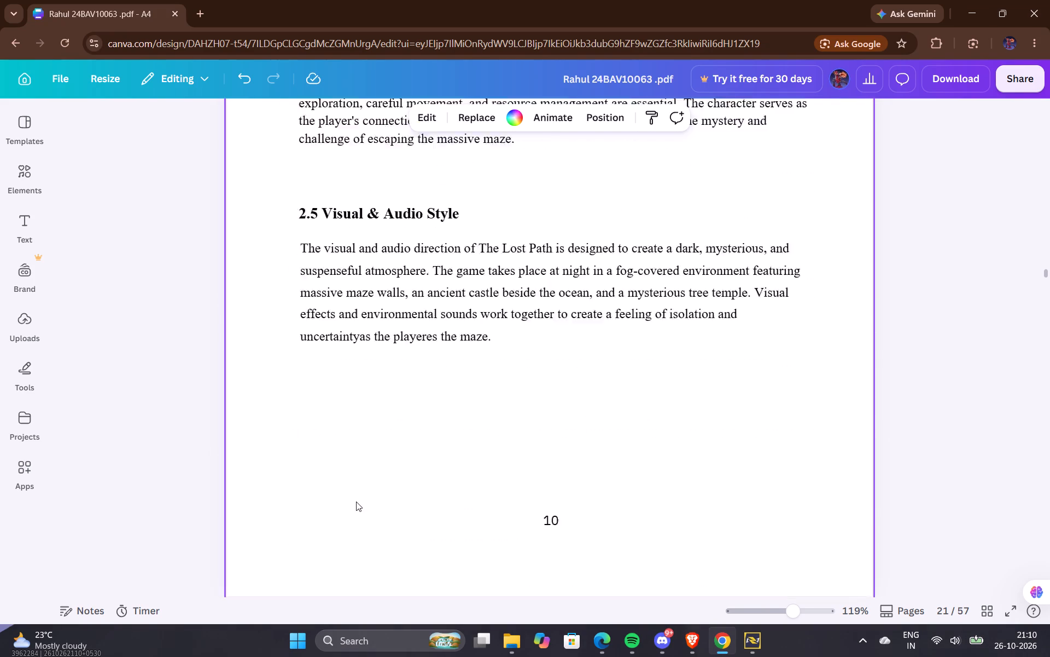
pyautogui.scroll(2, 356, 502)
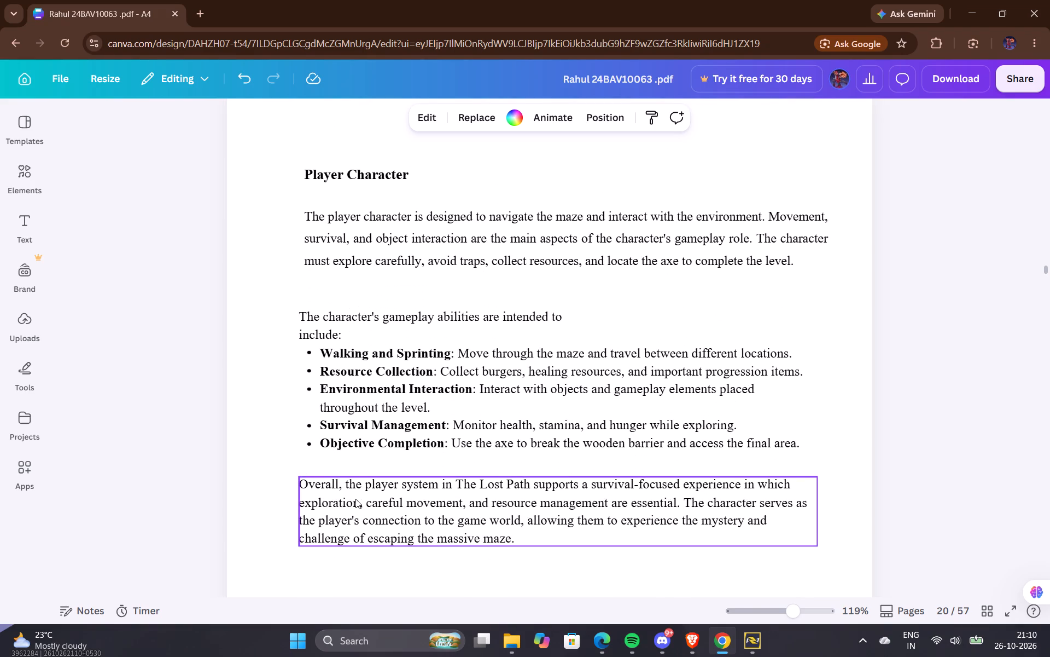
pyautogui.scroll(7, 355, 499)
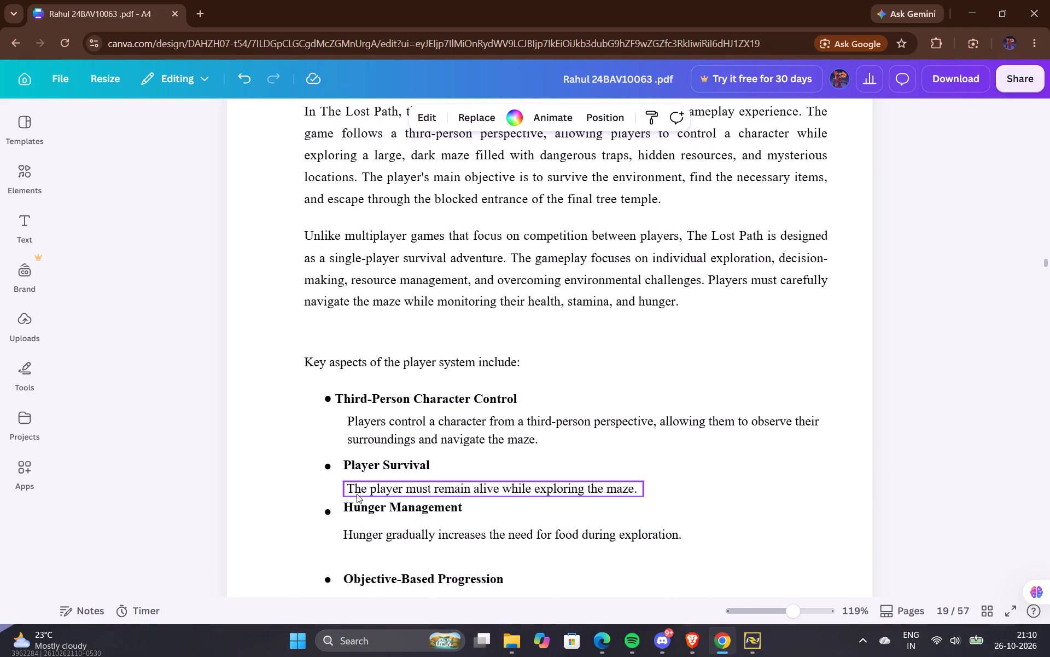
pyautogui.scroll(12, 357, 494)
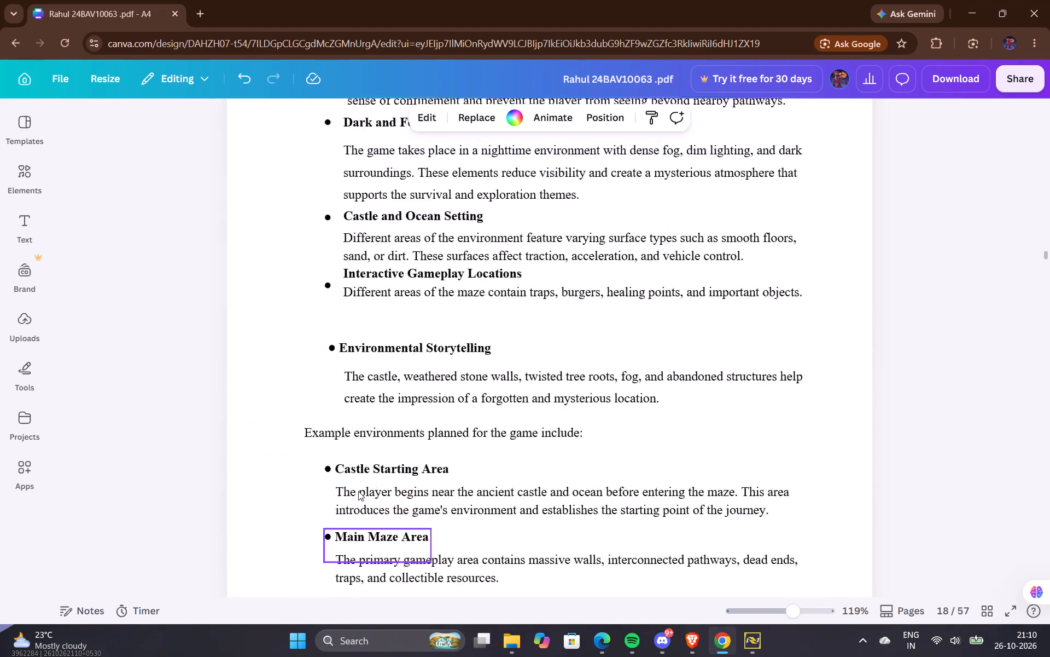
pyautogui.scroll(1, 358, 491)
pyautogui.scroll(-2, 358, 491)
pyautogui.moveTo(284, 423); pyautogui.dragTo(377, 442)
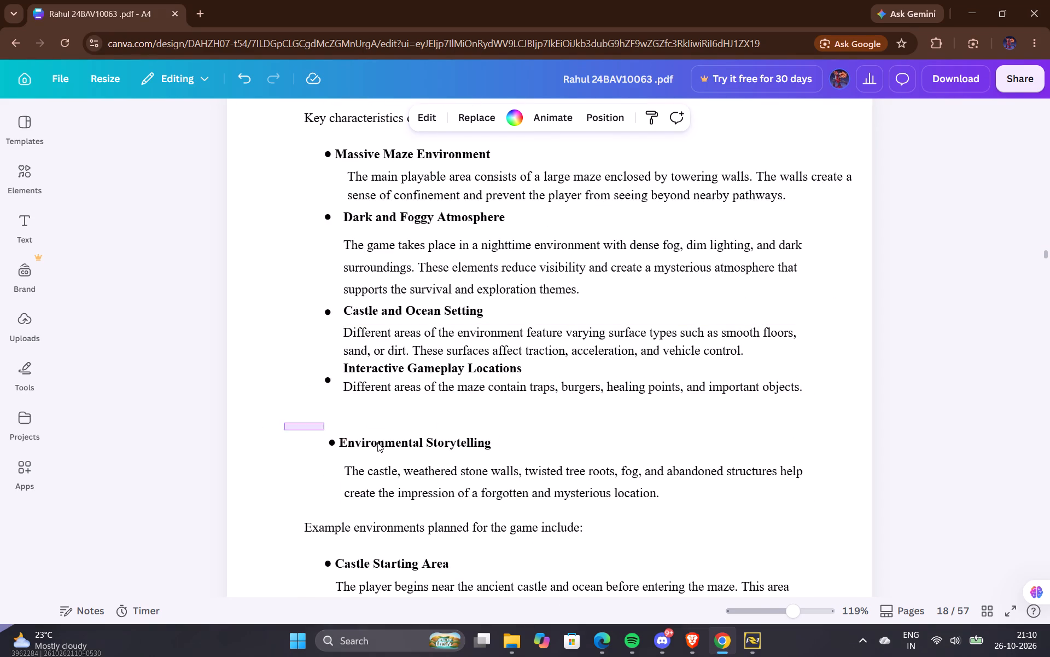
pyautogui.moveTo(377, 442); pyautogui.dragTo(507, 503)
pyautogui.moveTo(441, 439); pyautogui.dragTo(437, 419)
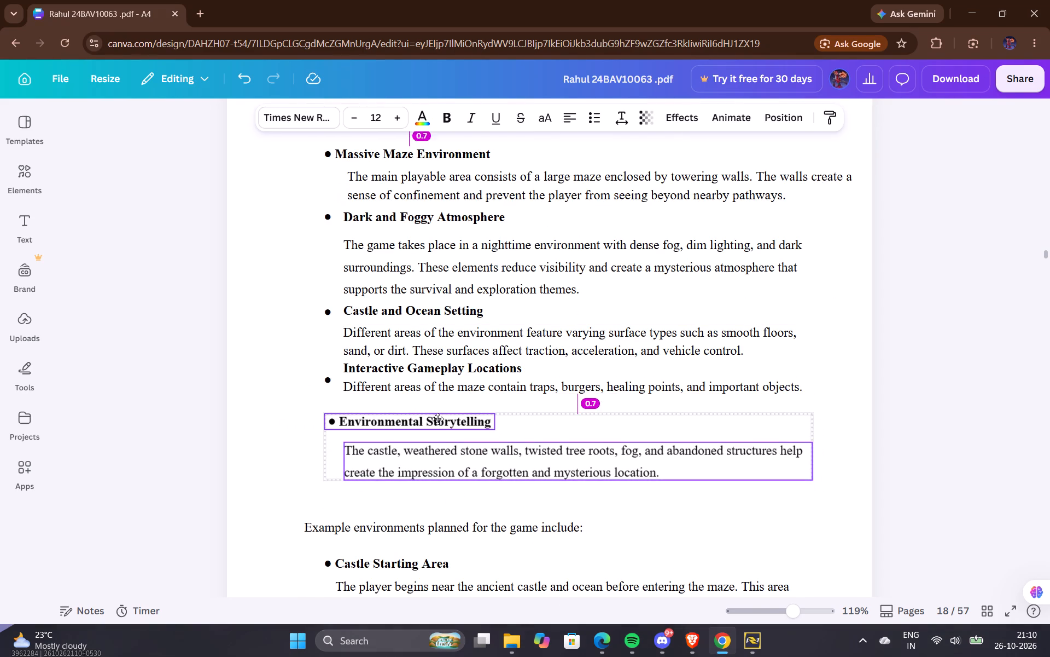
pyautogui.moveTo(437, 419); pyautogui.dragTo(436, 414)
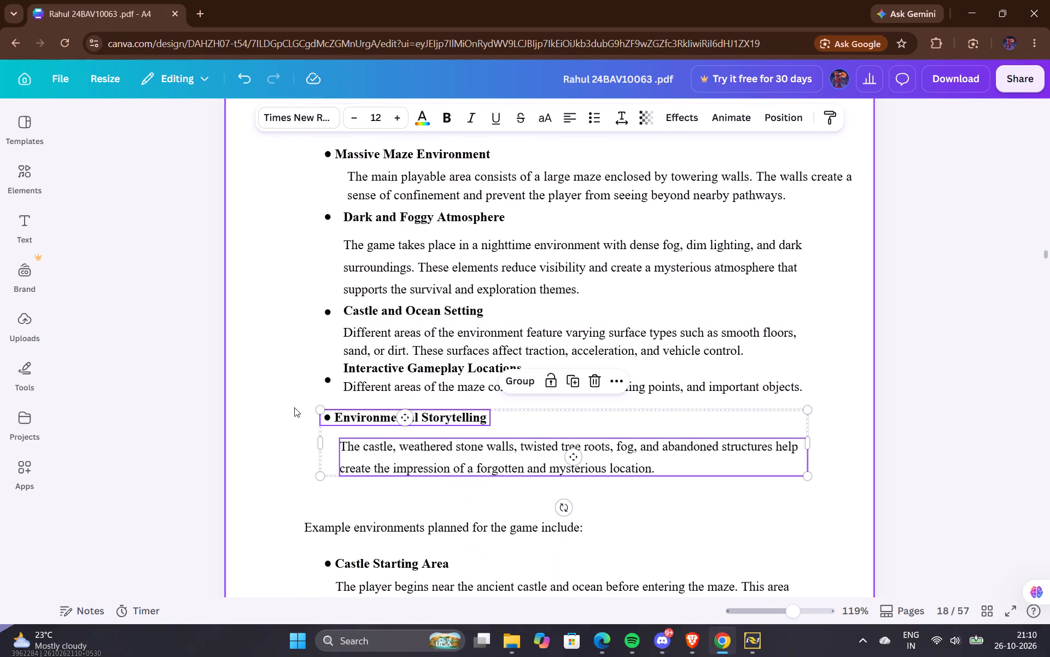
pyautogui.click(290, 405)
# Review pages 15 to 18 for remaining spacing and layout problems around the gameplay mechanics sections.
pyautogui.scroll(5, 295, 405)
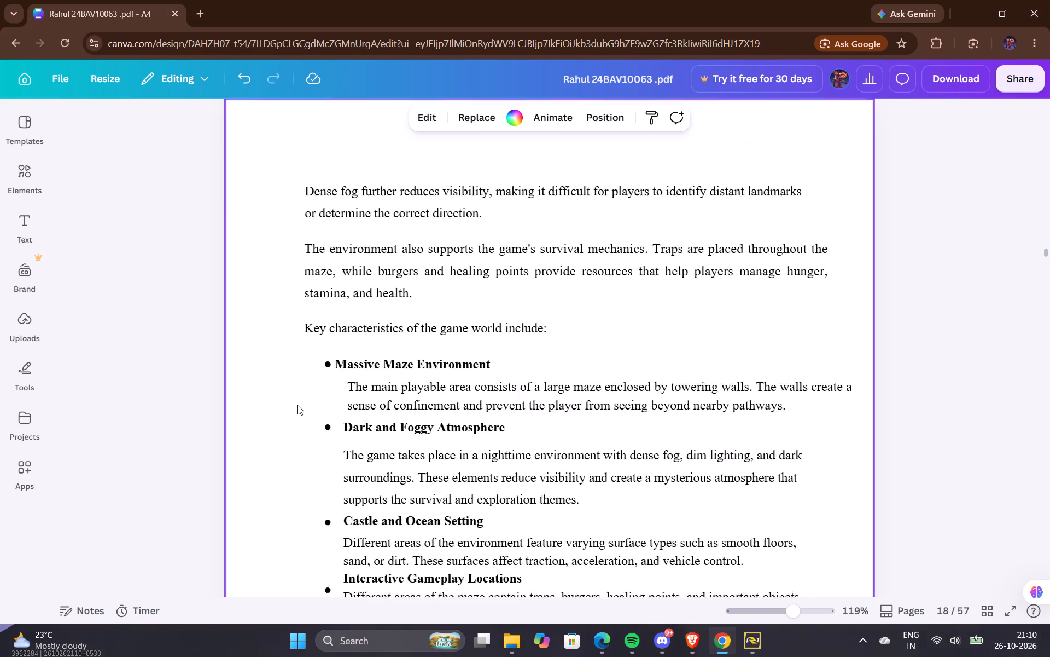
pyautogui.scroll(12, 297, 405)
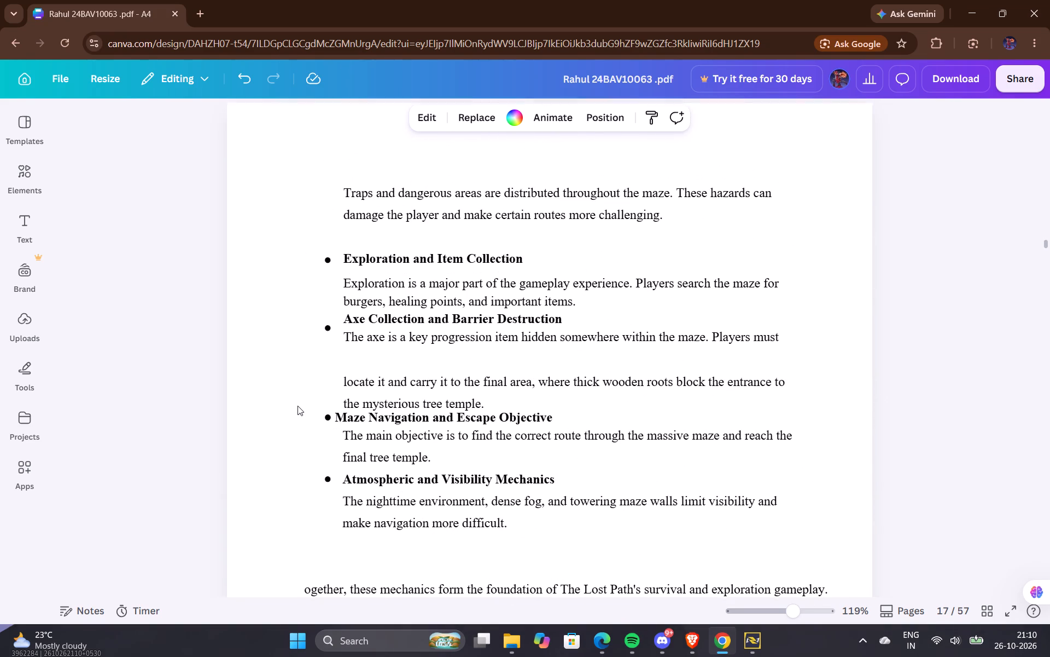
pyautogui.scroll(5, 297, 405)
pyautogui.scroll(-2, 297, 405)
pyautogui.scroll(6, 297, 405)
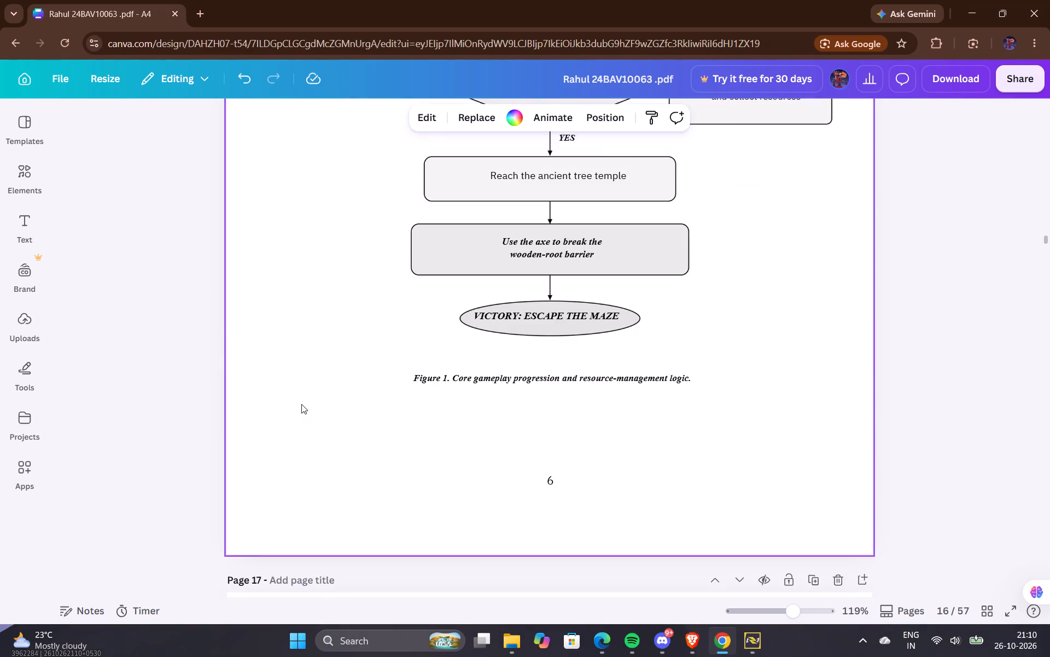
pyautogui.scroll(13, 301, 404)
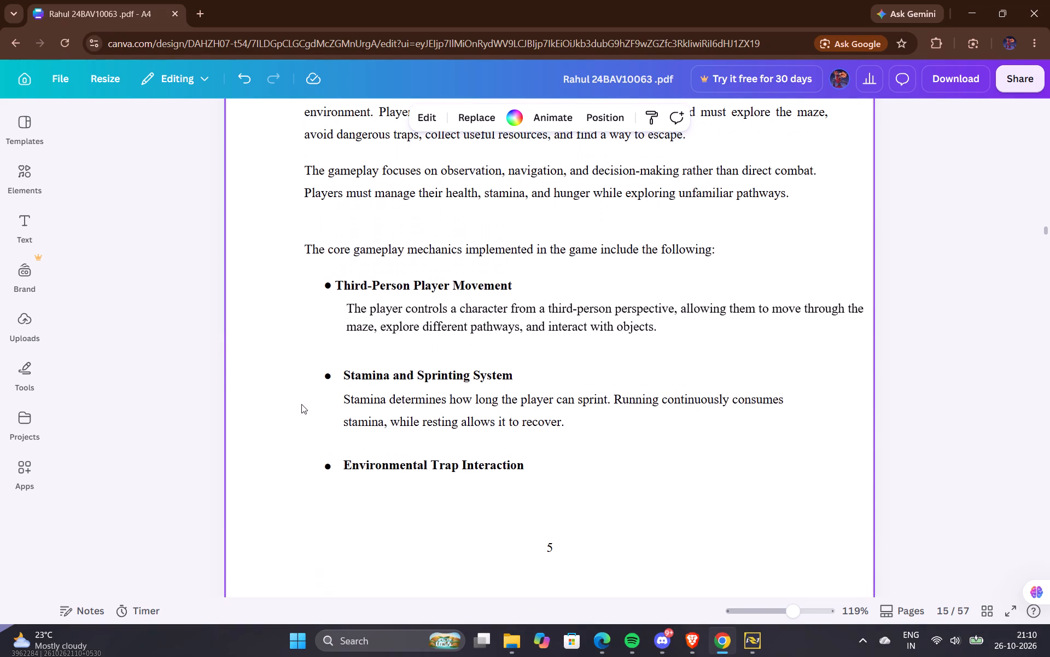
pyautogui.scroll(-19, 301, 404)
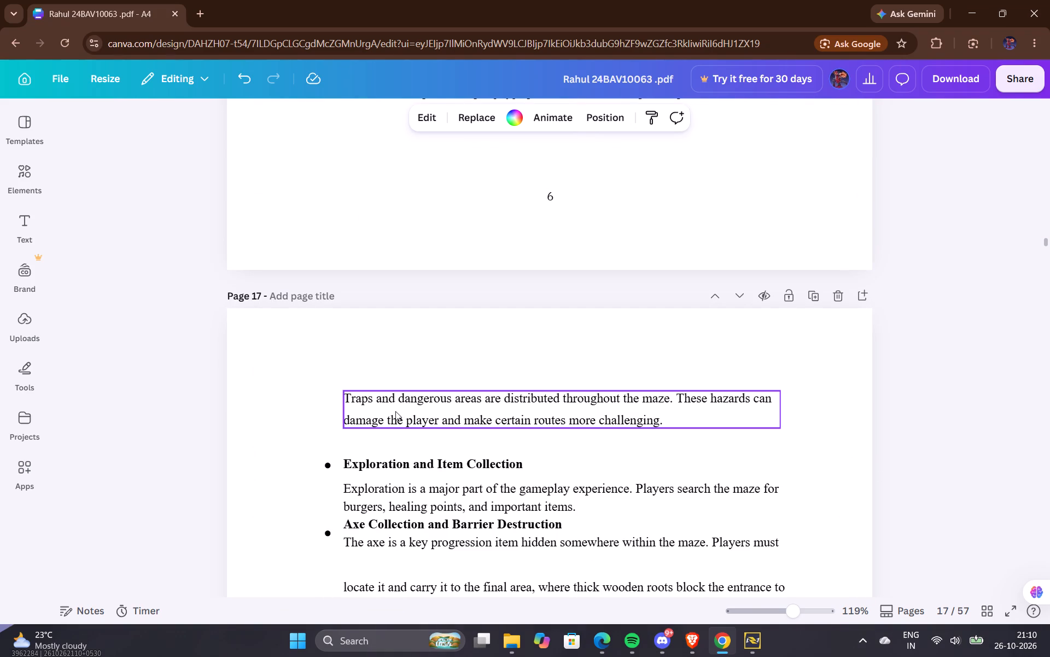
pyautogui.scroll(10, 391, 411)
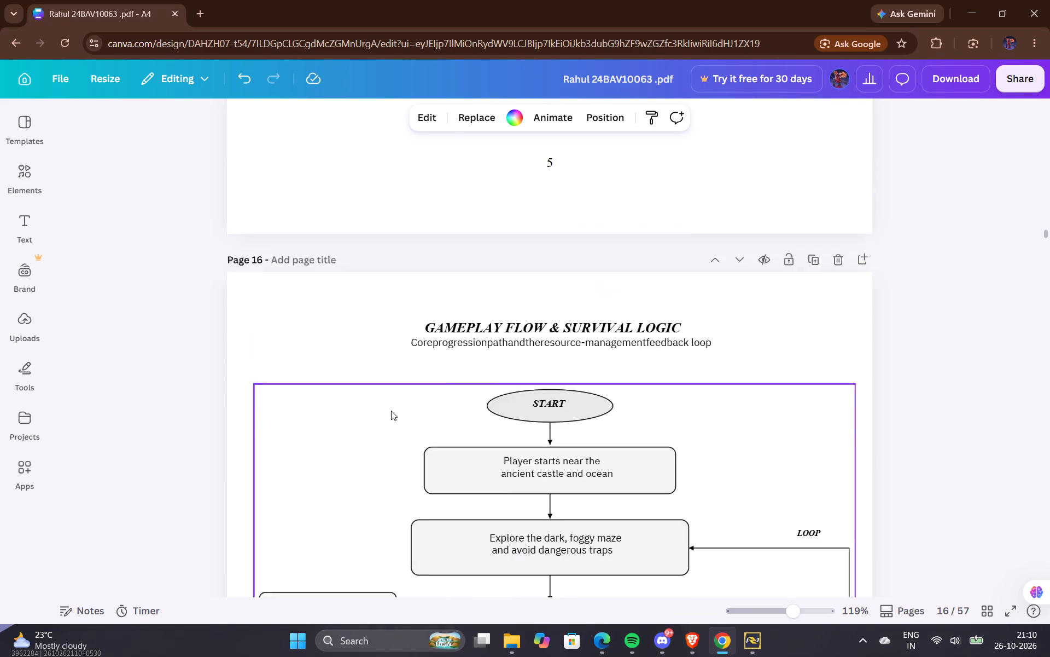
pyautogui.scroll(5, 391, 411)
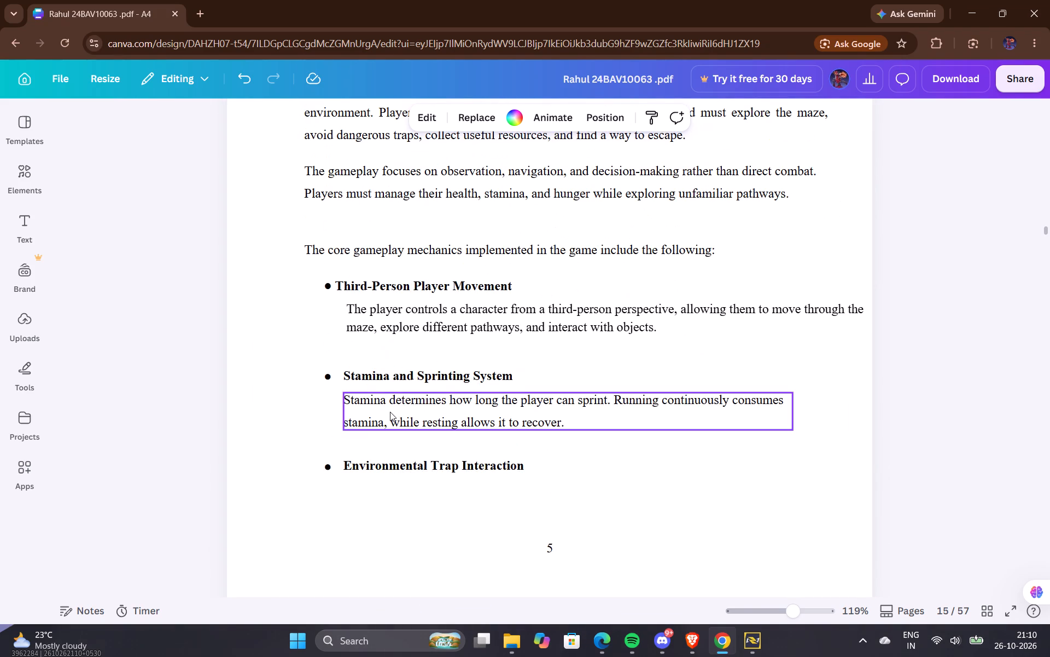
pyautogui.scroll(-5, 390, 412)
pyautogui.scroll(7, 390, 412)
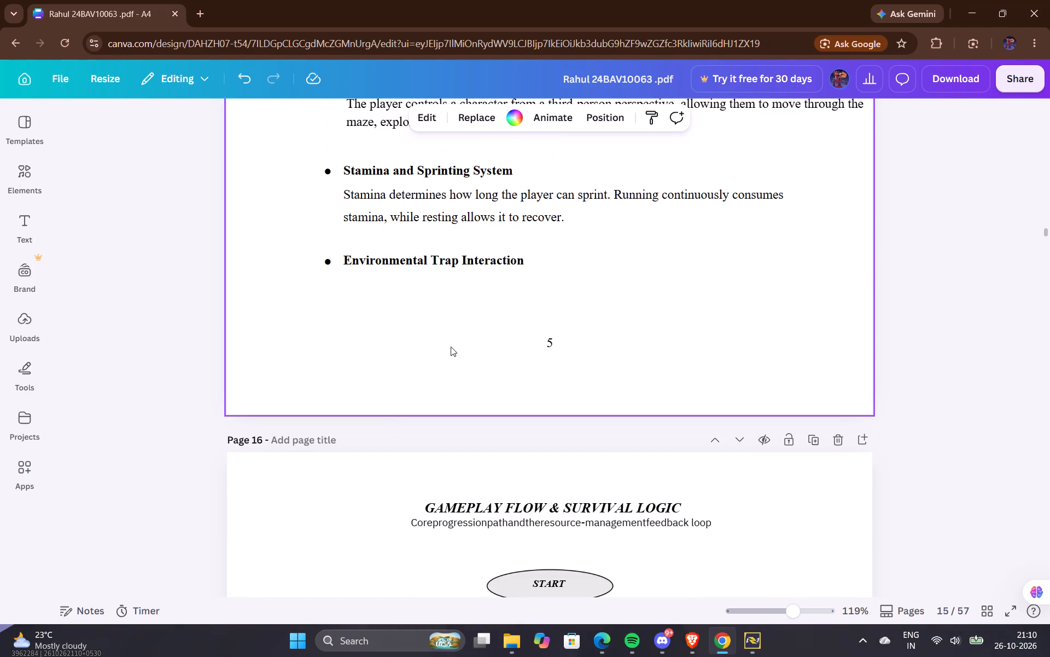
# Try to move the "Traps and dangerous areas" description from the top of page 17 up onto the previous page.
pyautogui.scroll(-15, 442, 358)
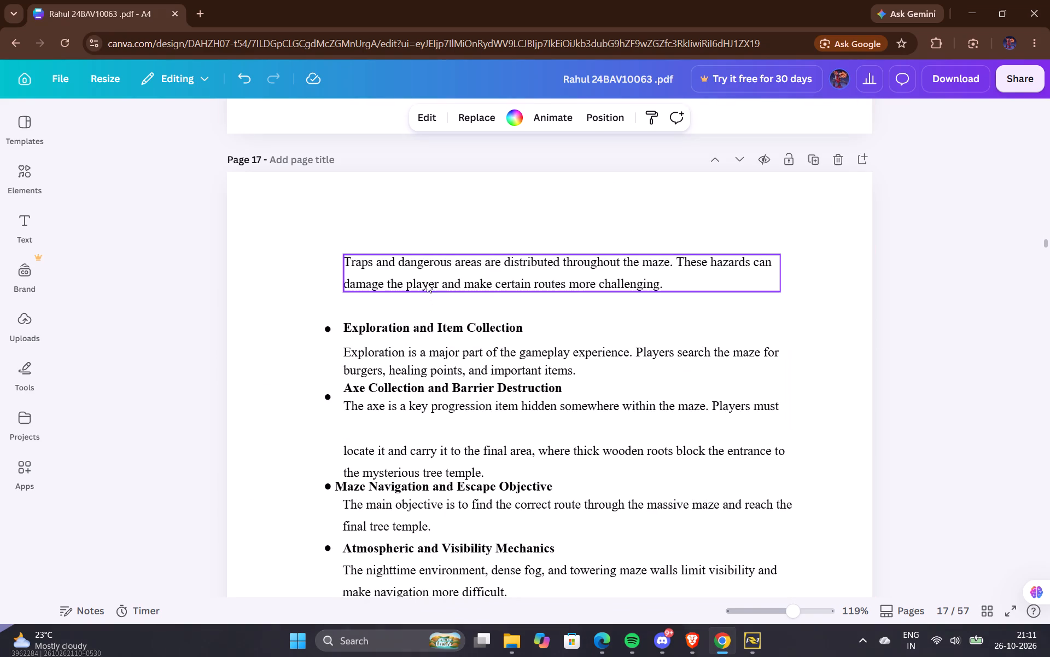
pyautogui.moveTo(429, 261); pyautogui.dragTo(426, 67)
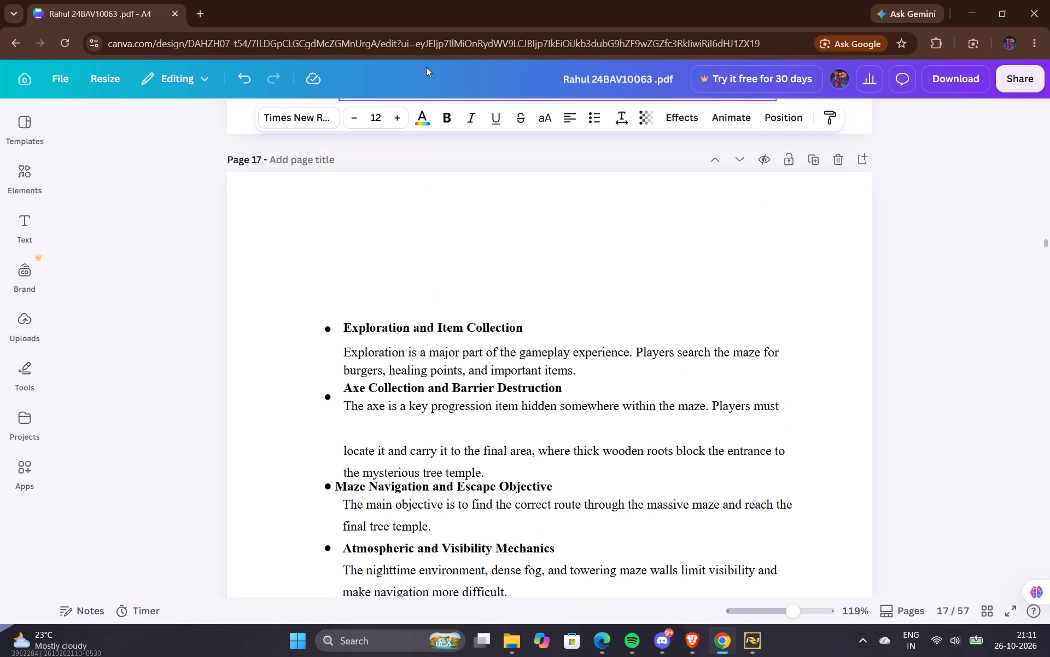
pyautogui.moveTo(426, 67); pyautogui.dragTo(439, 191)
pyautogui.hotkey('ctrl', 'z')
# Review pages 16 back to 12 for remaining text and layout problems.
pyautogui.scroll(9, 421, 210)
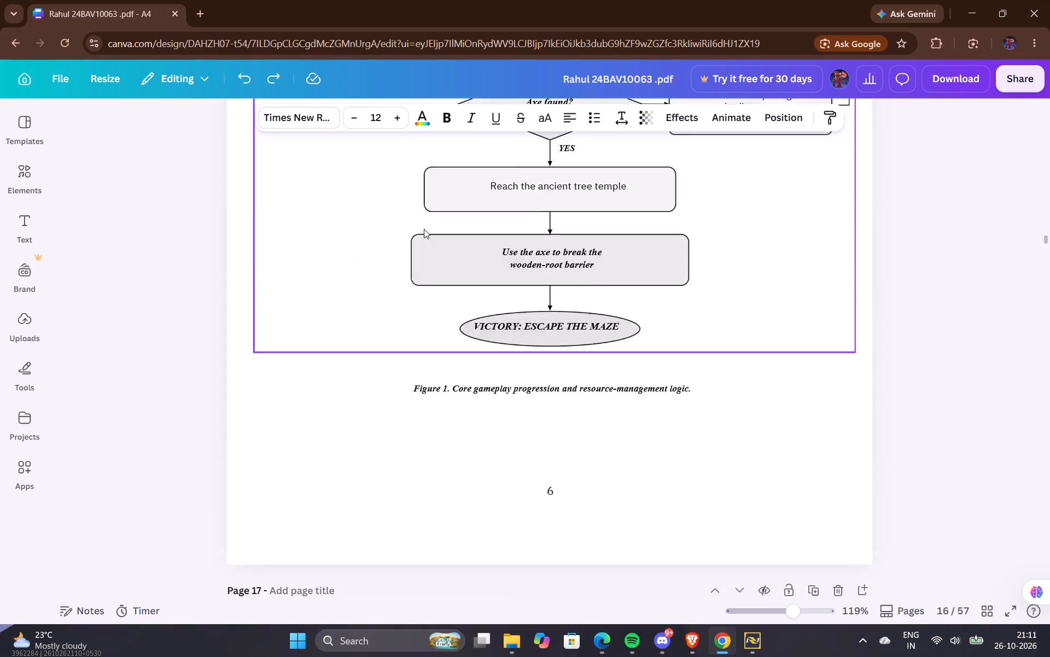
pyautogui.scroll(14, 429, 242)
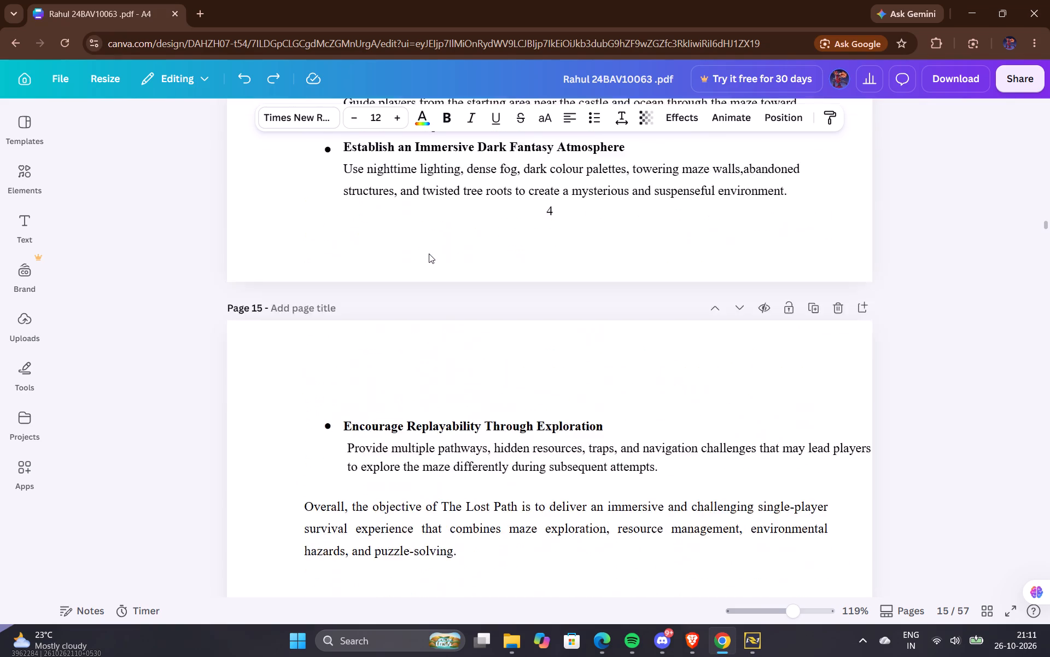
pyautogui.scroll(11, 429, 253)
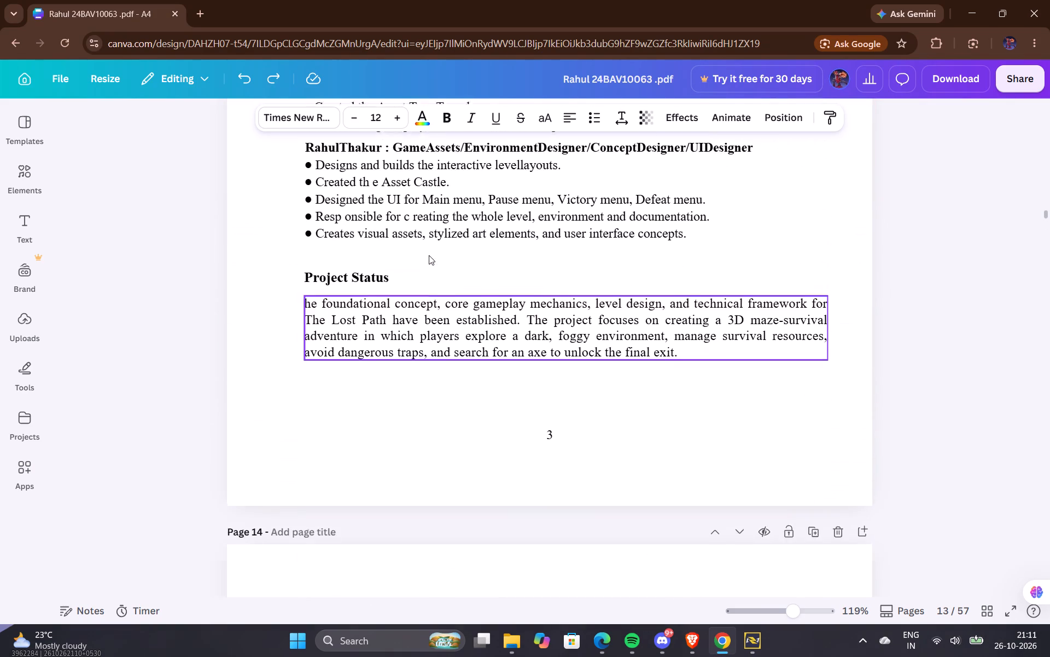
pyautogui.scroll(4, 429, 255)
pyautogui.scroll(-1, 428, 257)
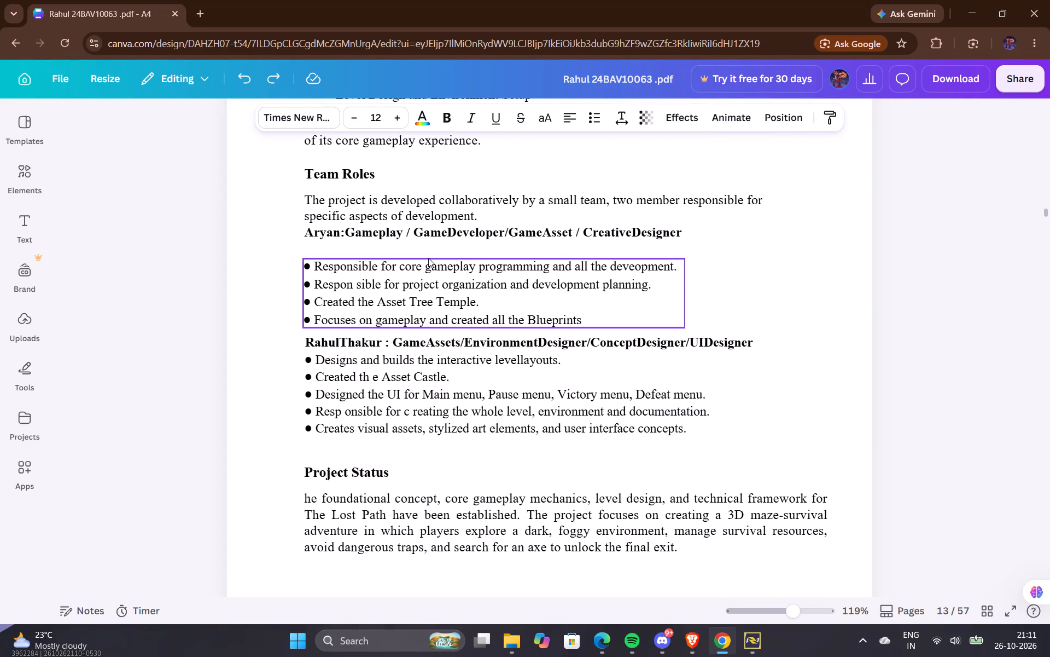
pyautogui.scroll(5, 261, 374)
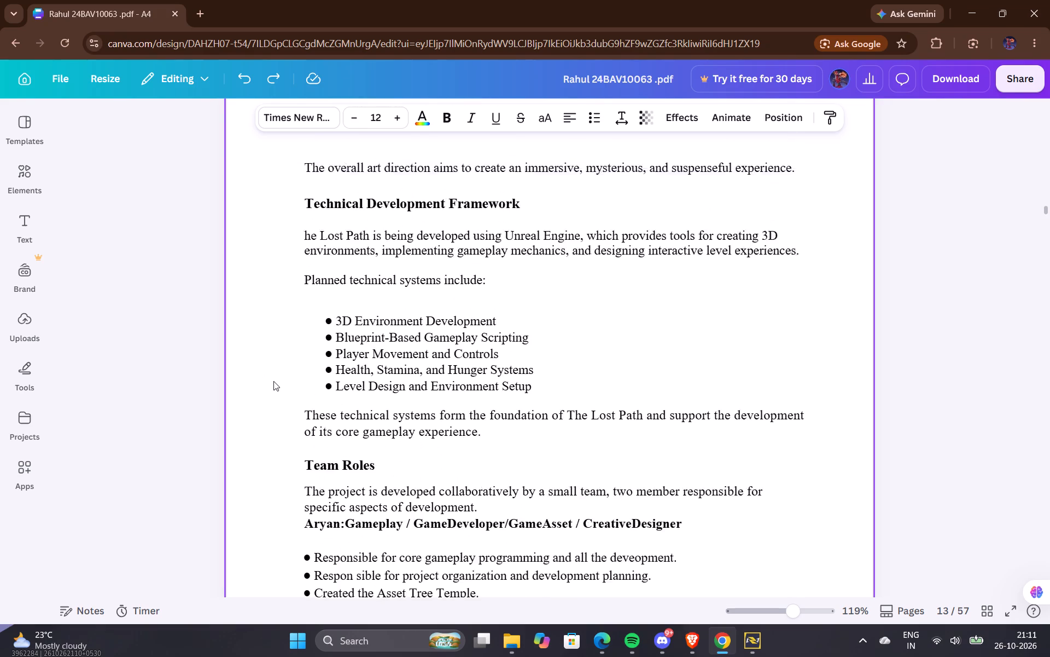
pyautogui.scroll(6, 273, 381)
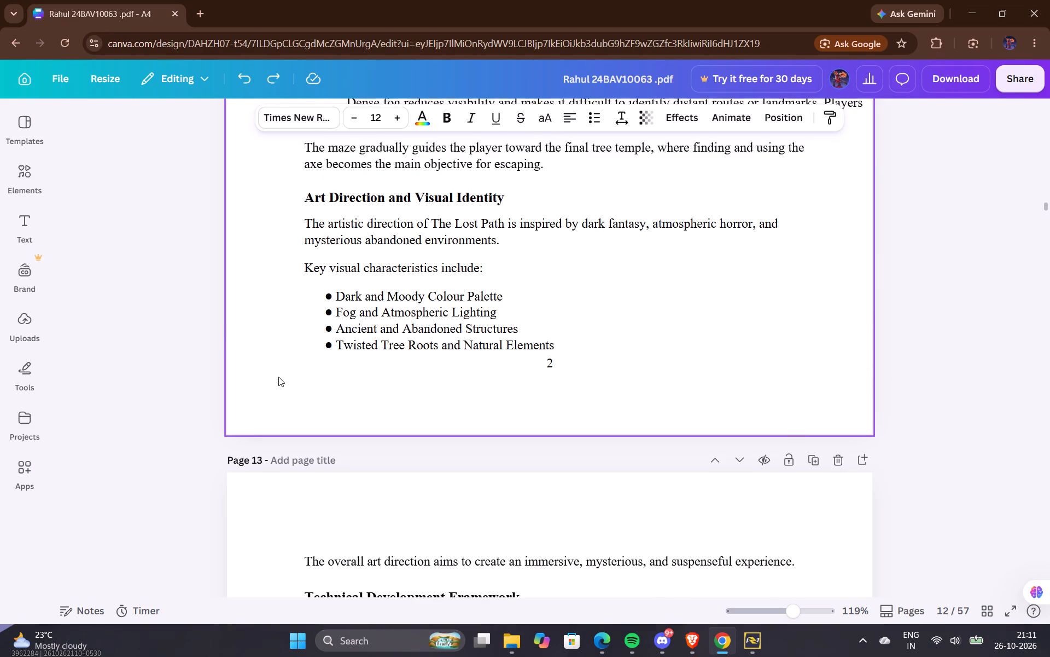
pyautogui.scroll(10, 278, 377)
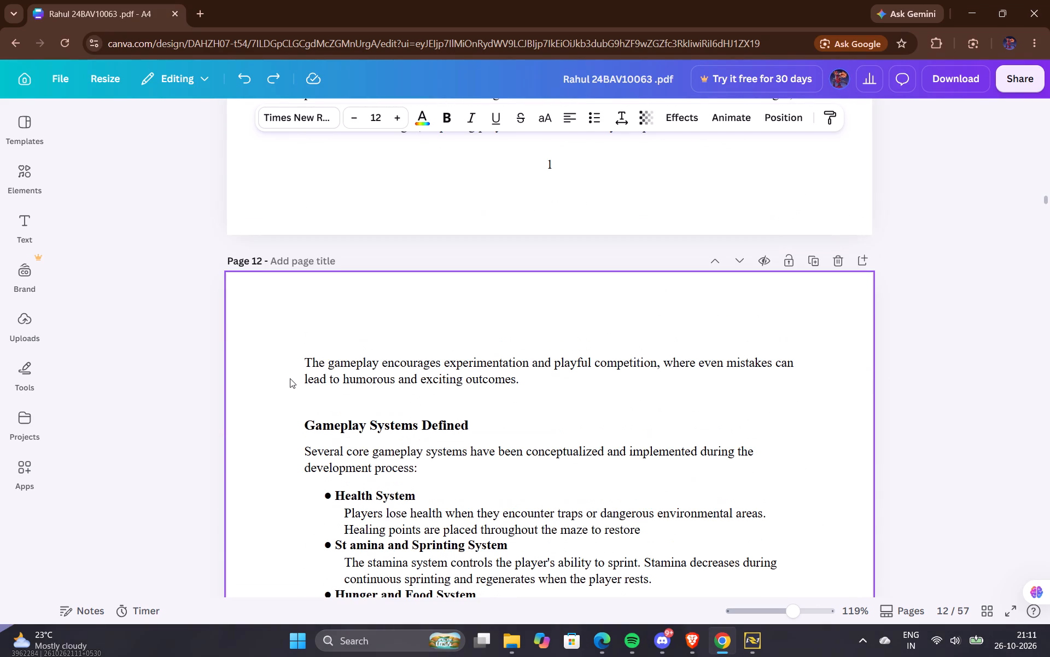
pyautogui.scroll(-1, 290, 378)
# Download all pages of the report as a PDF with the Digital preset.
pyautogui.click(962, 84)
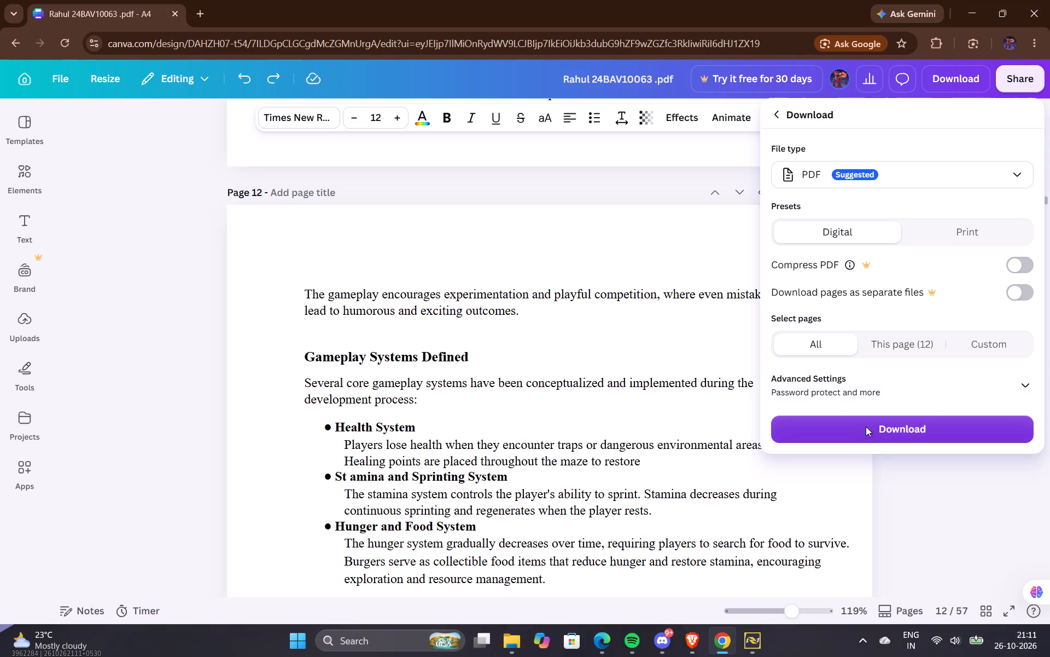
pyautogui.click(866, 427)
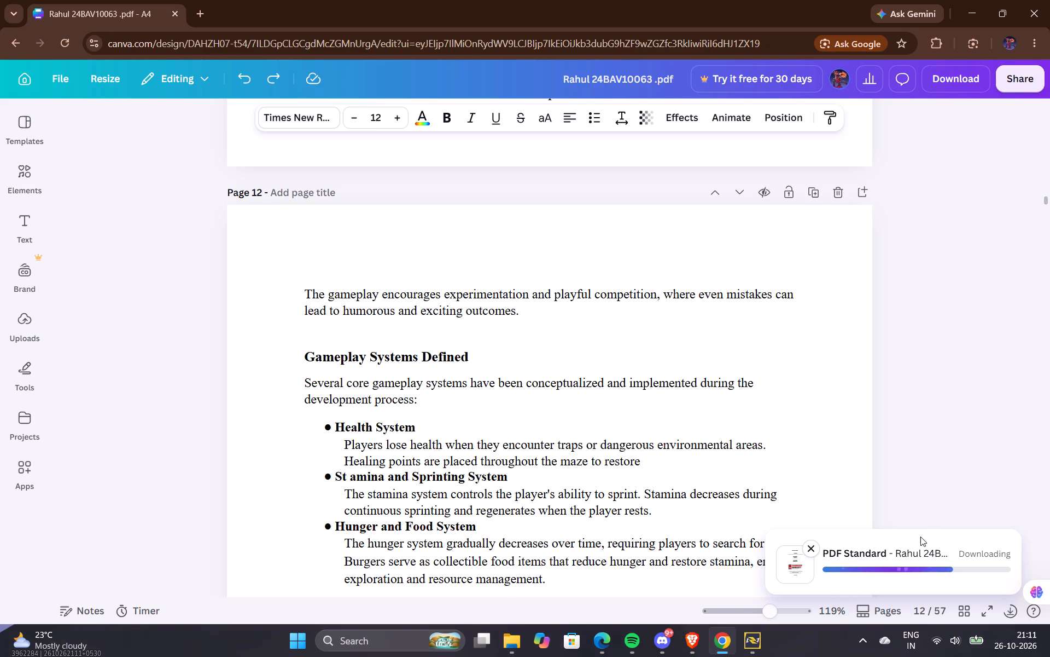
pyautogui.scroll(6, 665, 462)
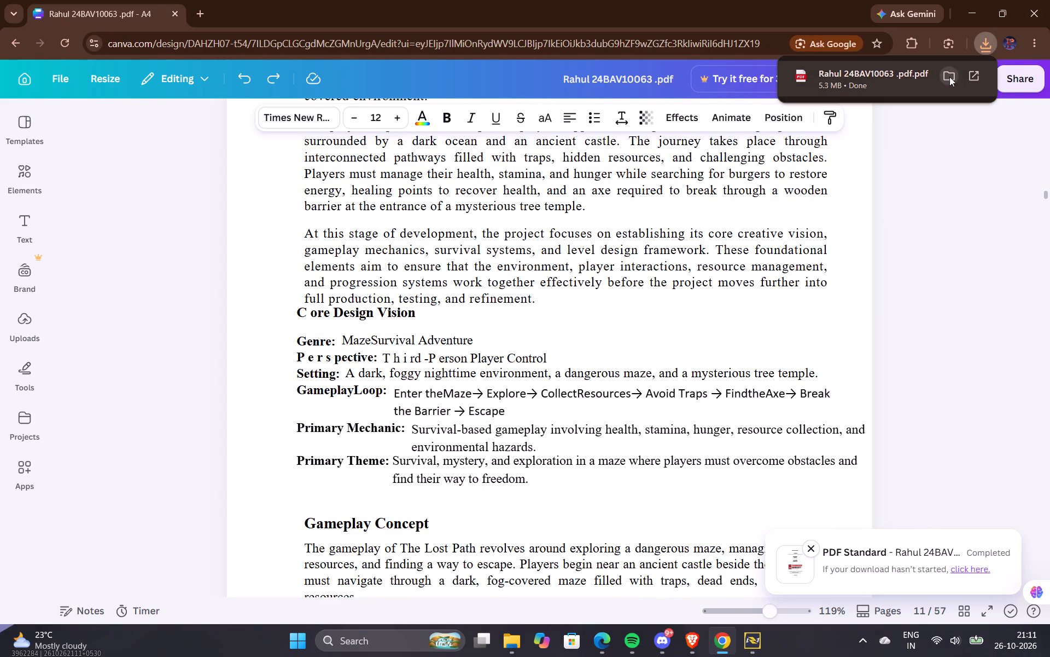
# Open the downloaded report PDF from its folder in Edge and check its opening pages.
pyautogui.click(949, 77)
pyautogui.doubleClick(314, 166)
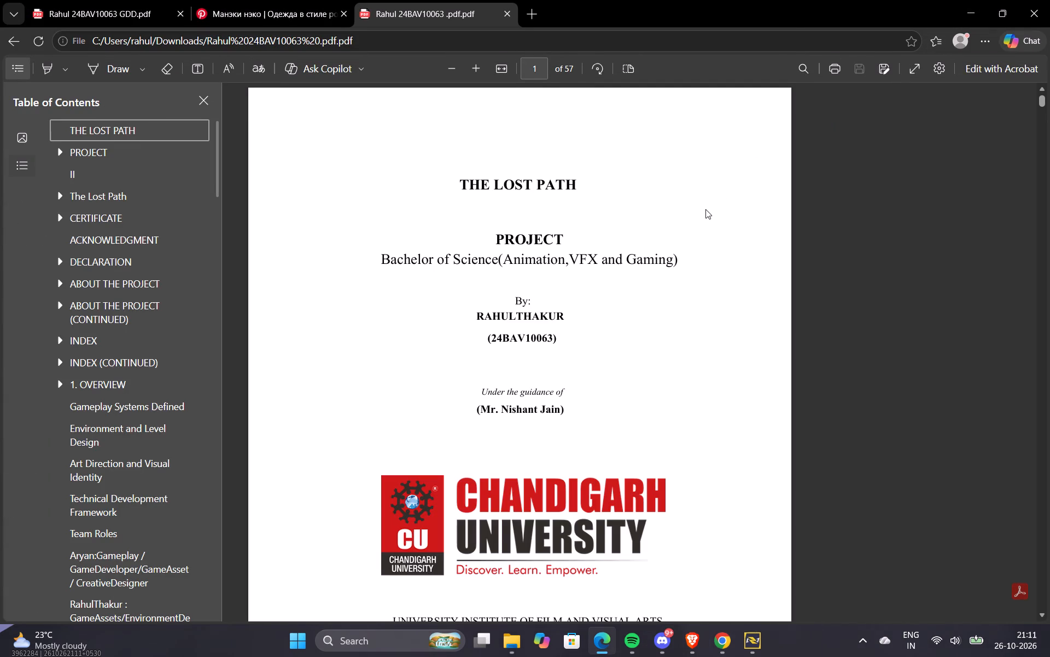
pyautogui.scroll(-9, 702, 217)
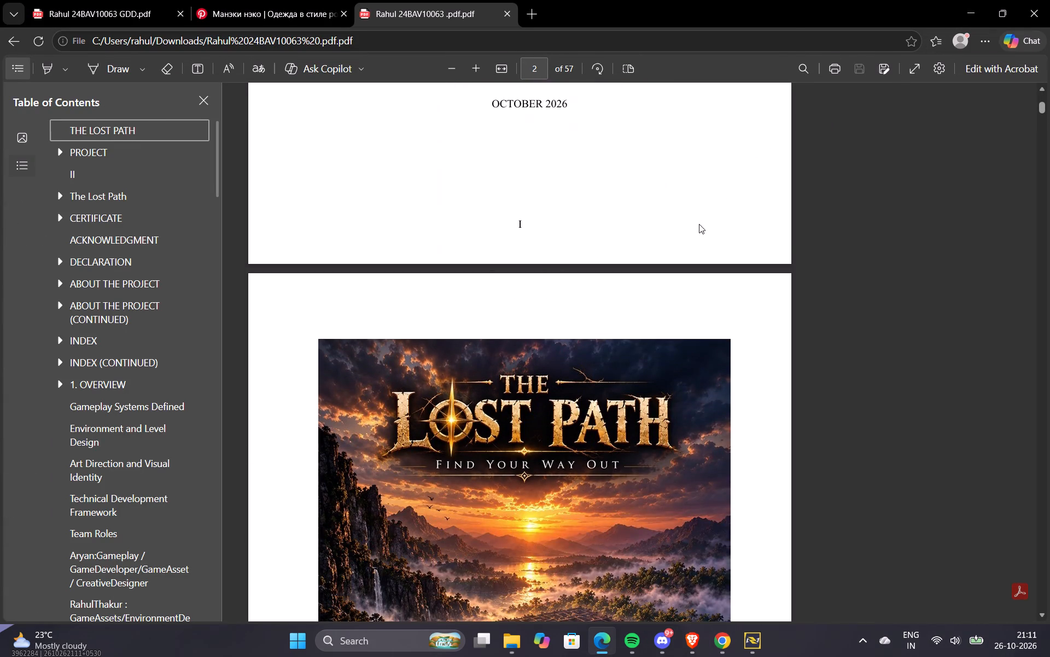
pyautogui.scroll(-4, 699, 224)
pyautogui.click(1046, 20)
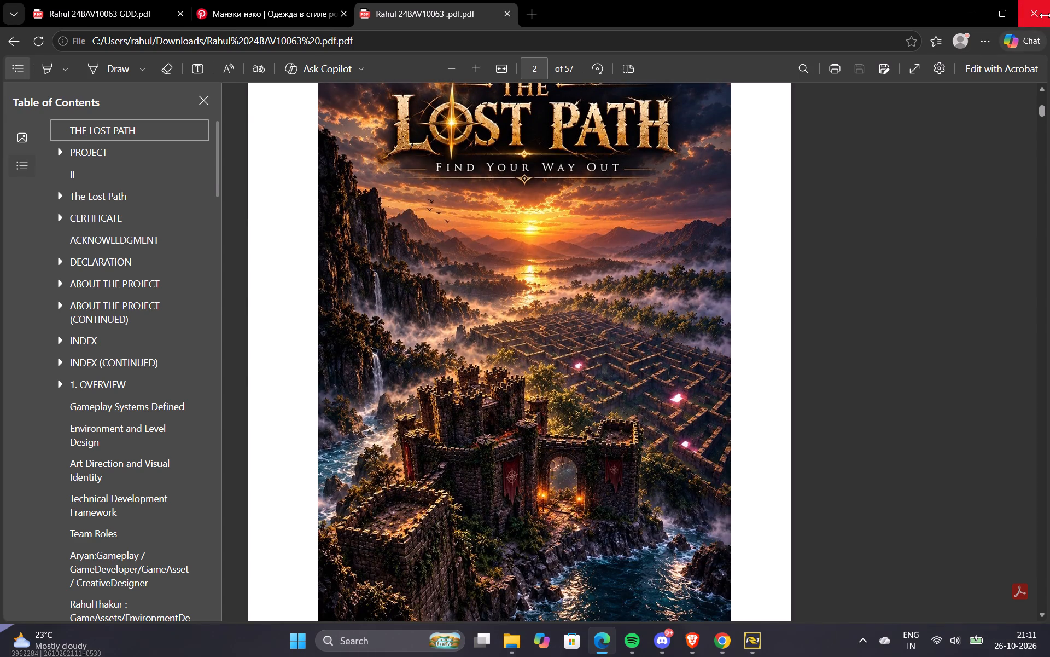